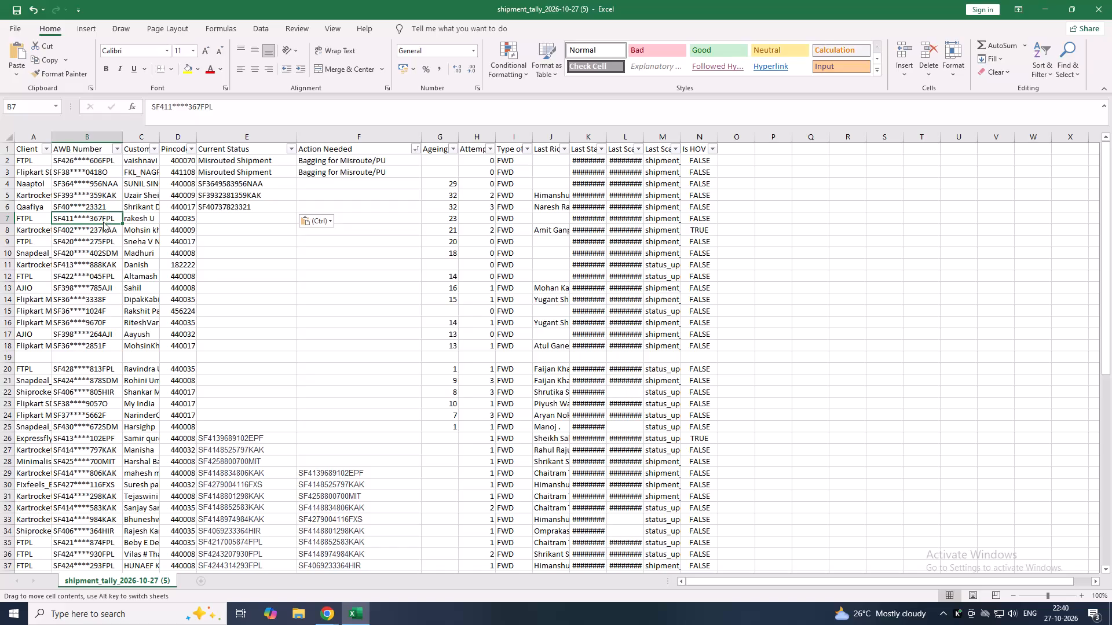
{"action": "double_click", "coordinate": [103, 220]}
{"action": "double_click", "coordinate": [101, 218]}
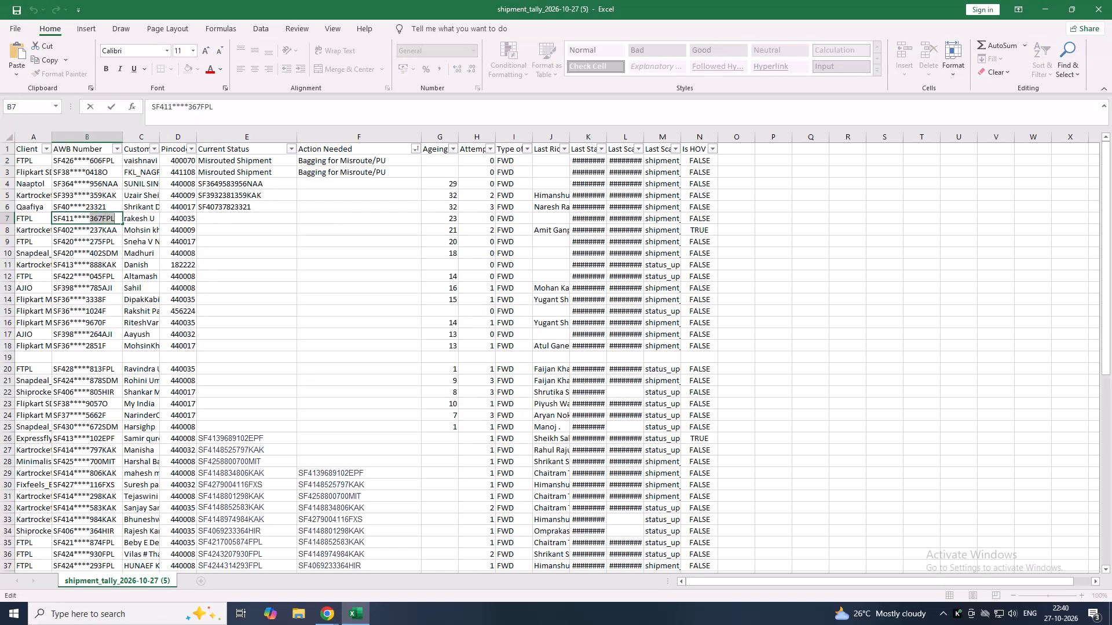
{"action": "key", "text": "ctrl+c"}
{"action": "key", "text": "alt+Tab"}
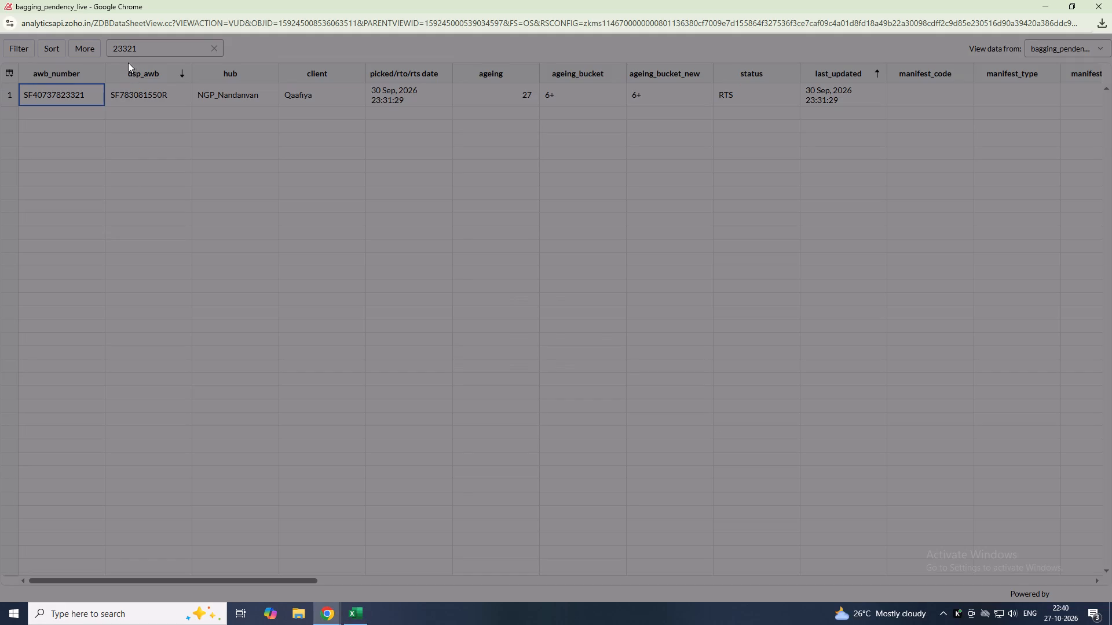
{"action": "double_click", "coordinate": [123, 49]}
{"action": "key", "text": "ctrl+v"}
{"action": "key", "text": "Return"}
{"action": "left_click", "coordinate": [85, 92]}
{"action": "key", "text": "ctrl+c"}
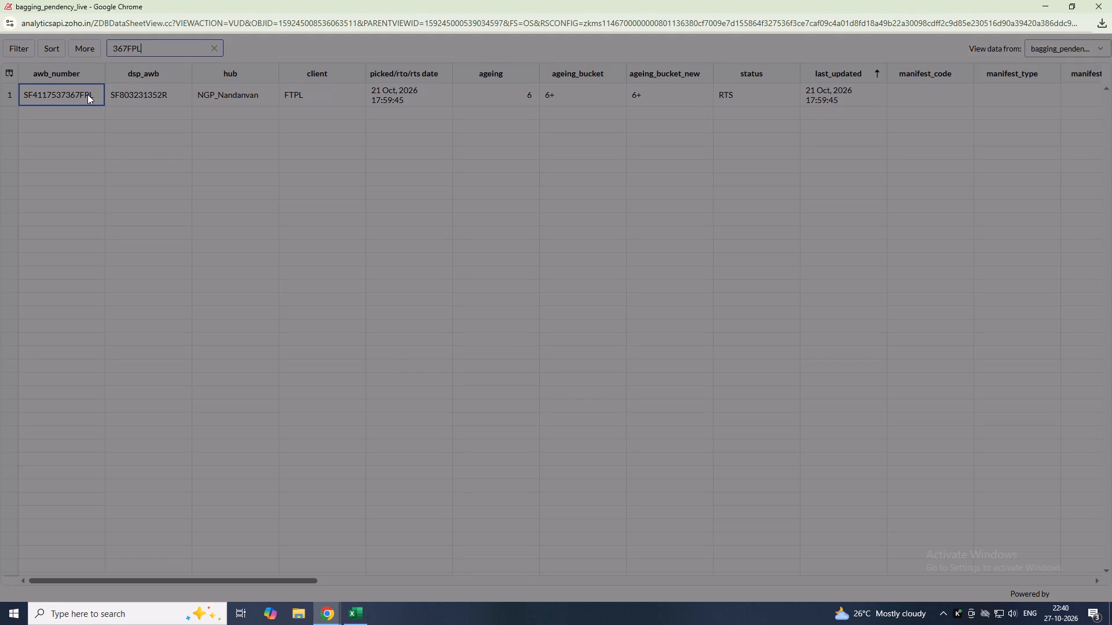
{"action": "key", "text": "alt+Tab"}
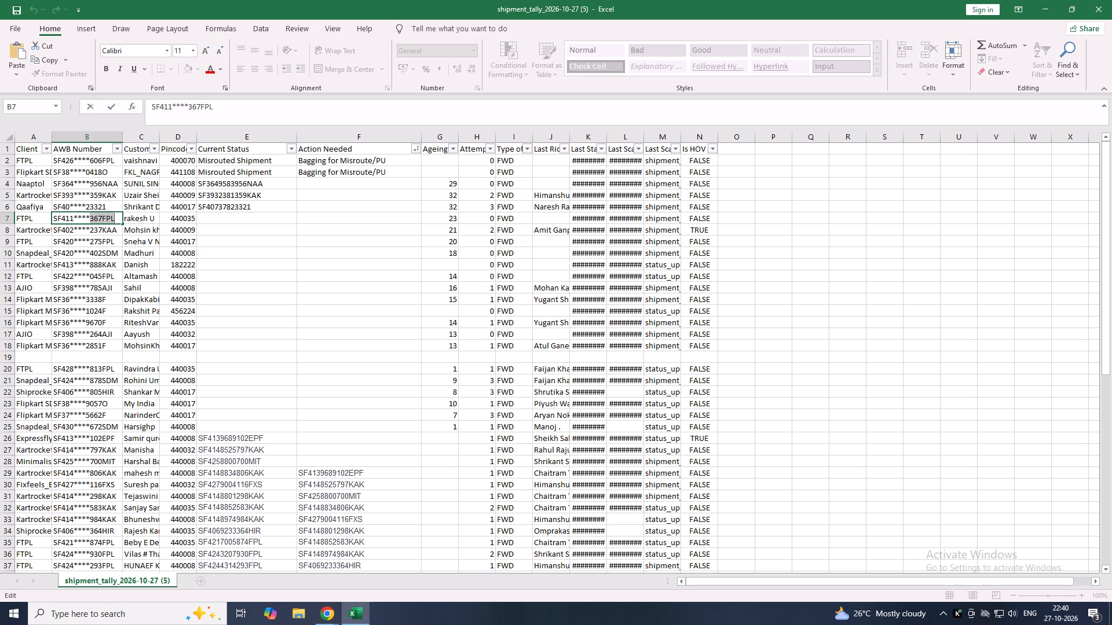
{"action": "left_click", "coordinate": [221, 219]}
{"action": "key", "text": "ctrl+v"}
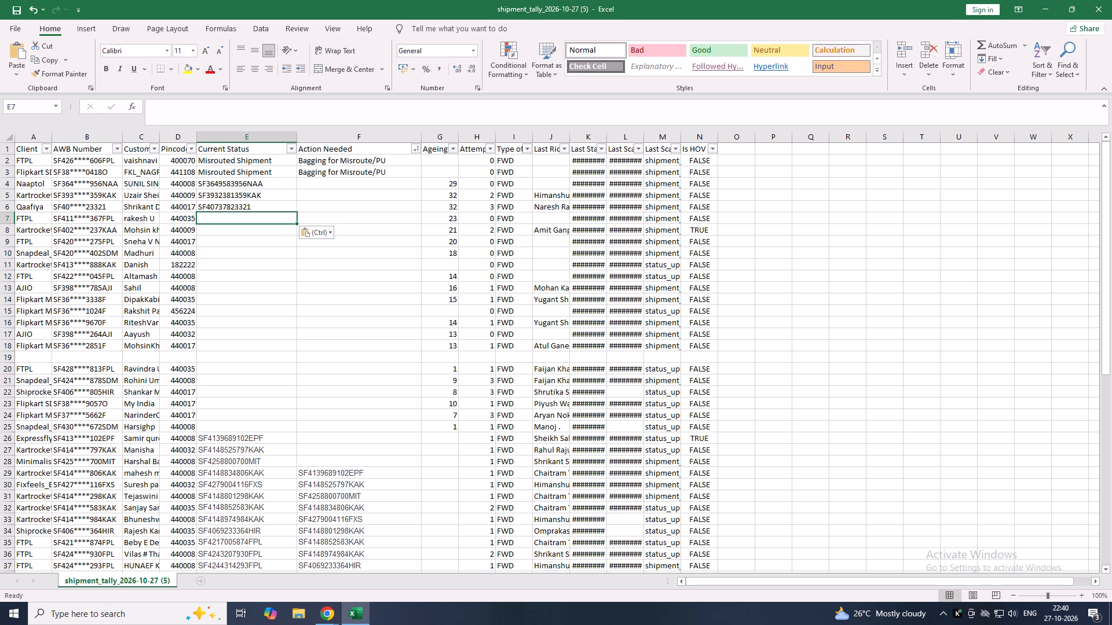
{"action": "triple_click", "coordinate": [109, 228]}
{"action": "left_click", "coordinate": [111, 227]}
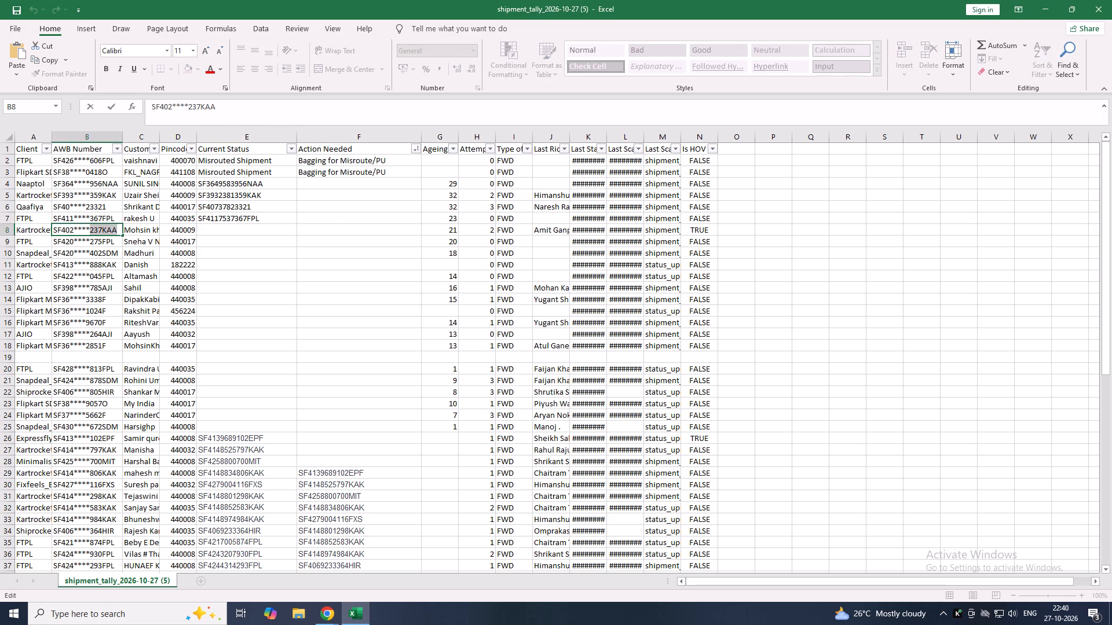
{"action": "key", "text": "ctrl+c"}
{"action": "key", "text": "alt+Tab"}
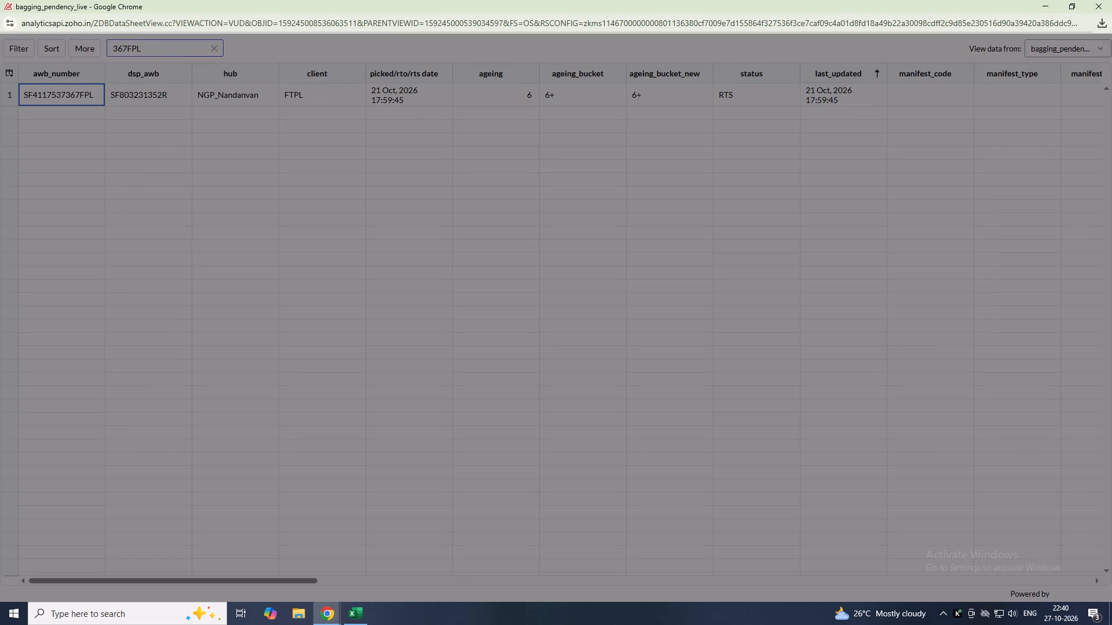
{"action": "double_click", "coordinate": [153, 48]}
{"action": "key", "text": "ctrl+v"}
{"action": "key", "text": "Return"}
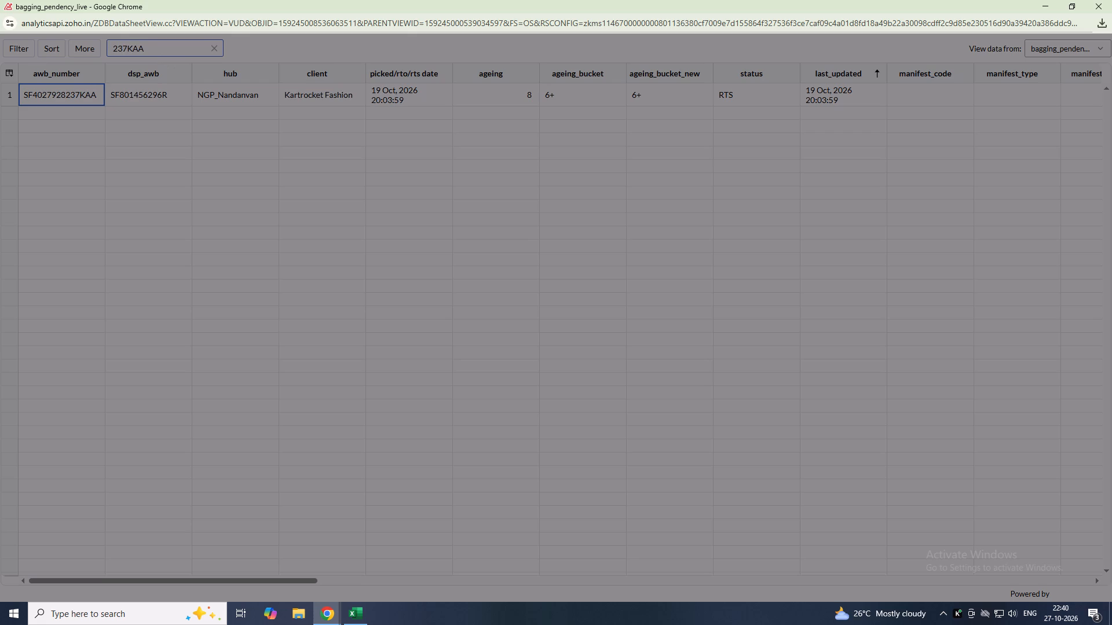
{"action": "left_click", "coordinate": [89, 96]}
{"action": "key", "text": "ctrl+c"}
{"action": "key", "text": "alt+Tab"}
{"action": "left_click", "coordinate": [207, 231]}
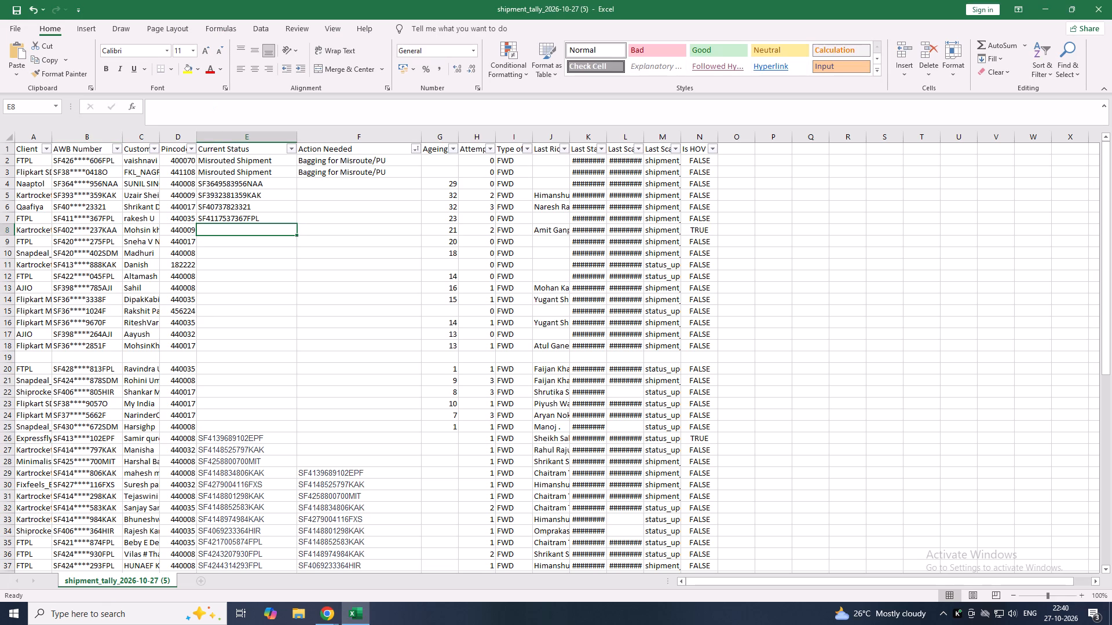
{"action": "key", "text": "ctrl+v"}
{"action": "key", "text": "Return"}
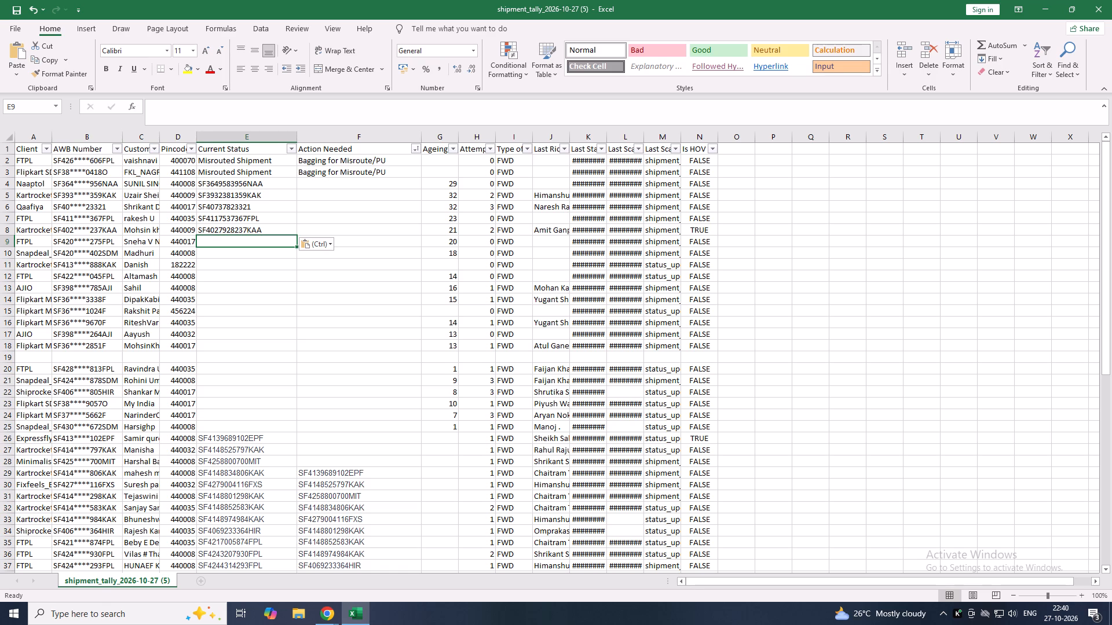
{"action": "triple_click", "coordinate": [97, 241]}
{"action": "left_click", "coordinate": [98, 243]}
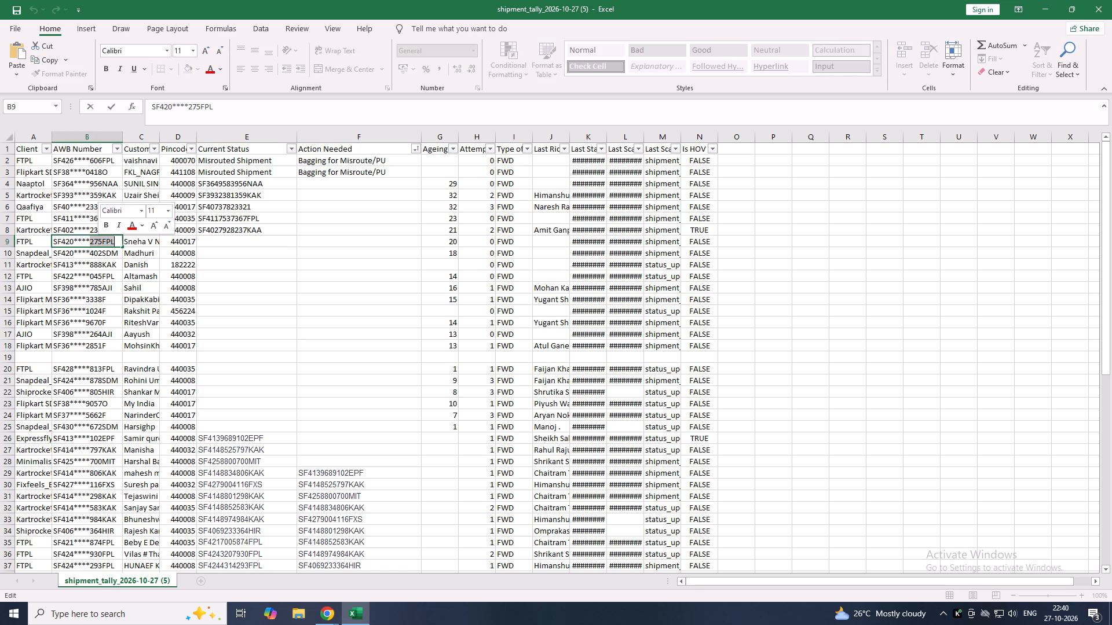
{"action": "key", "text": "ctrl+c"}
{"action": "key", "text": "alt+Tab"}
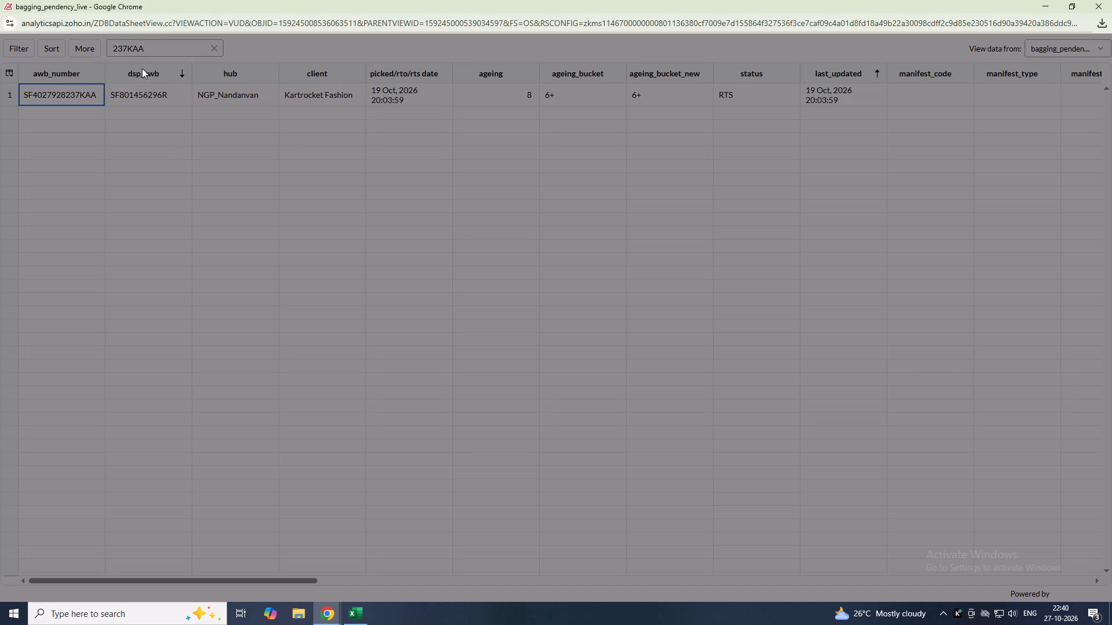
{"action": "double_click", "coordinate": [133, 52]}
{"action": "double_click", "coordinate": [135, 47]}
{"action": "key", "text": "ctrl+v"}
{"action": "key", "text": "Return"}
{"action": "left_click", "coordinate": [91, 97]}
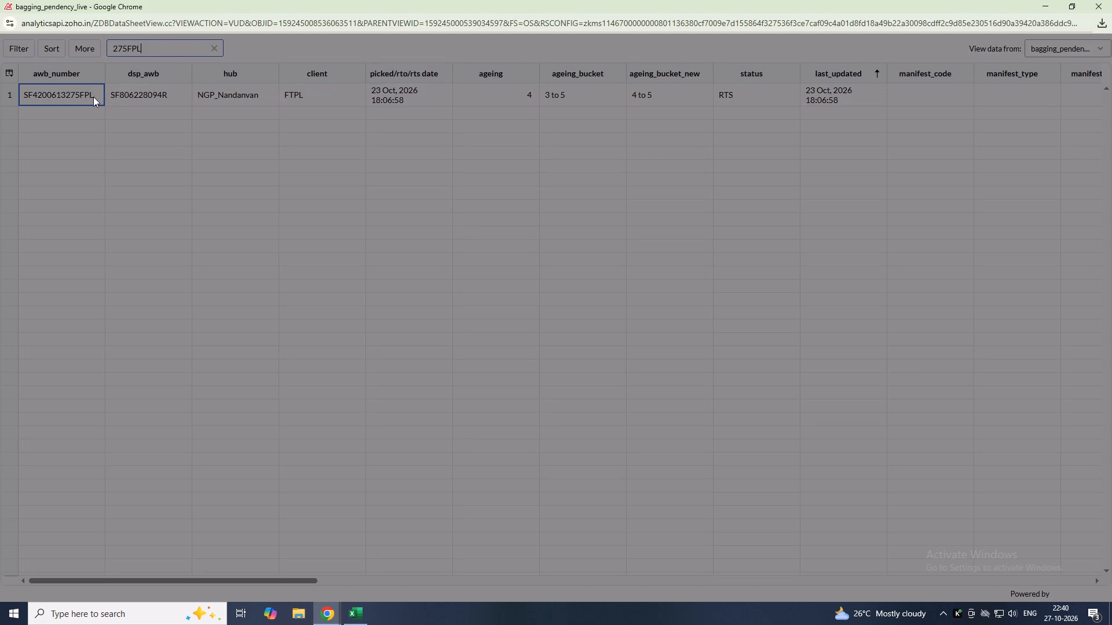
{"action": "key", "text": "ctrl+c"}
{"action": "key", "text": "alt+Tab"}
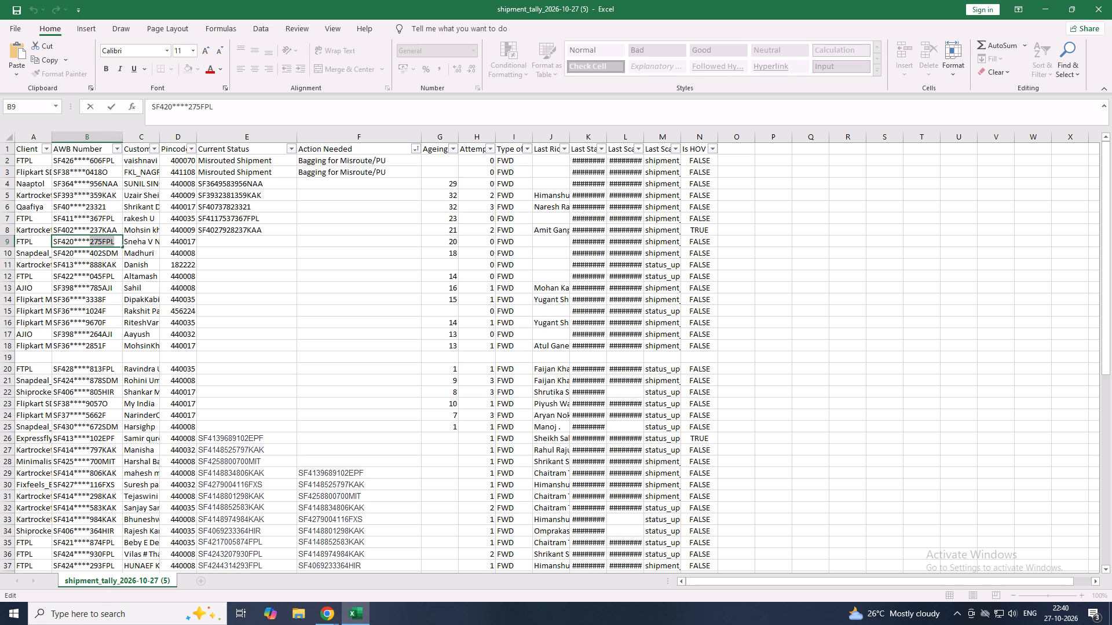
{"action": "left_click", "coordinate": [211, 244]}
{"action": "key", "text": "ctrl+v"}
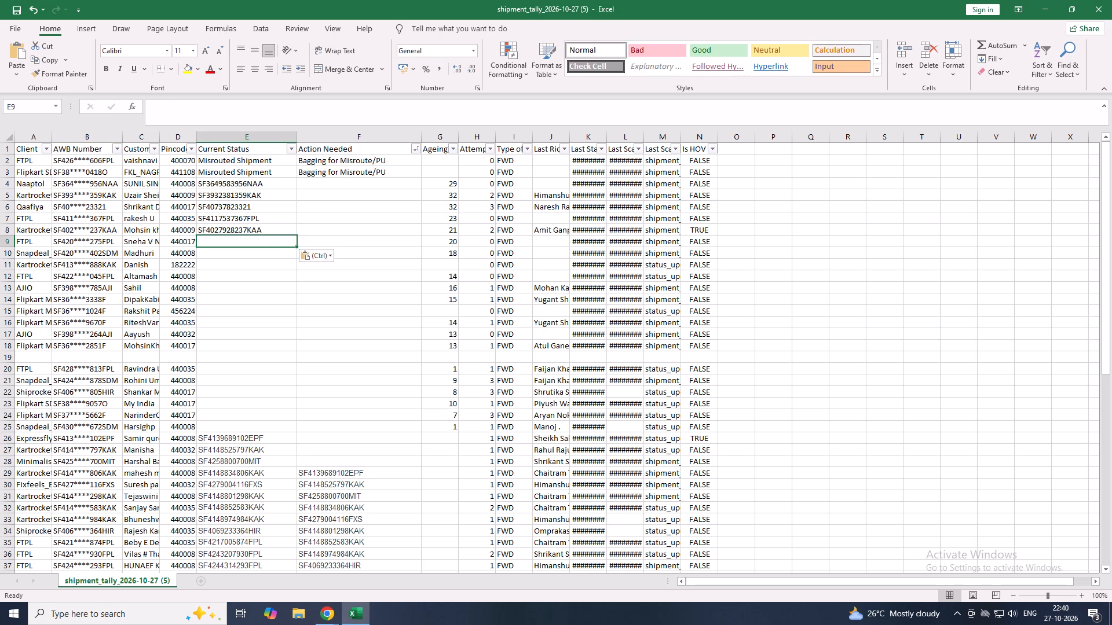
{"action": "triple_click", "coordinate": [116, 253]}
{"action": "left_click", "coordinate": [116, 253]}
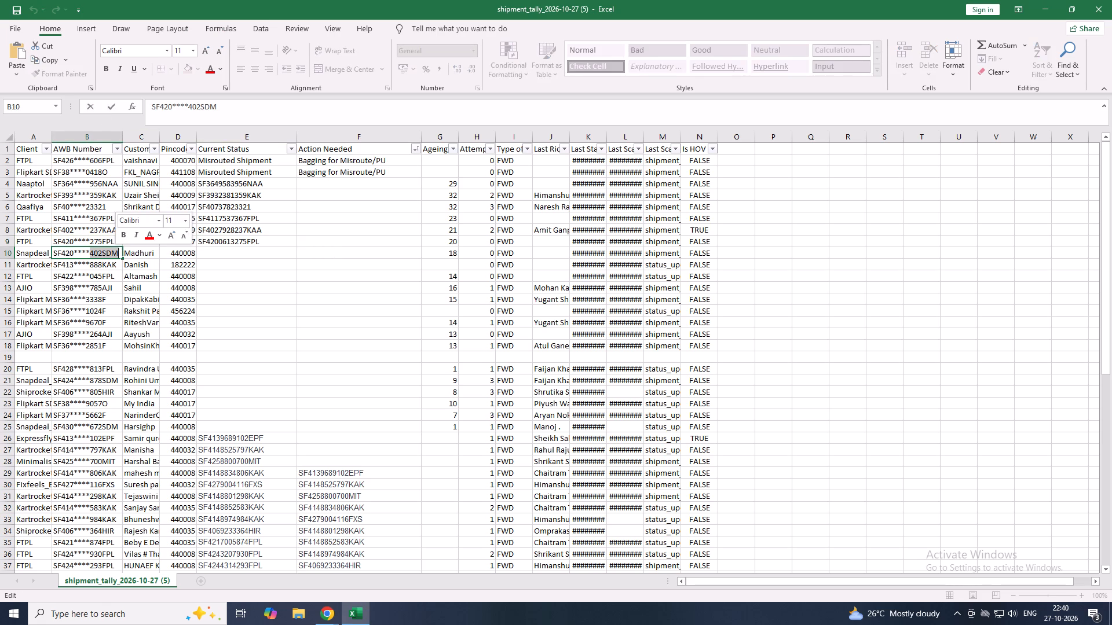
{"action": "key", "text": "ctrl+c"}
{"action": "key", "text": "alt+Tab"}
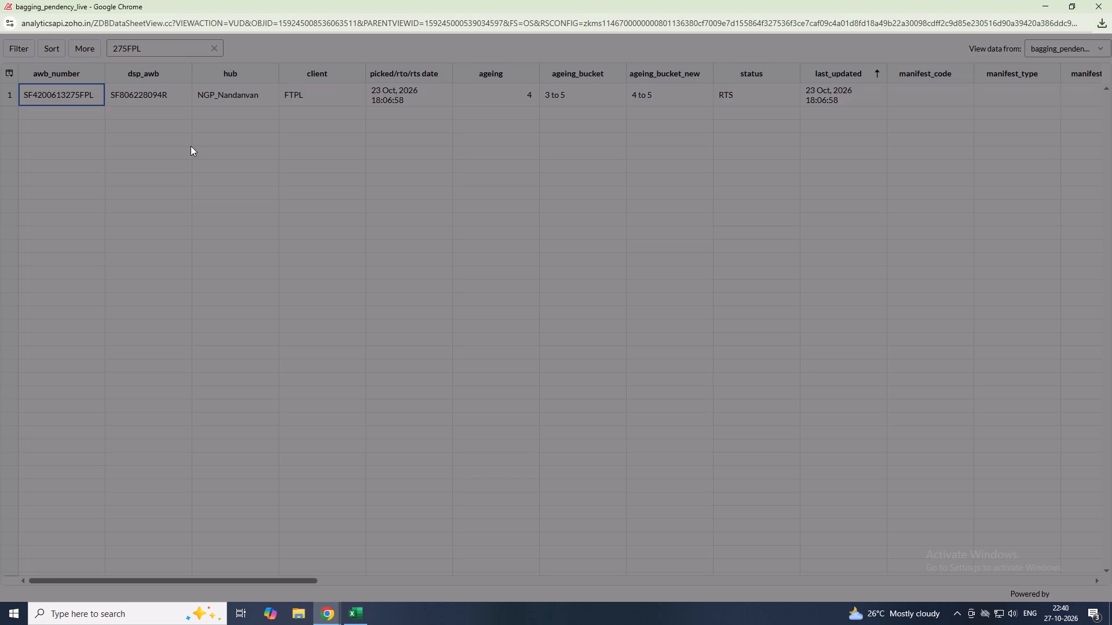
{"action": "double_click", "coordinate": [148, 52]}
{"action": "key", "text": "ctrl+v"}
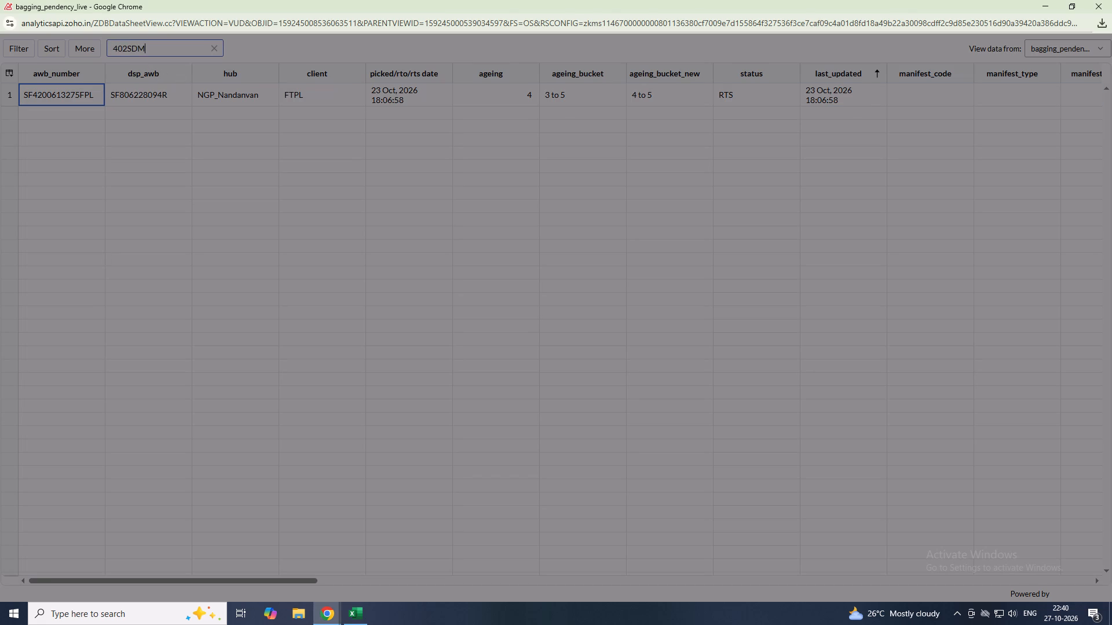
{"action": "key", "text": "Return"}
{"action": "left_click", "coordinate": [91, 93]}
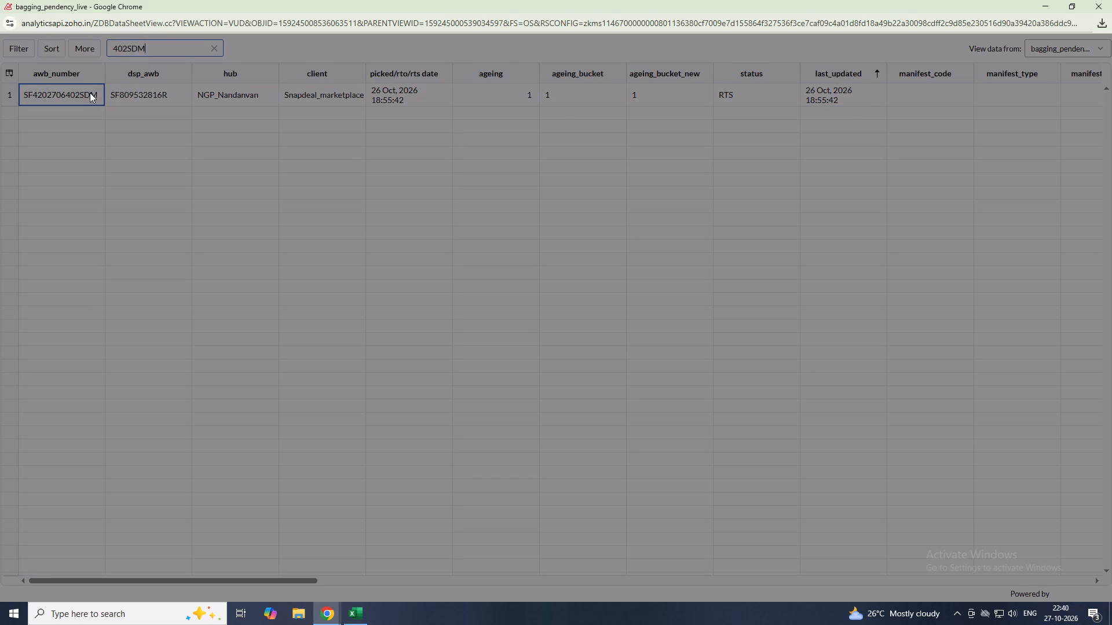
{"action": "key", "text": "ctrl+c"}
{"action": "key", "text": "alt+Tab"}
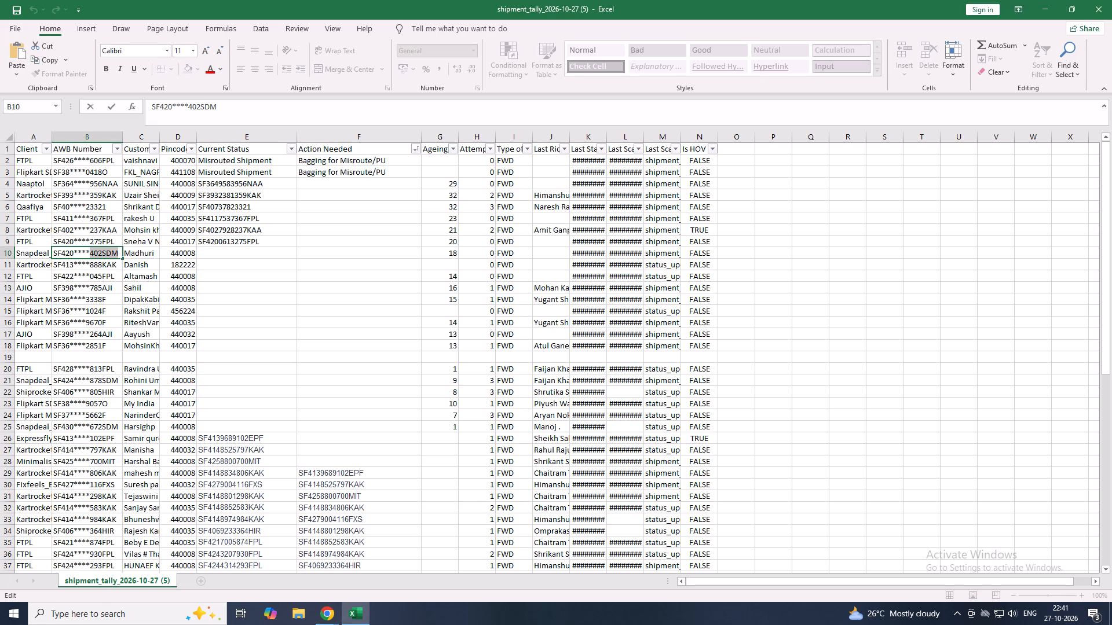
{"action": "left_click", "coordinate": [211, 253]}
{"action": "key", "text": "ctrl+v"}
{"action": "key", "text": "Return"}
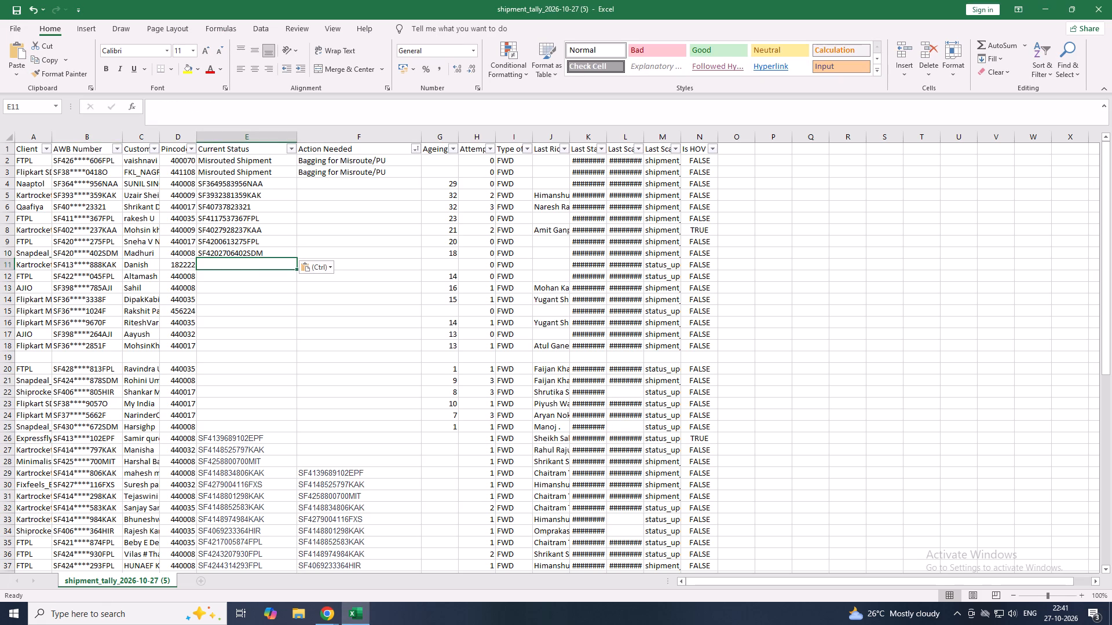
Search the bagging_pendency_live view in Chrome for 888KAK, the AWB suffix from row 11, and return to the Excel shipment tally.
{"action": "triple_click", "coordinate": [107, 266]}
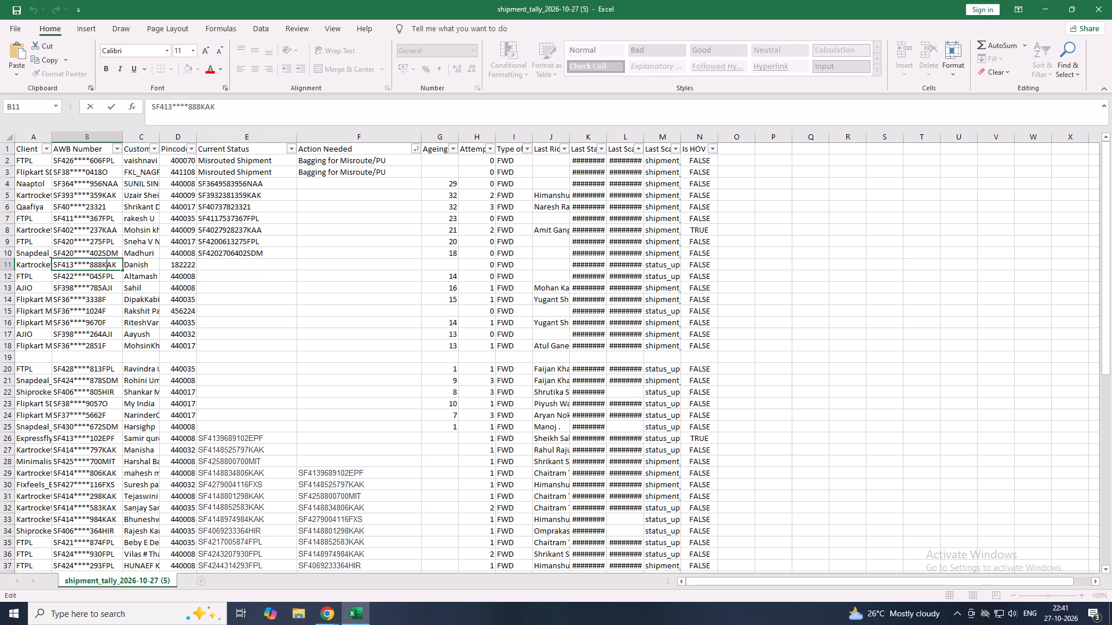
{"action": "left_click", "coordinate": [107, 265]}
{"action": "key", "text": "ctrl+c"}
{"action": "key", "text": "alt+Tab"}
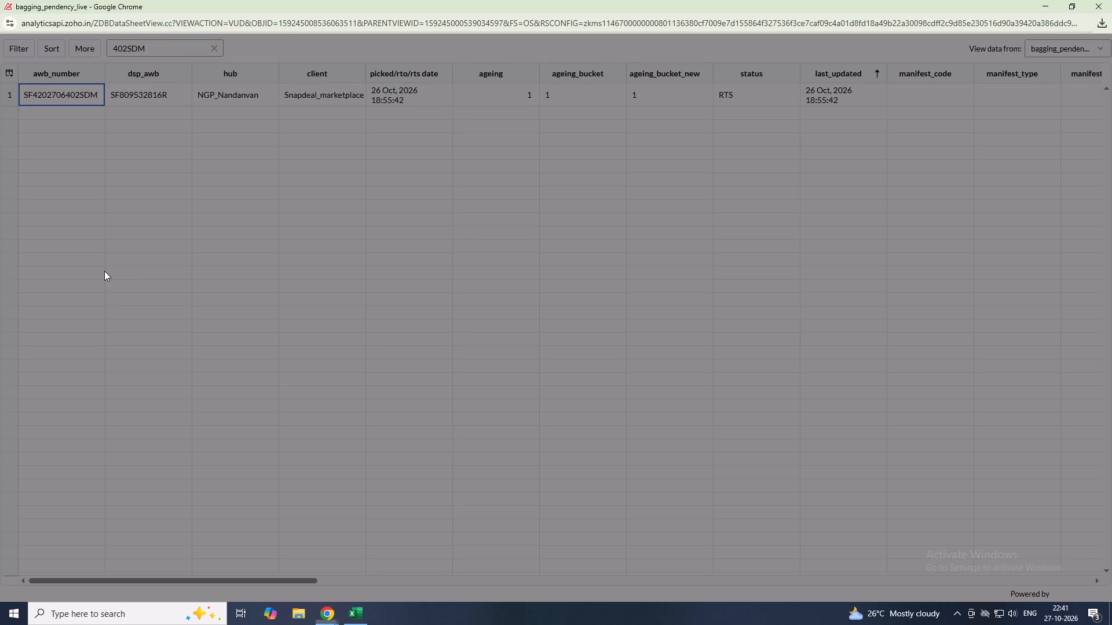
{"action": "double_click", "coordinate": [130, 41]}
{"action": "double_click", "coordinate": [129, 44]}
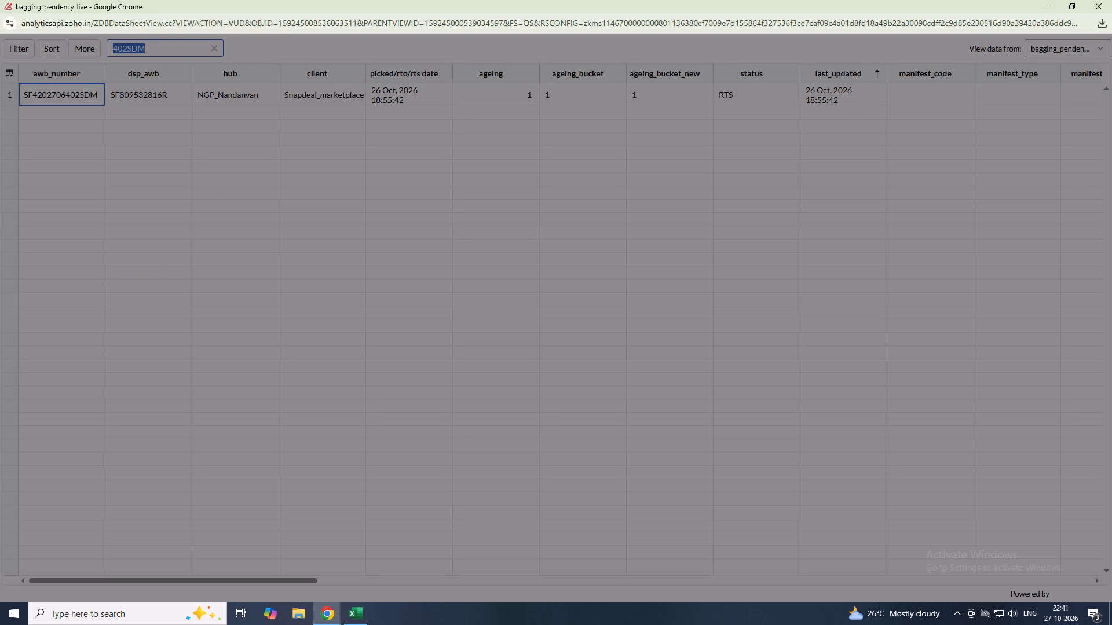
{"action": "key", "text": "ctrl+v"}
{"action": "key", "text": "Return"}
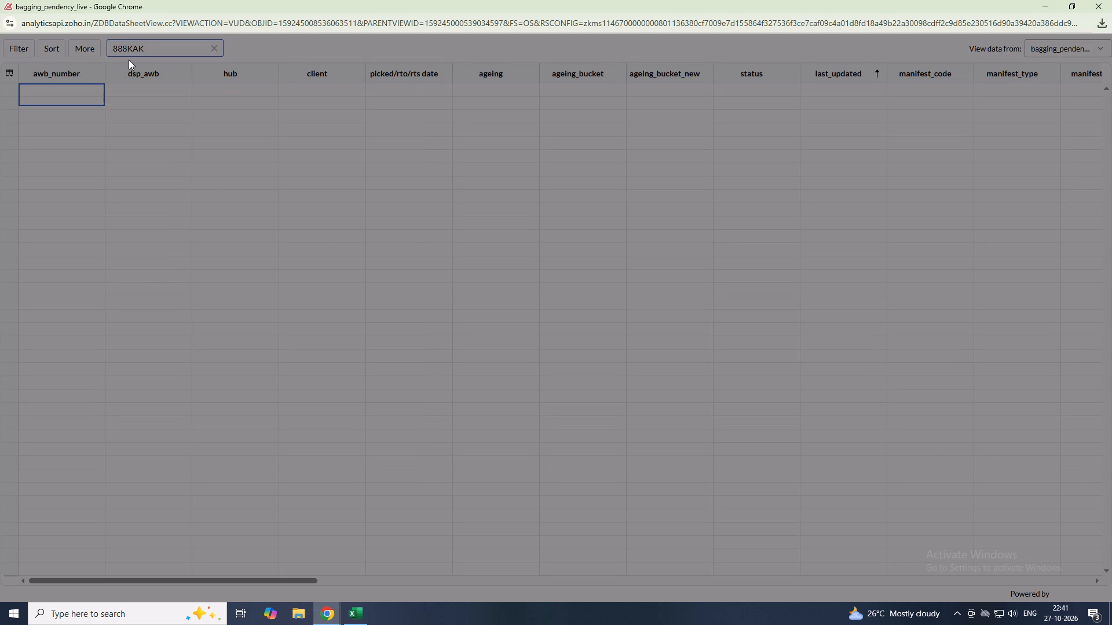
{"action": "key", "text": "alt+Tab"}
{"action": "left_click", "coordinate": [211, 271]}
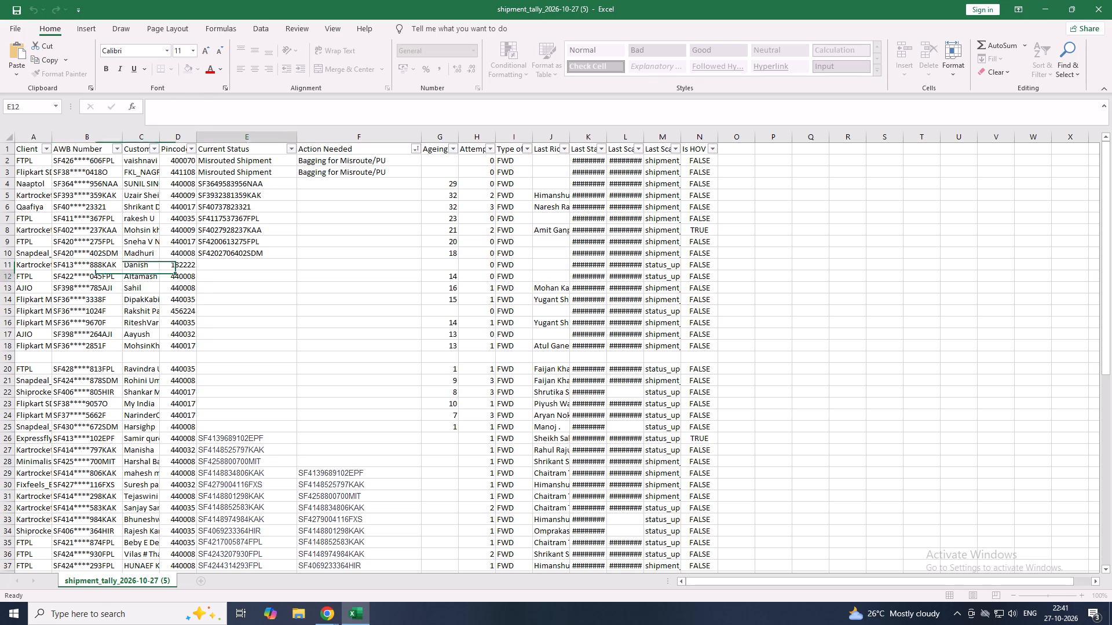
Copy the 888KAK suffix from row 11's AWB number again and repeat the search in the bagging_pendency_live view in Chrome.
{"action": "left_click", "coordinate": [96, 264]}
{"action": "triple_click", "coordinate": [97, 266]}
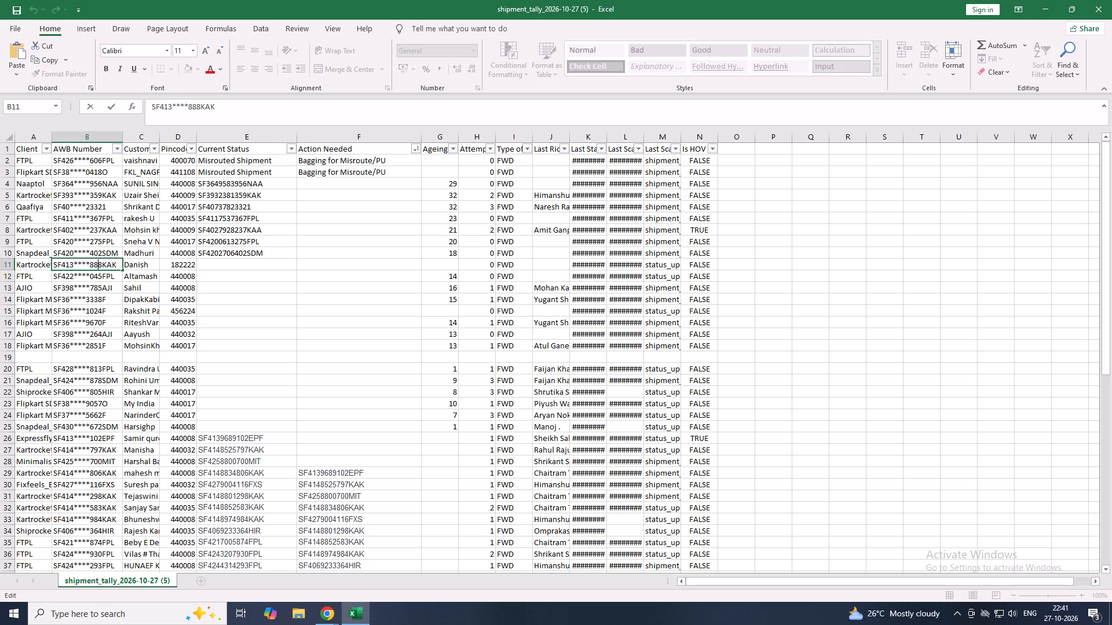
{"action": "left_click", "coordinate": [98, 266]}
{"action": "key", "text": "ctrl+c"}
{"action": "key", "text": "alt+Tab"}
{"action": "double_click", "coordinate": [126, 47]}
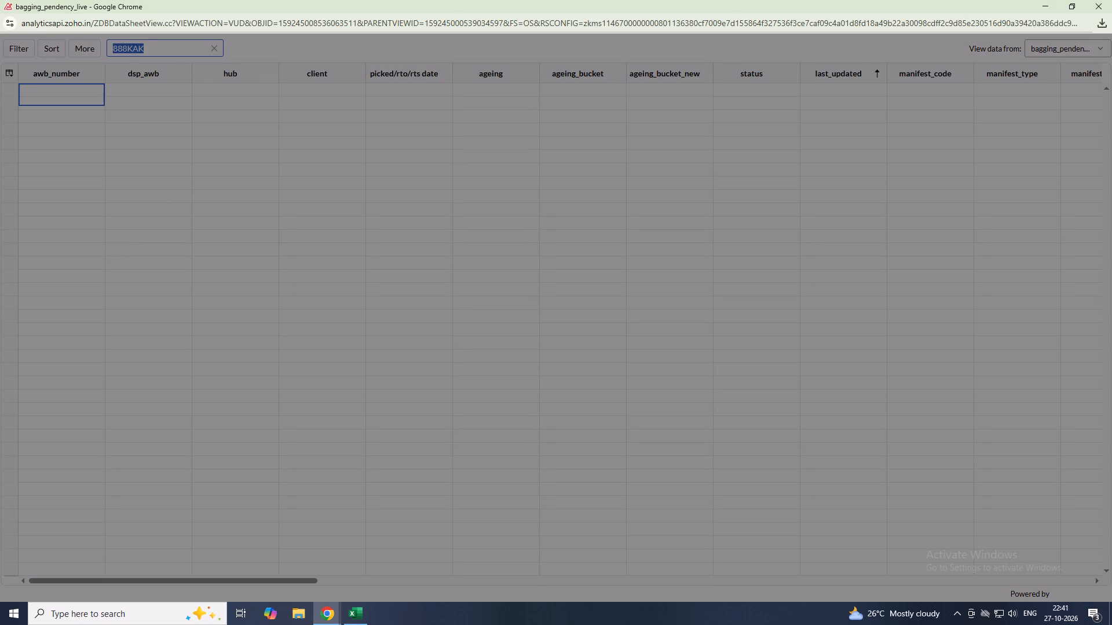
{"action": "key", "text": "ctrl+v"}
{"action": "key", "text": "Return"}
{"action": "key", "text": "alt+Tab"}
{"action": "triple_click", "coordinate": [108, 277]}
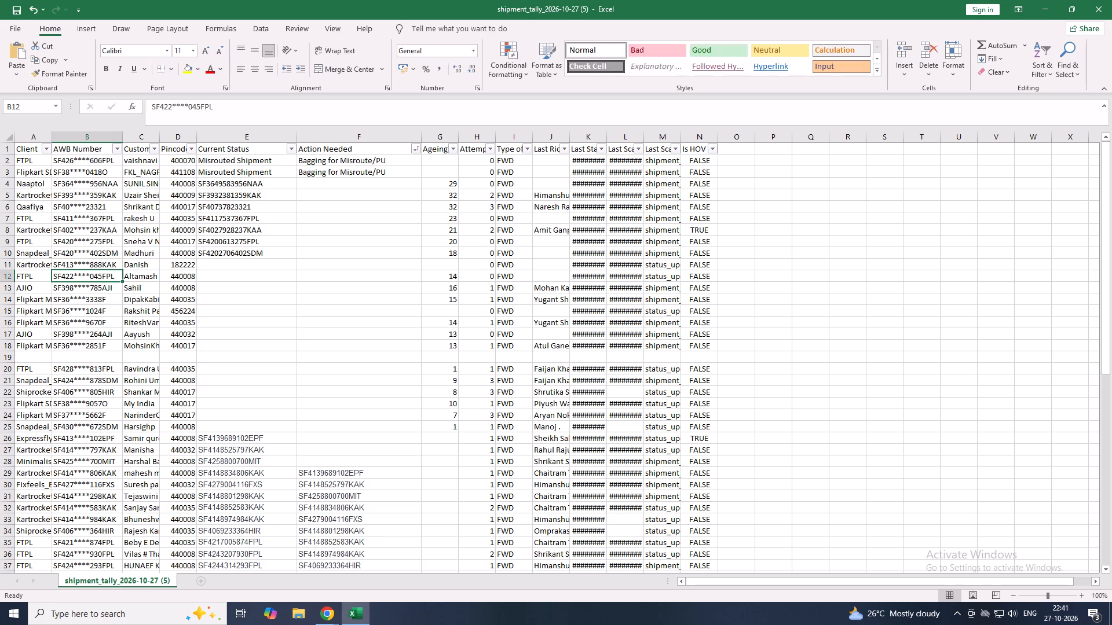
{"action": "left_click", "coordinate": [108, 277]}
{"action": "key", "text": "ctrl+c"}
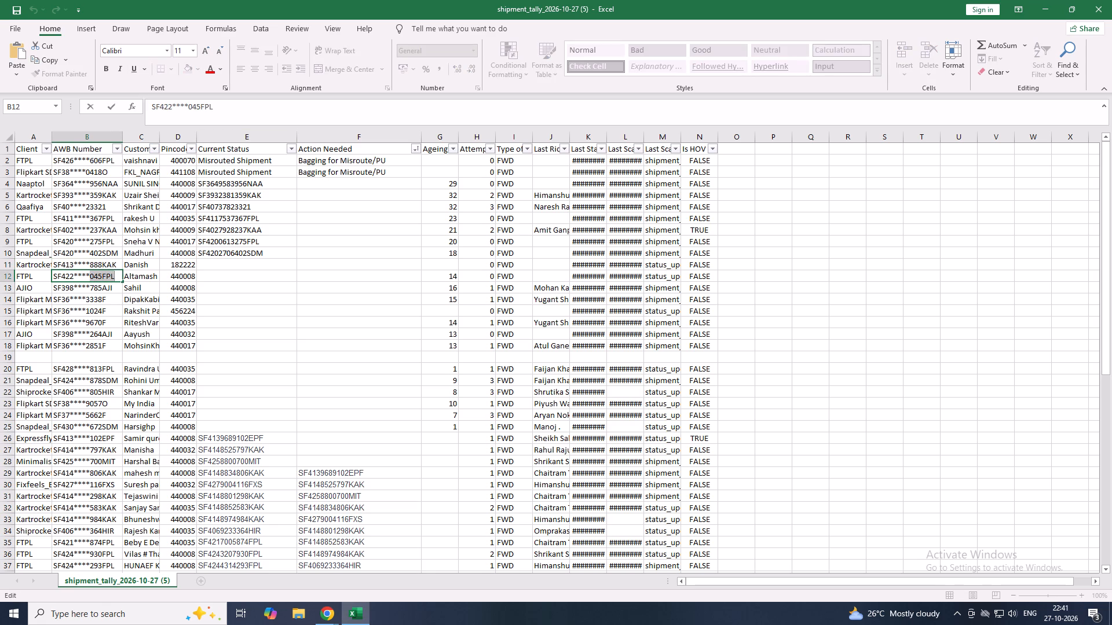
{"action": "key", "text": "alt+Tab"}
{"action": "double_click", "coordinate": [177, 39]}
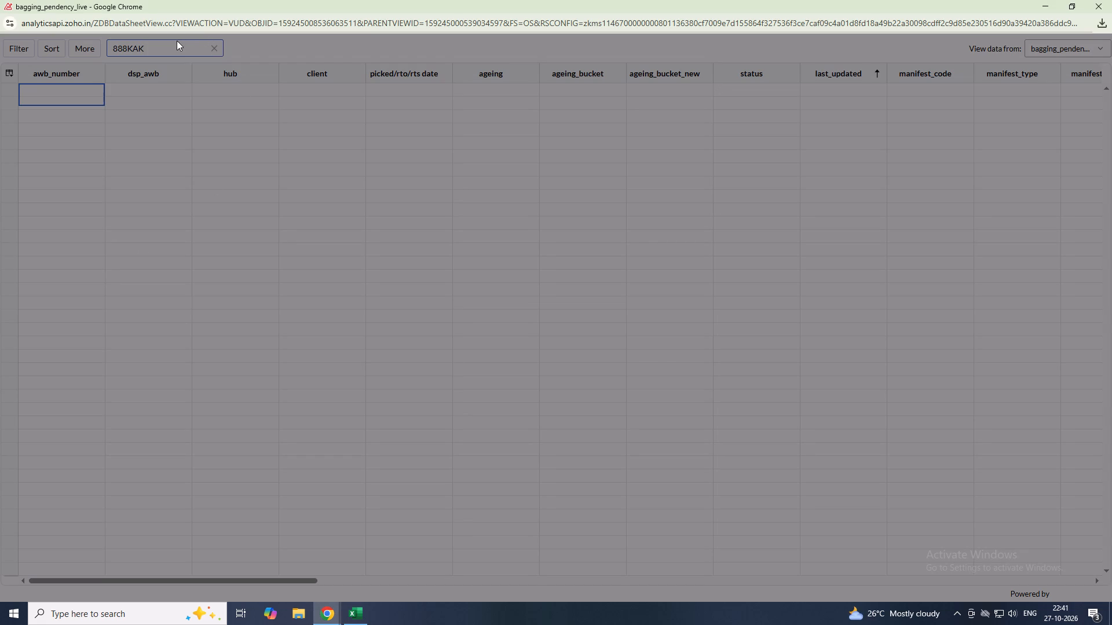
{"action": "double_click", "coordinate": [171, 48]}
{"action": "key", "text": "ctrl+v"}
{"action": "key", "text": "Return"}
{"action": "left_click", "coordinate": [44, 97]}
{"action": "key", "text": "ctrl+c"}
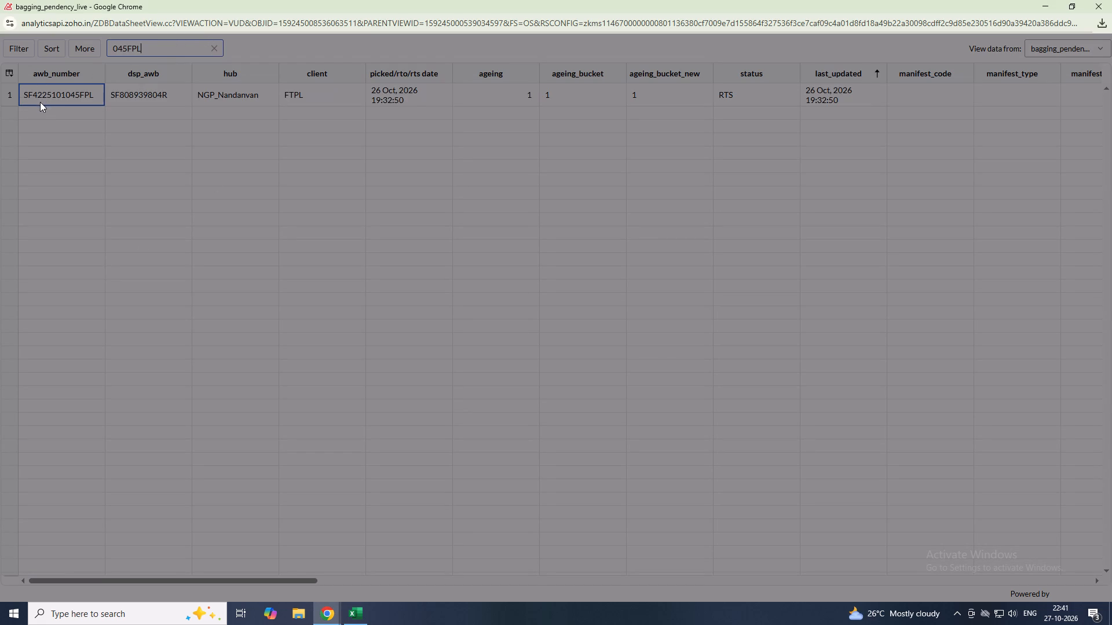
{"action": "key", "text": "alt+Tab"}
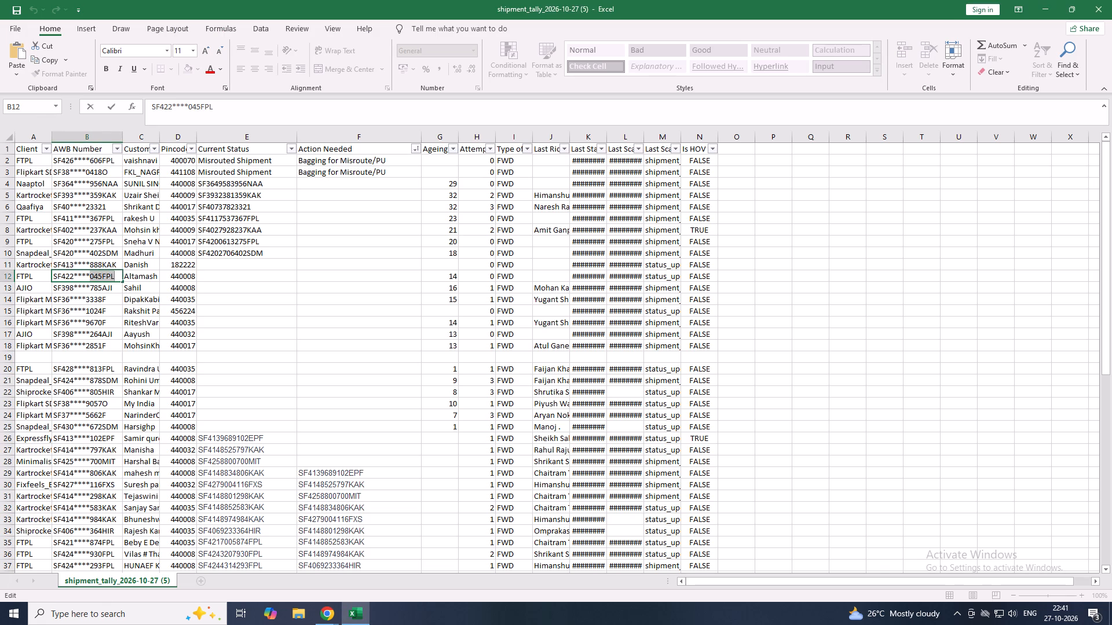
{"action": "left_click", "coordinate": [213, 277]}
{"action": "key", "text": "ctrl+v"}
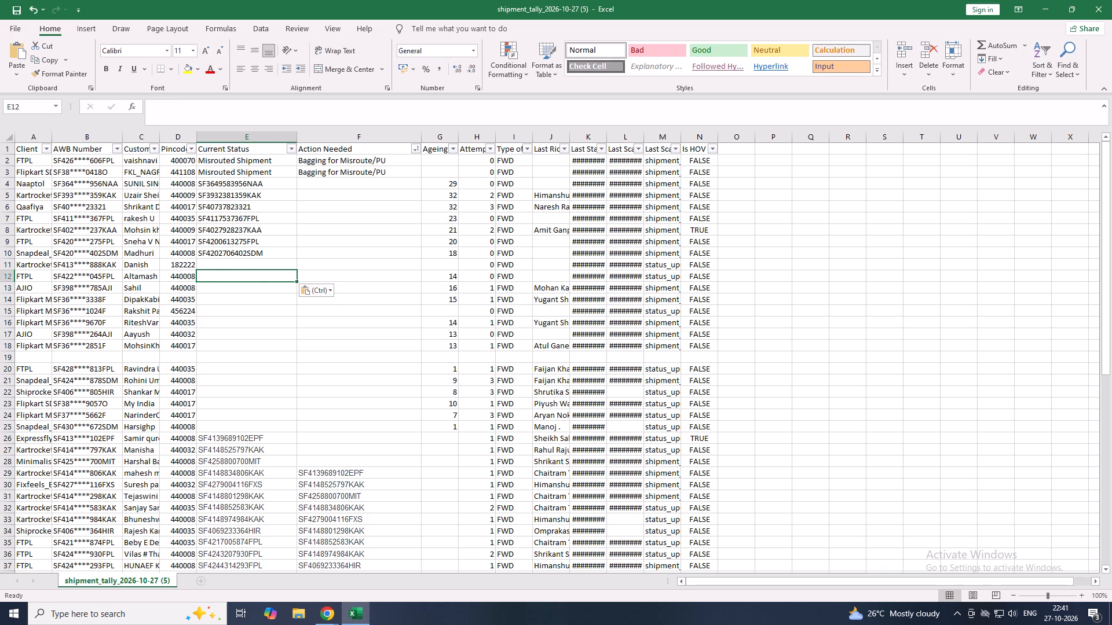
{"action": "triple_click", "coordinate": [103, 290]}
{"action": "double_click", "coordinate": [104, 289]}
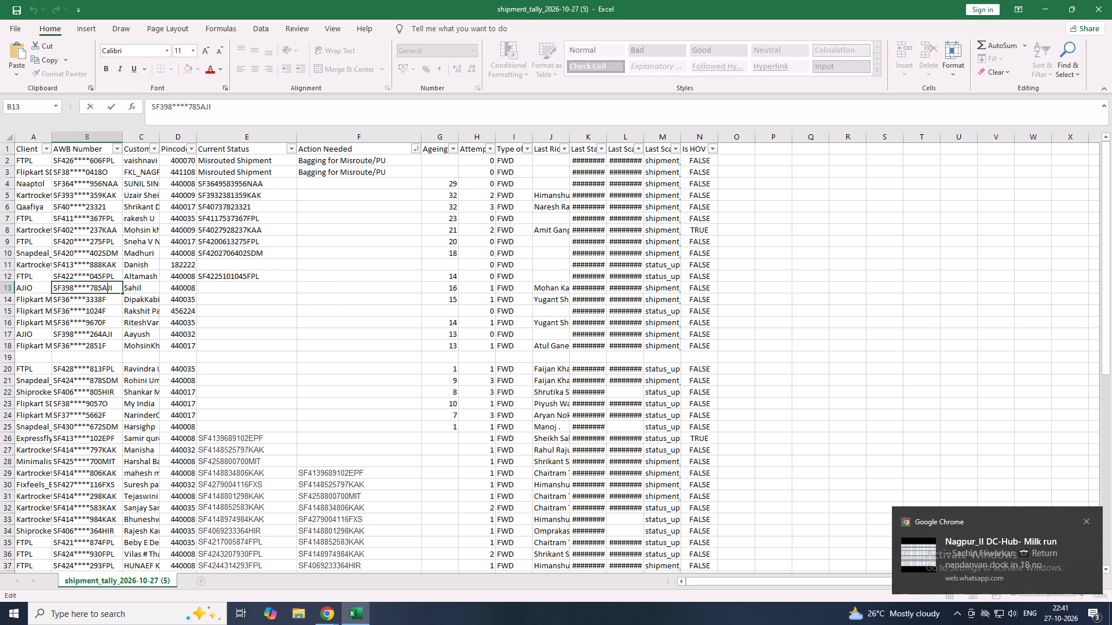
{"action": "double_click", "coordinate": [105, 289]}
{"action": "key", "text": "ctrl+c"}
{"action": "key", "text": "alt+Tab"}
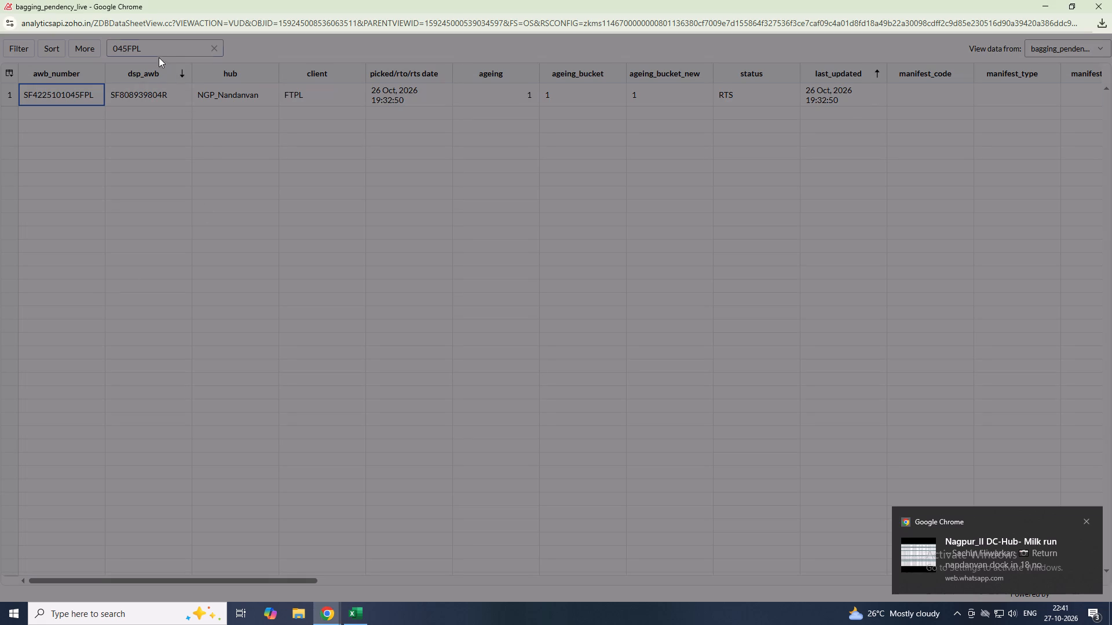
{"action": "double_click", "coordinate": [155, 48]}
{"action": "key", "text": "ctrl+v"}
{"action": "key", "text": "Return"}
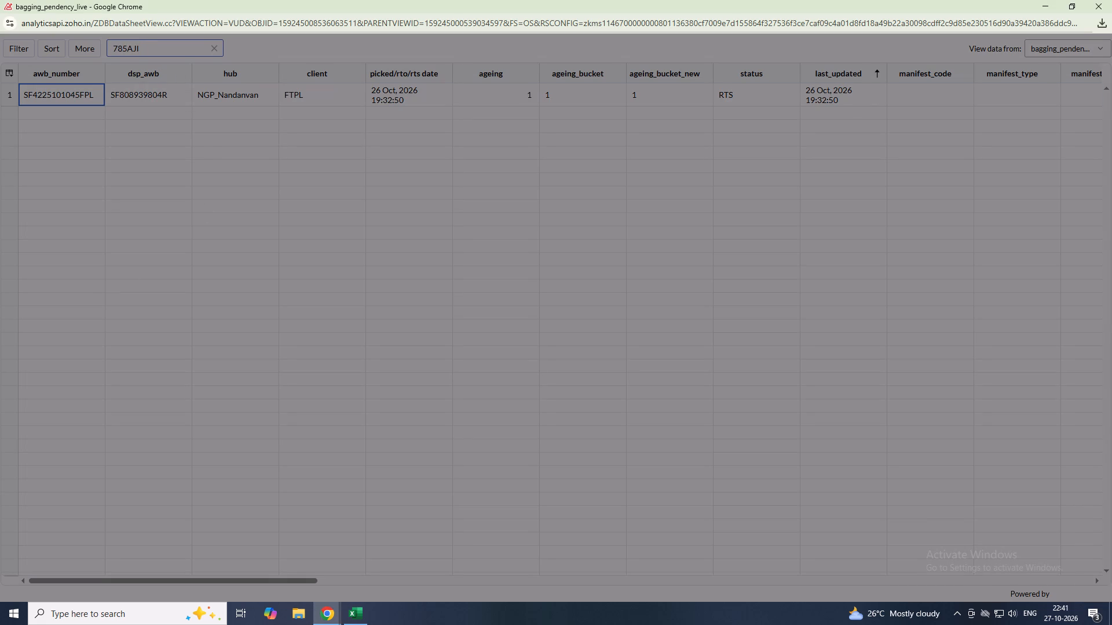
{"action": "left_click", "coordinate": [86, 100]}
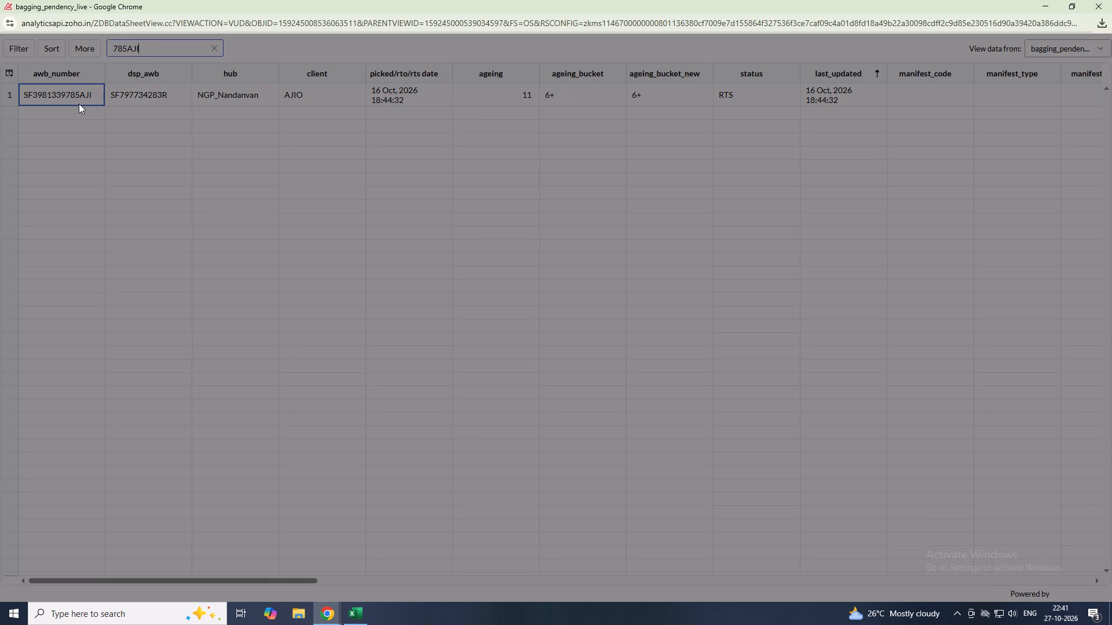
{"action": "key", "text": "ctrl+c"}
{"action": "key", "text": "alt+Tab"}
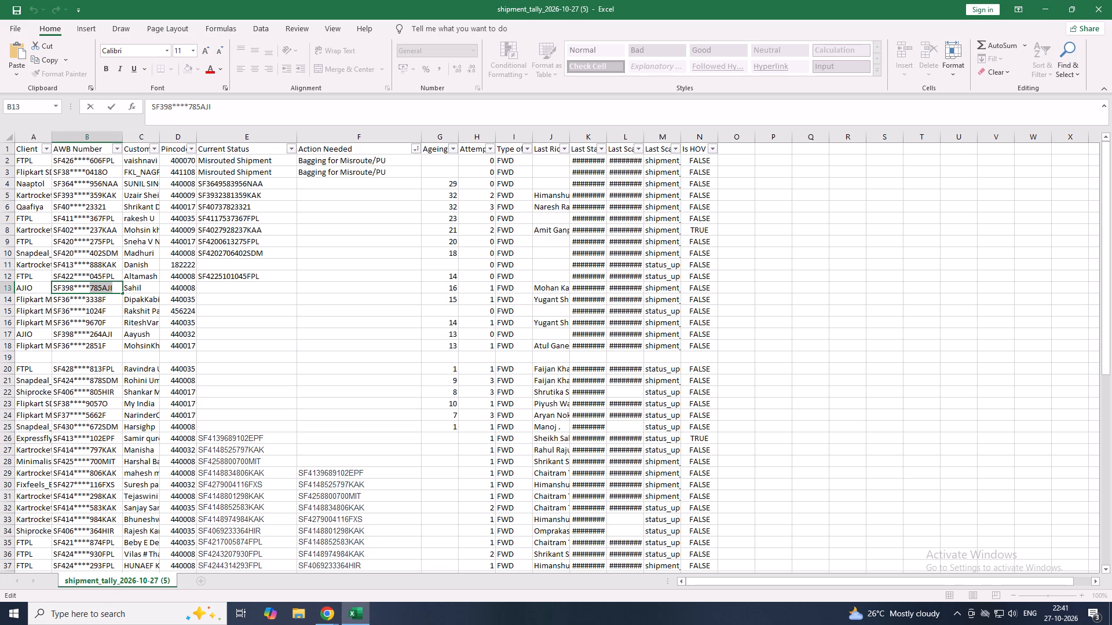
{"action": "left_click", "coordinate": [225, 286]}
{"action": "key", "text": "ctrl+v"}
{"action": "key", "text": "Return"}
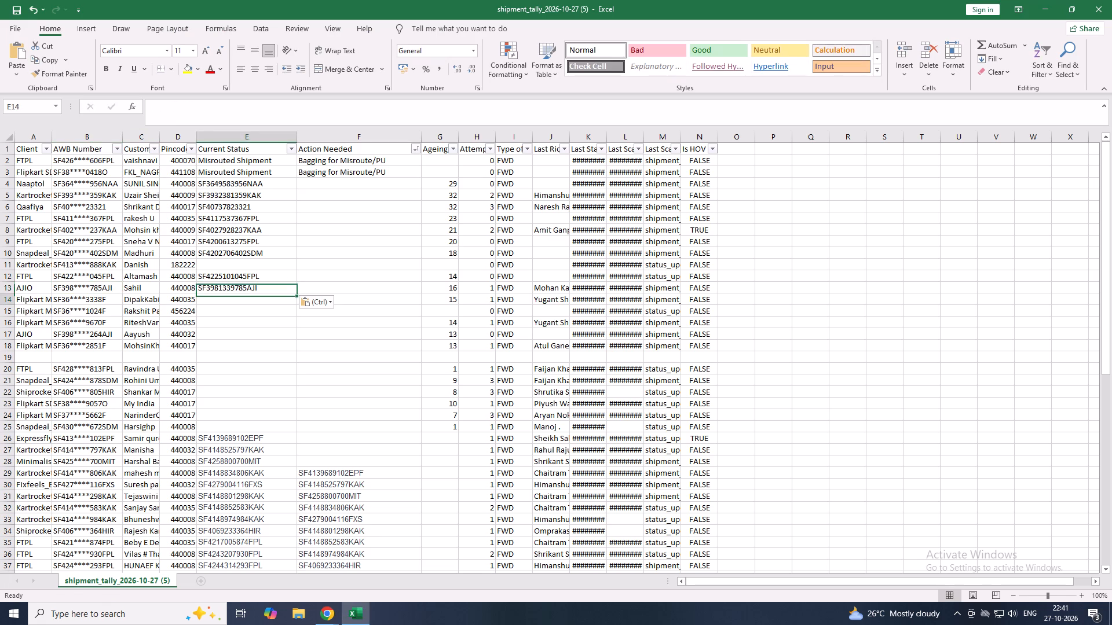
{"action": "triple_click", "coordinate": [94, 302]}
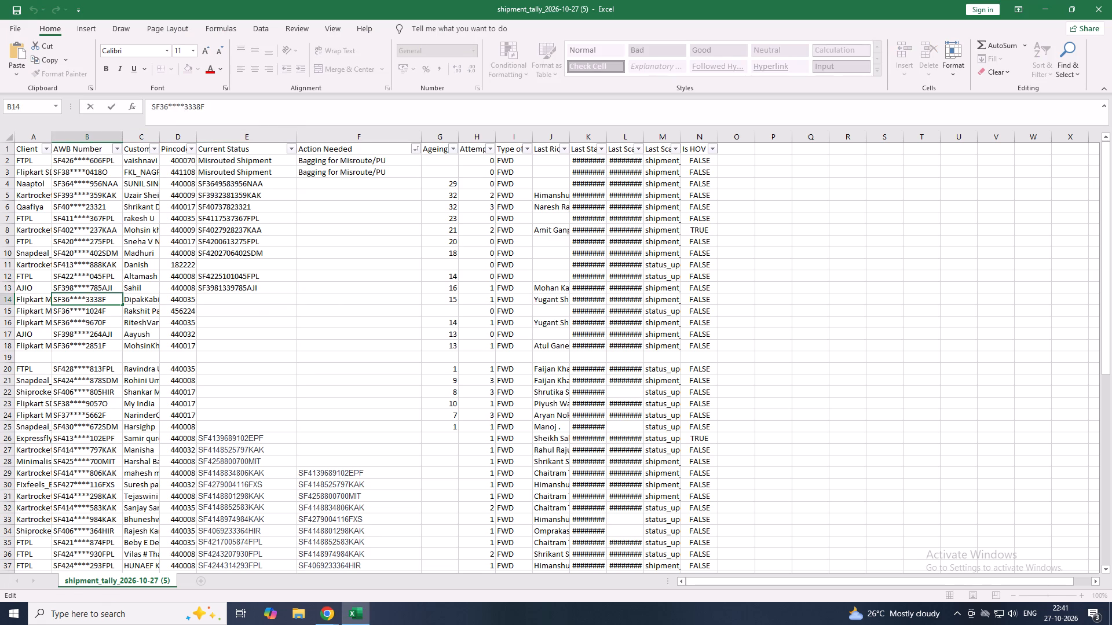
{"action": "left_click", "coordinate": [93, 300]}
{"action": "key", "text": "ctrl+c"}
{"action": "key", "text": "alt+Tab"}
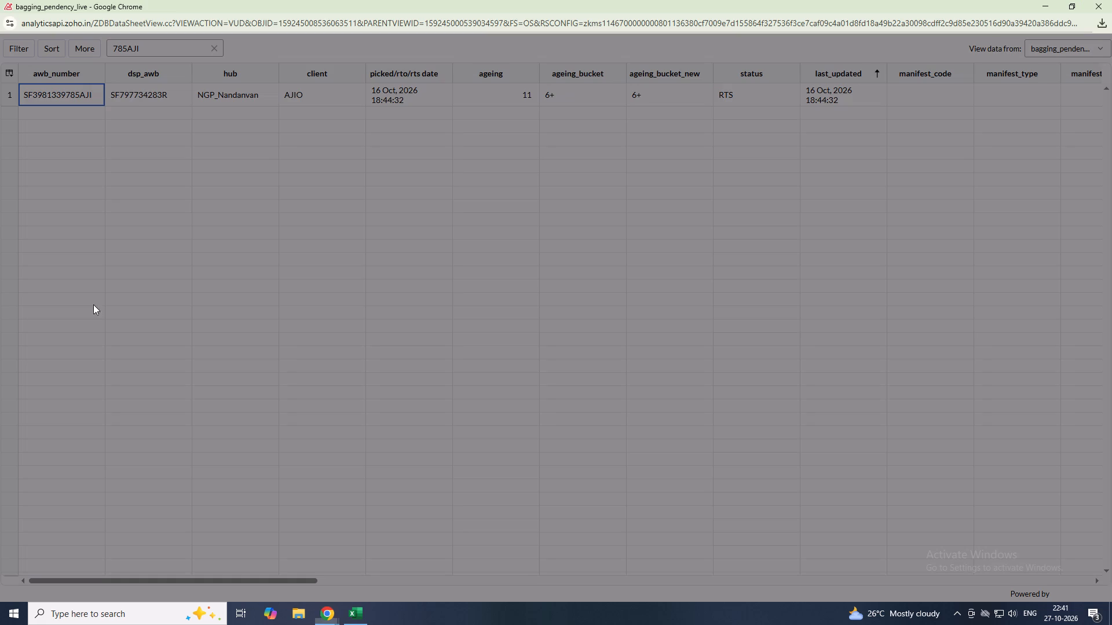
{"action": "double_click", "coordinate": [140, 46]}
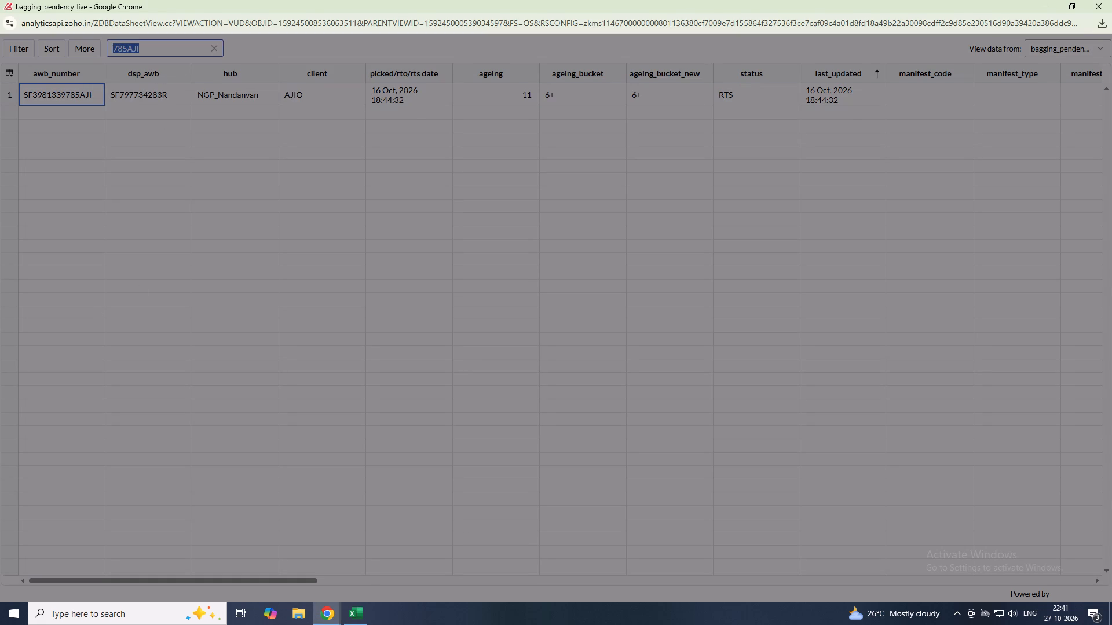
{"action": "key", "text": "ctrl+v"}
{"action": "key", "text": "Return"}
{"action": "left_click", "coordinate": [79, 104]}
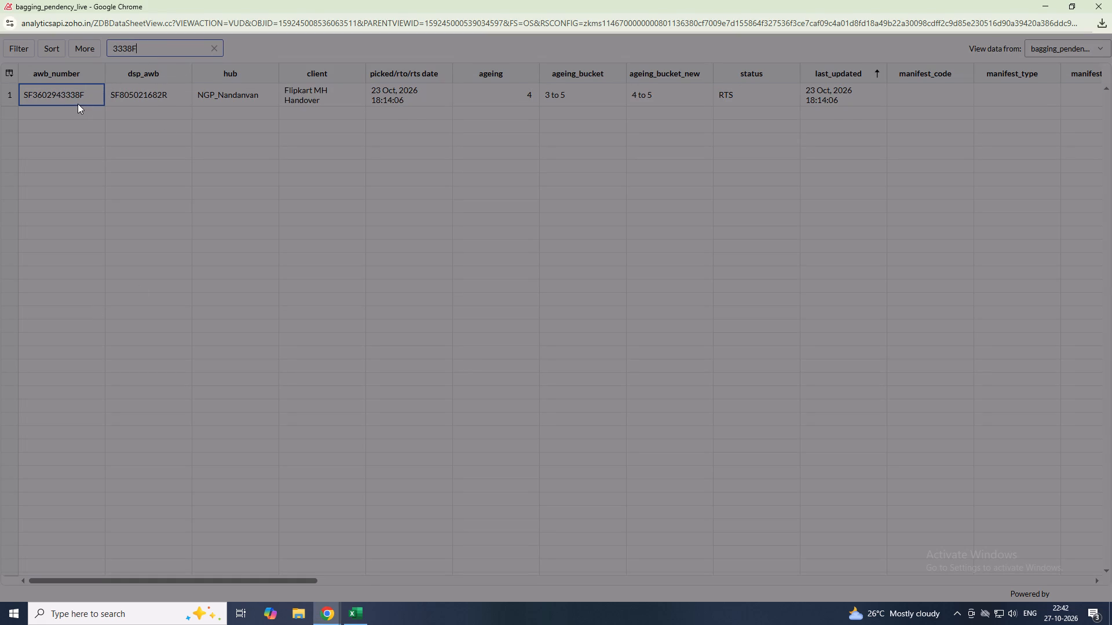
{"action": "key", "text": "ctrl+c"}
{"action": "key", "text": "alt+Tab"}
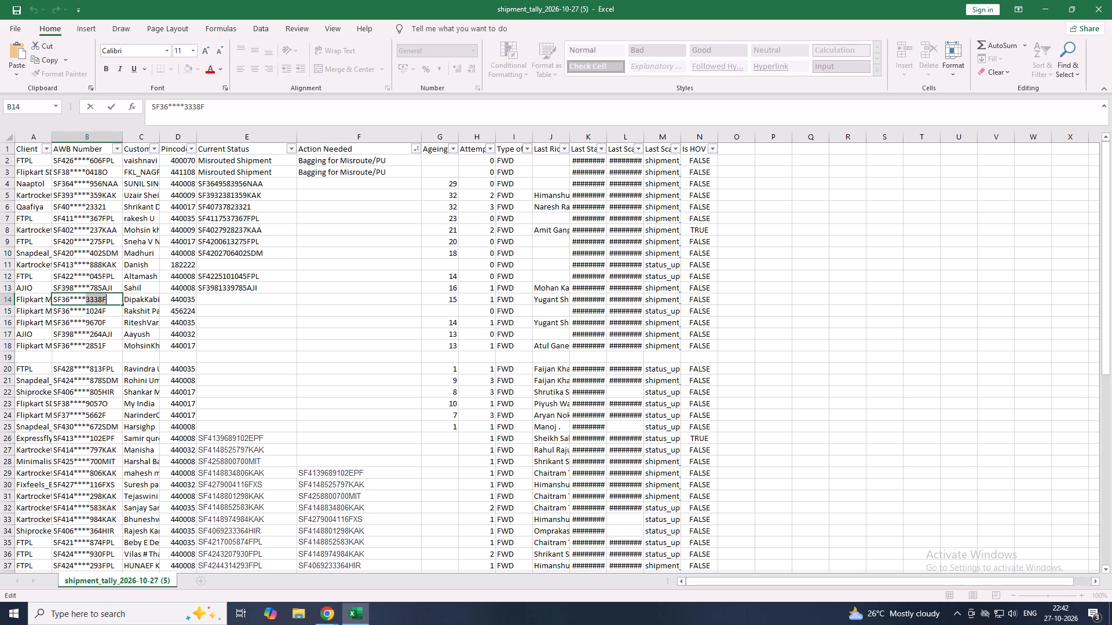
{"action": "left_click", "coordinate": [226, 301]}
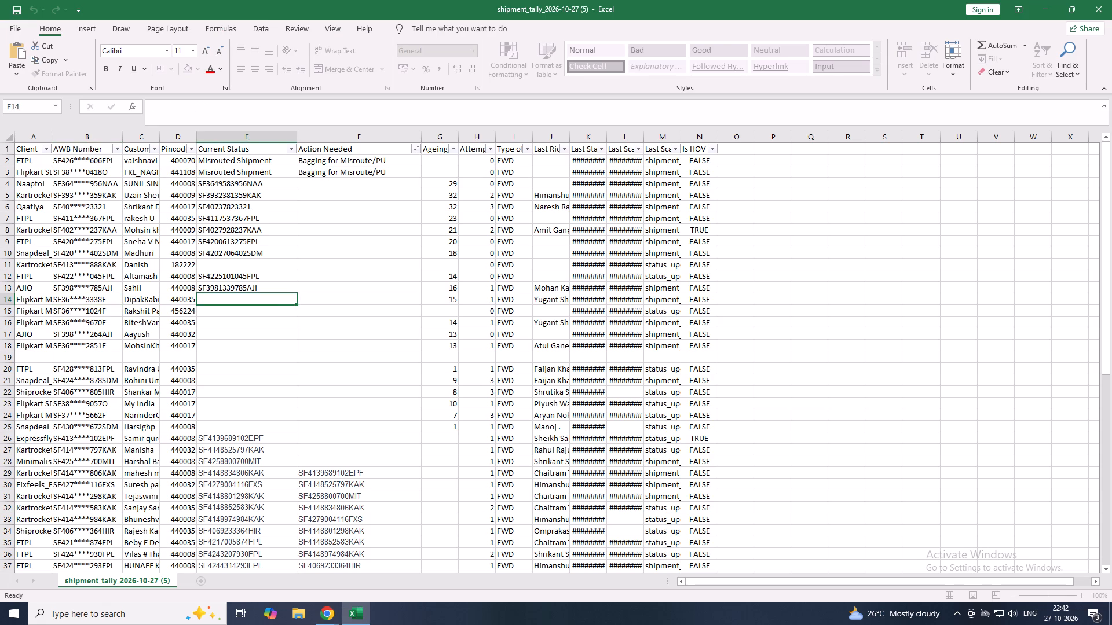
{"action": "key", "text": "ctrl+v"}
{"action": "key", "text": "Return"}
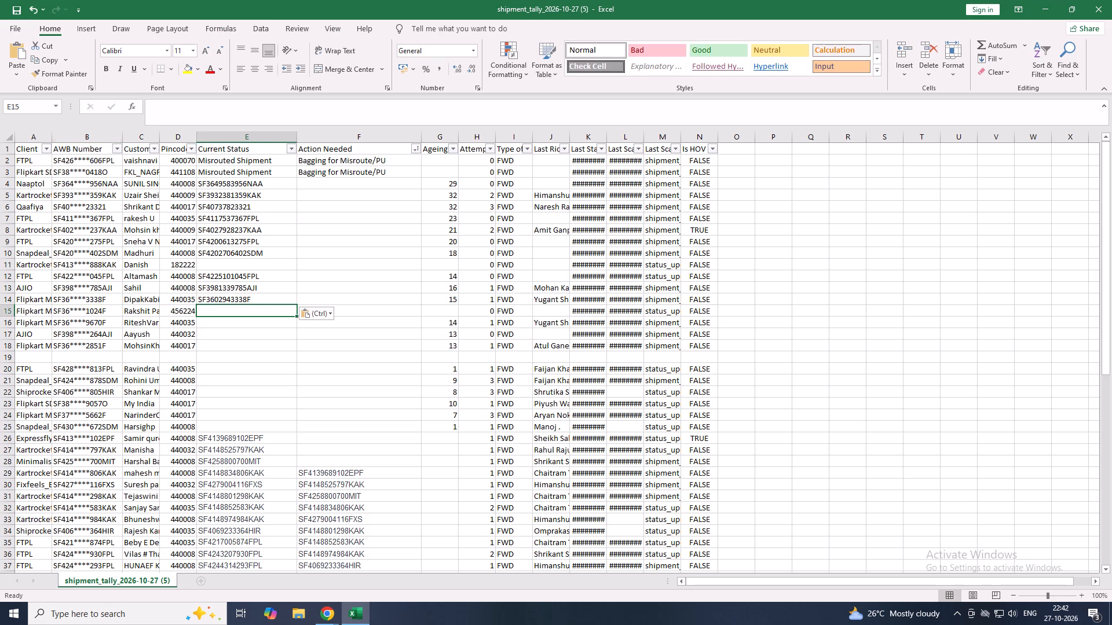
Search the bagging_pendency_live view in Chrome for 1024F, the AWB suffix from row 15, and return to the Excel shipment tally.
{"action": "triple_click", "coordinate": [97, 311]}
{"action": "left_click", "coordinate": [97, 311]}
{"action": "key", "text": "ctrl+c"}
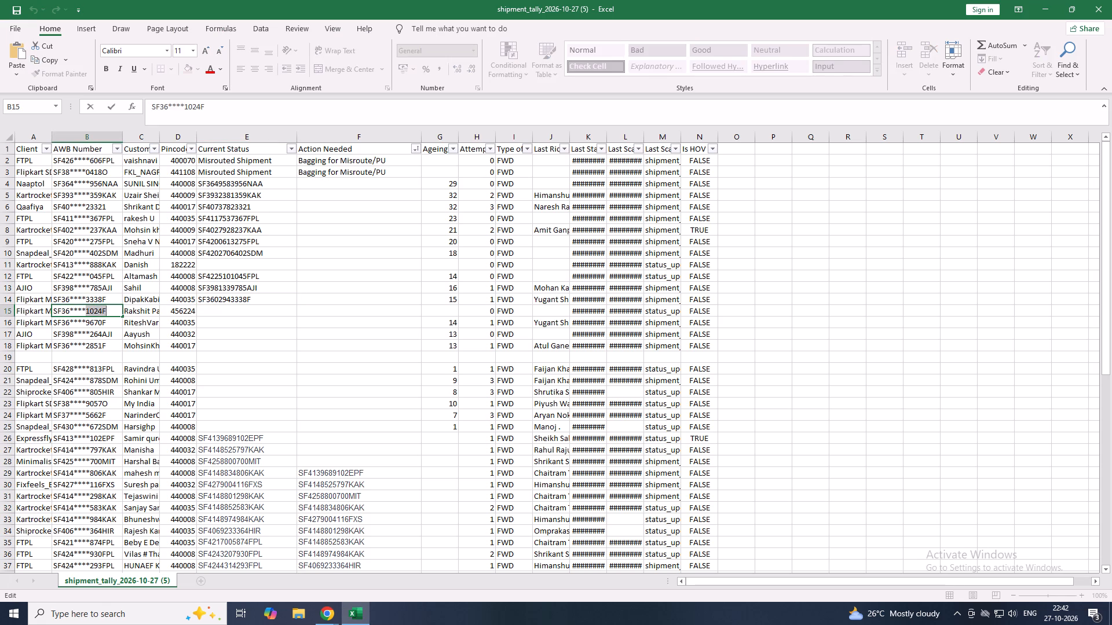
{"action": "key", "text": "alt+Tab"}
{"action": "double_click", "coordinate": [136, 54]}
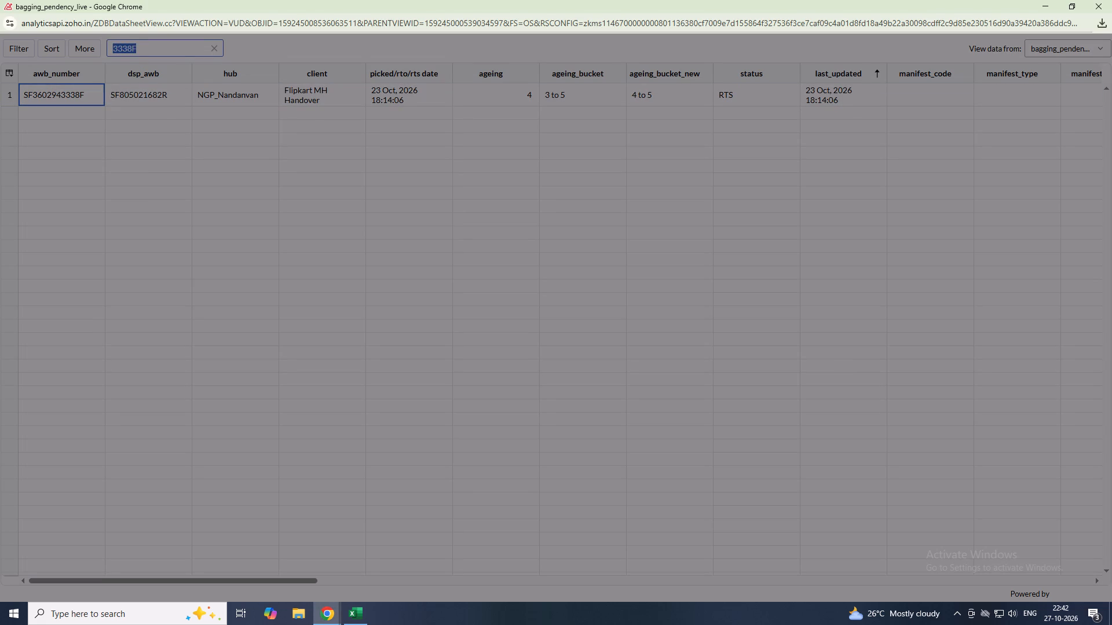
{"action": "key", "text": "ctrl+v"}
{"action": "key", "text": "Return"}
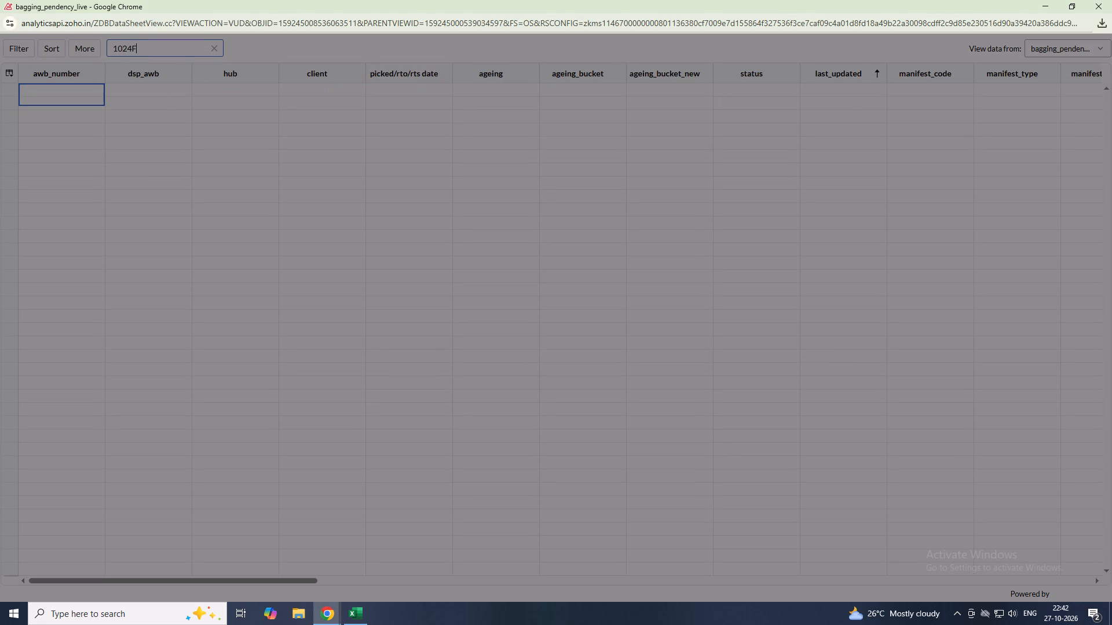
{"action": "key", "text": "Return"}
{"action": "key", "text": "Return"}
{"action": "key", "text": "Return"}
{"action": "key", "text": "Return"}
{"action": "key", "text": "Return"}
{"action": "key", "text": "Return"}
{"action": "key", "text": "alt+Tab"}
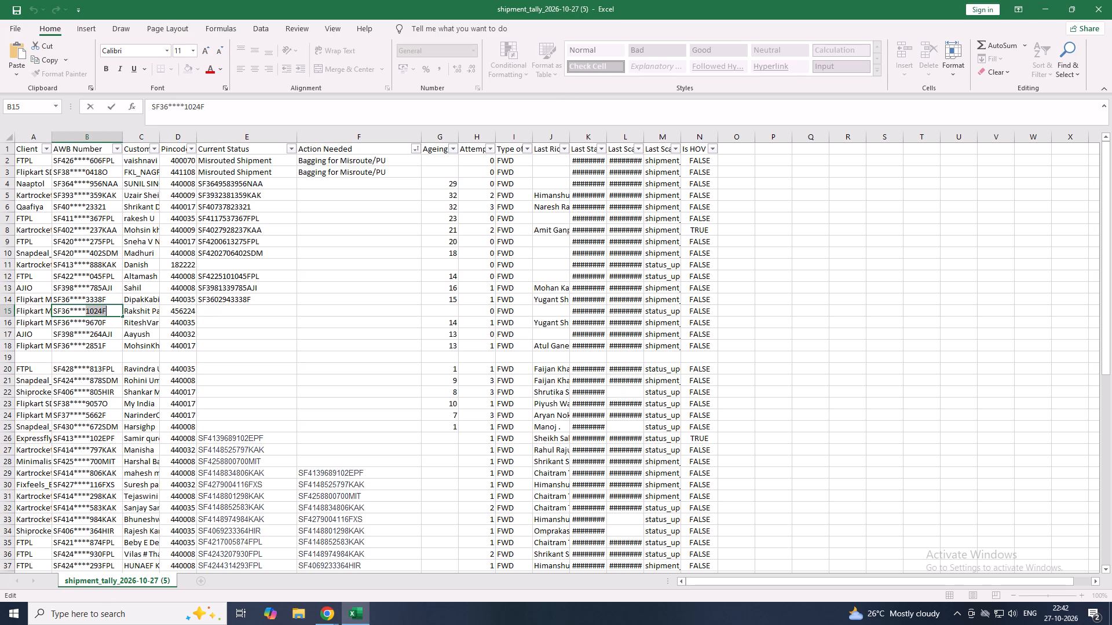
{"action": "left_click", "coordinate": [95, 325]}
{"action": "triple_click", "coordinate": [96, 325]}
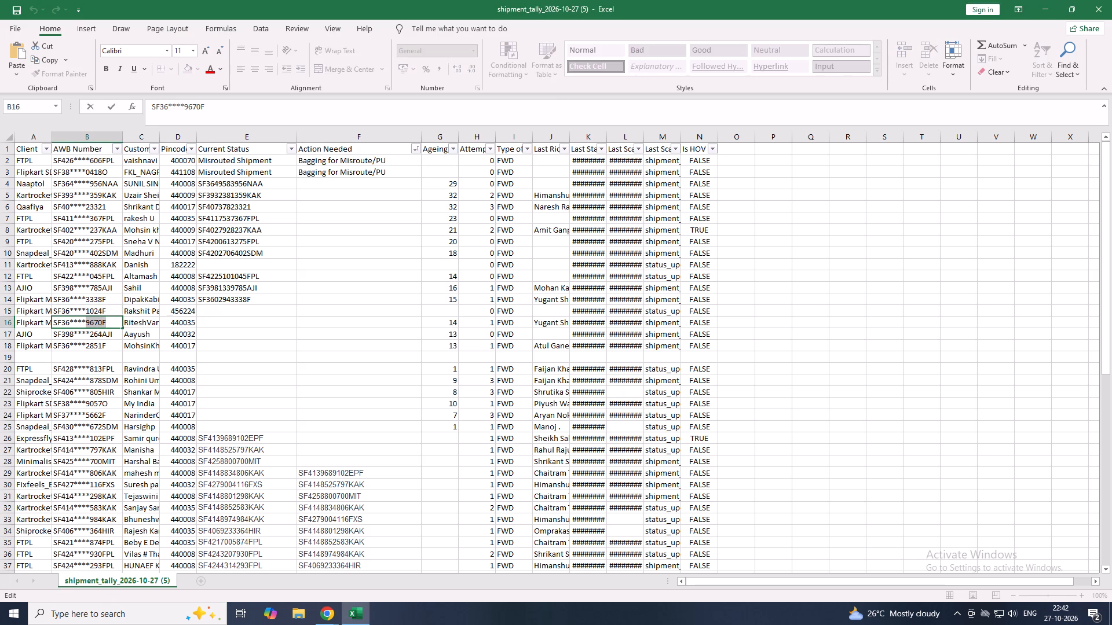
{"action": "key", "text": "ctrl+c"}
{"action": "key", "text": "alt+Tab"}
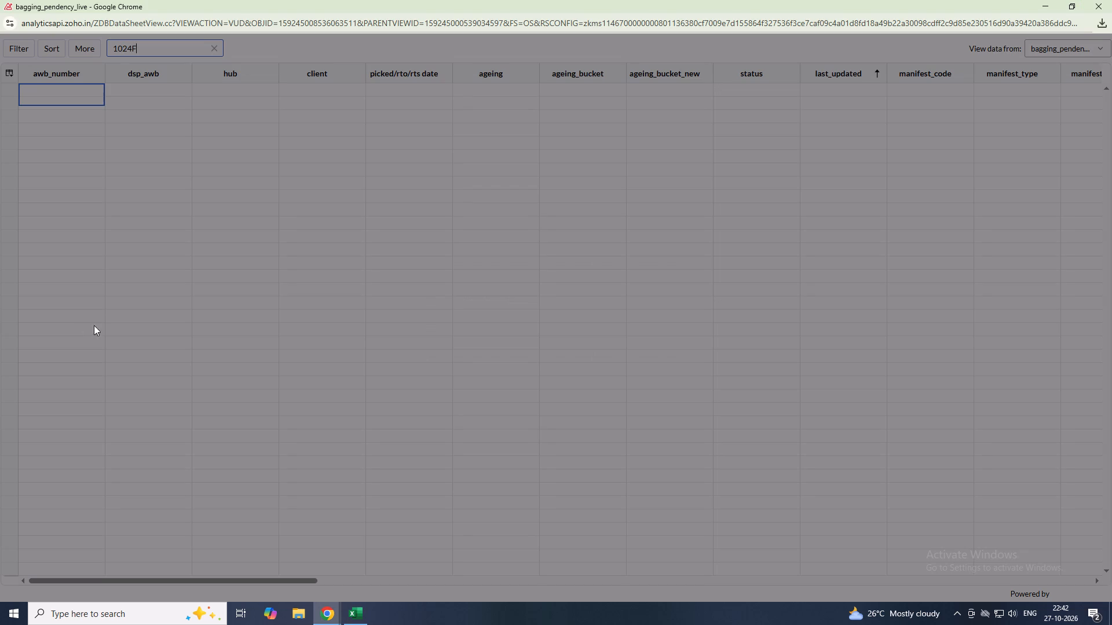
{"action": "double_click", "coordinate": [117, 49]}
{"action": "key", "text": "ctrl+v"}
{"action": "key", "text": "Return"}
{"action": "left_click", "coordinate": [70, 98]}
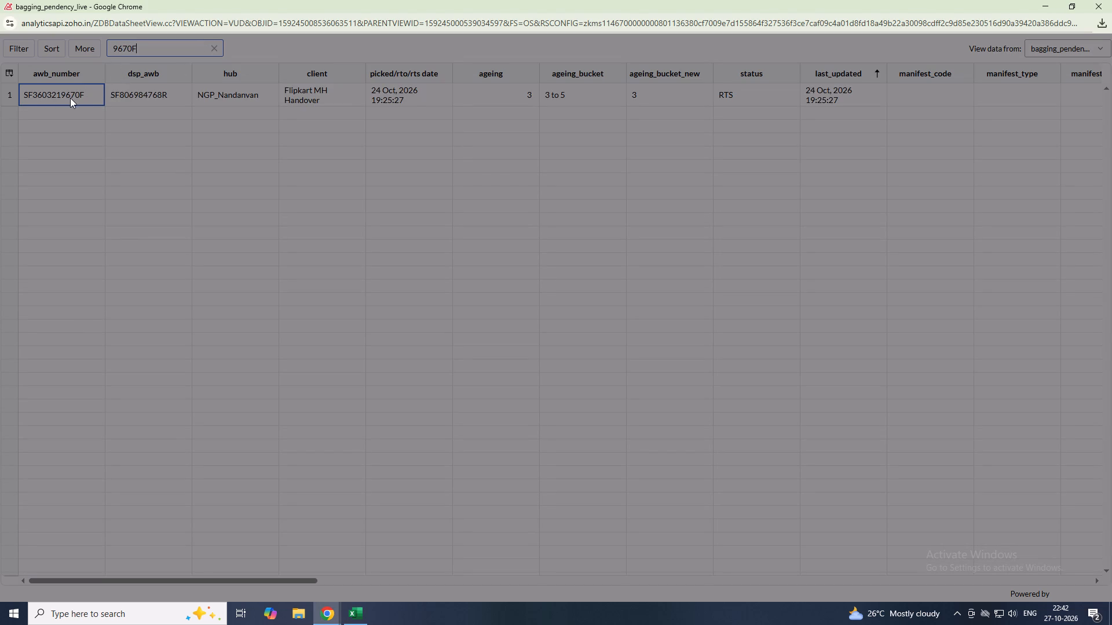
{"action": "key", "text": "ctrl+c"}
{"action": "key", "text": "alt+Tab"}
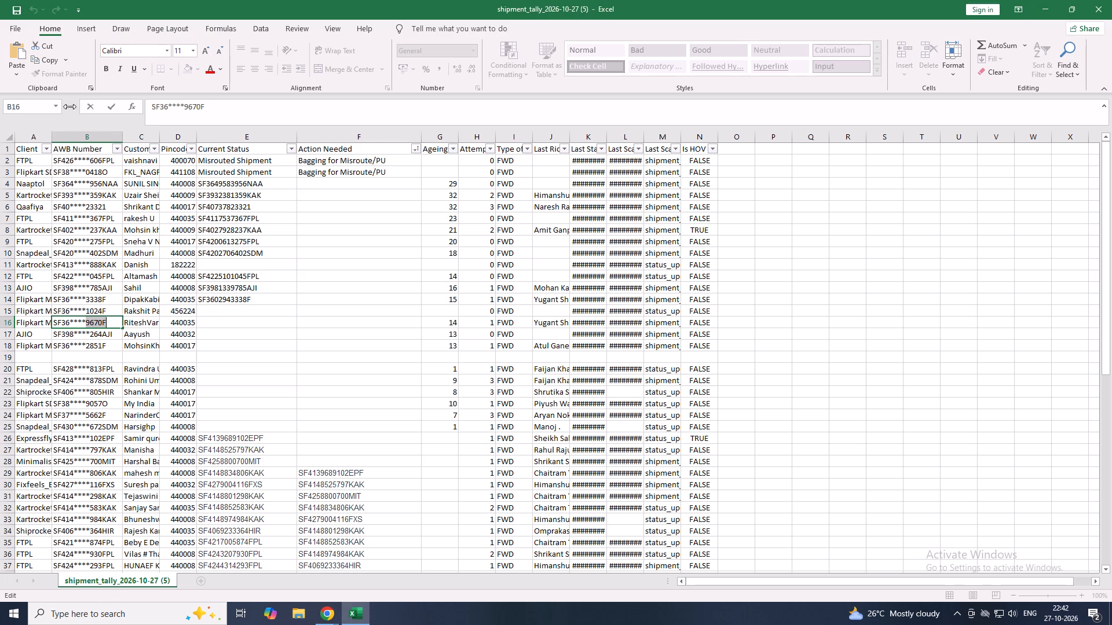
{"action": "left_click", "coordinate": [221, 322]}
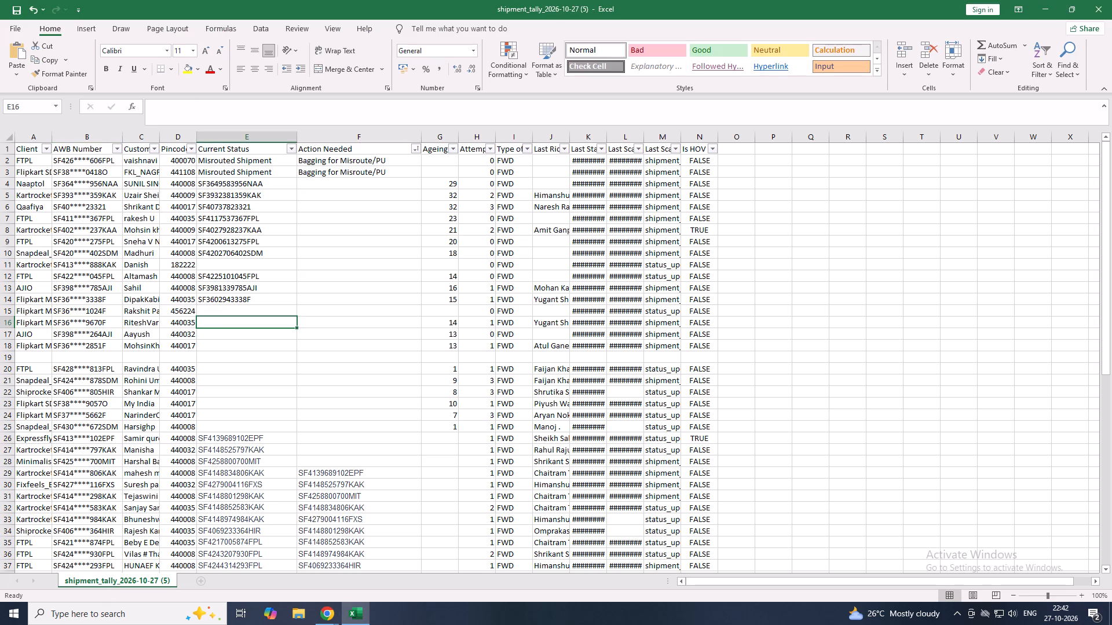
{"action": "key", "text": "ctrl+v"}
{"action": "triple_click", "coordinate": [105, 335]}
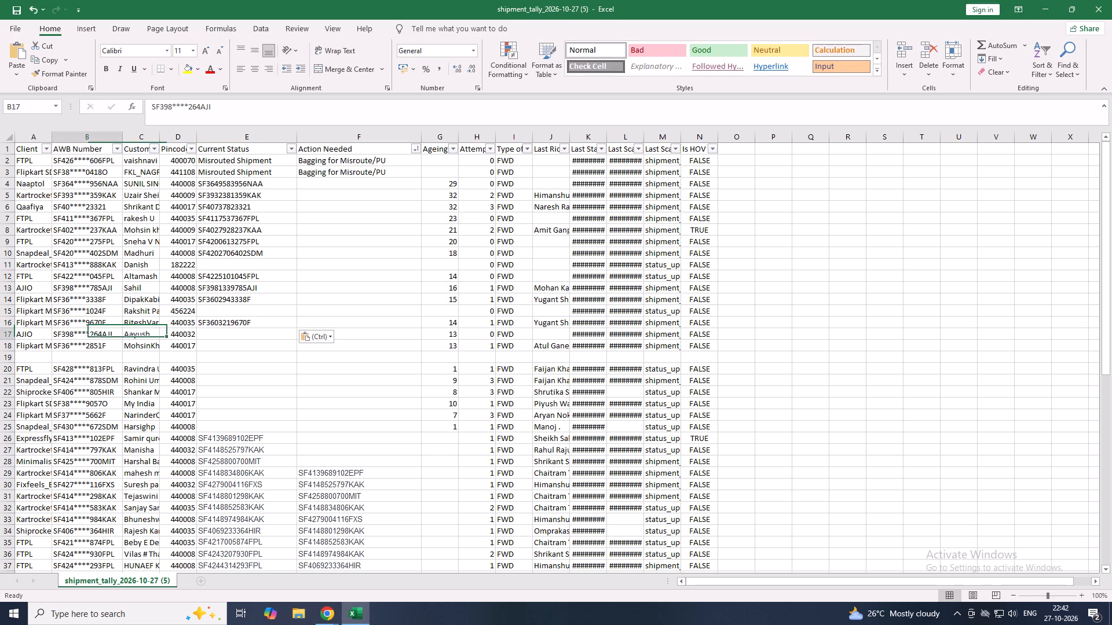
{"action": "left_click", "coordinate": [108, 337]}
{"action": "double_click", "coordinate": [108, 338]}
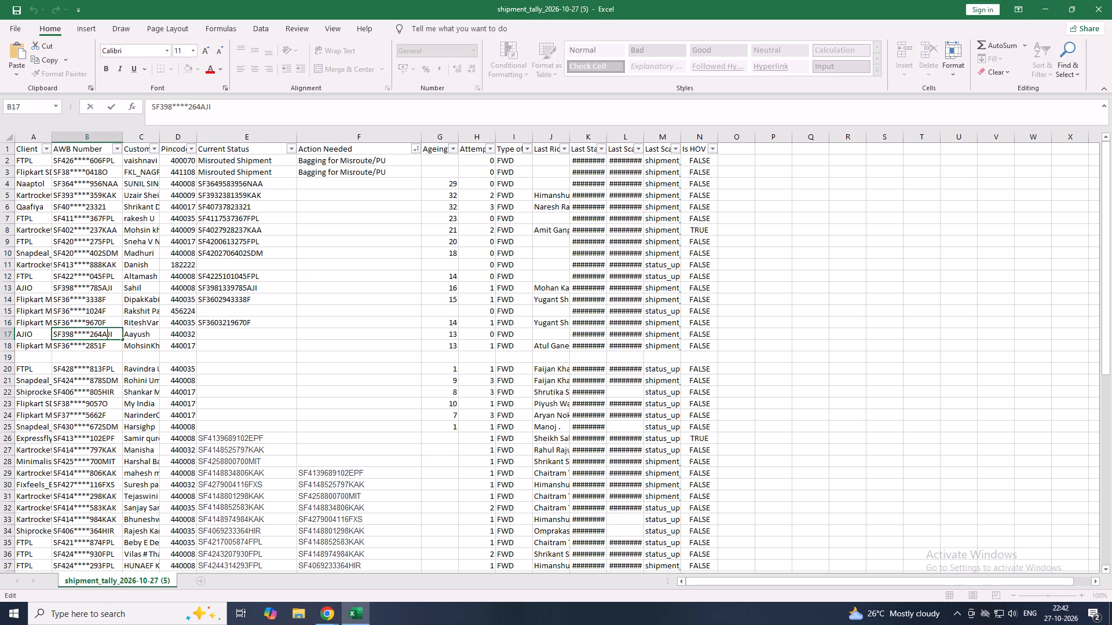
{"action": "key", "text": "ctrl+c"}
{"action": "key", "text": "alt+Tab"}
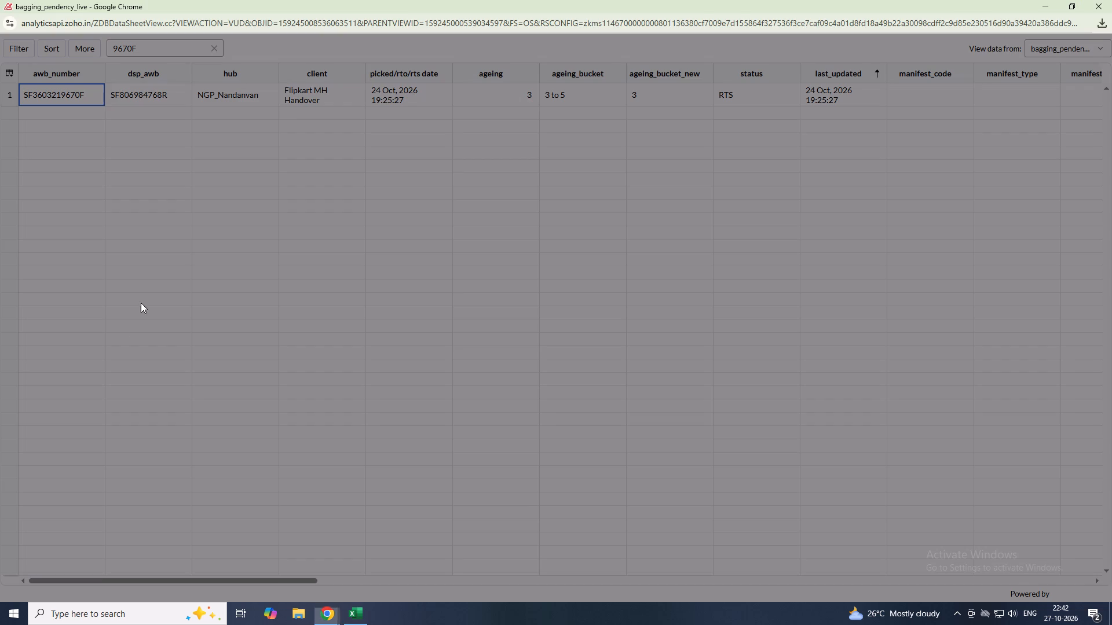
{"action": "double_click", "coordinate": [142, 53]}
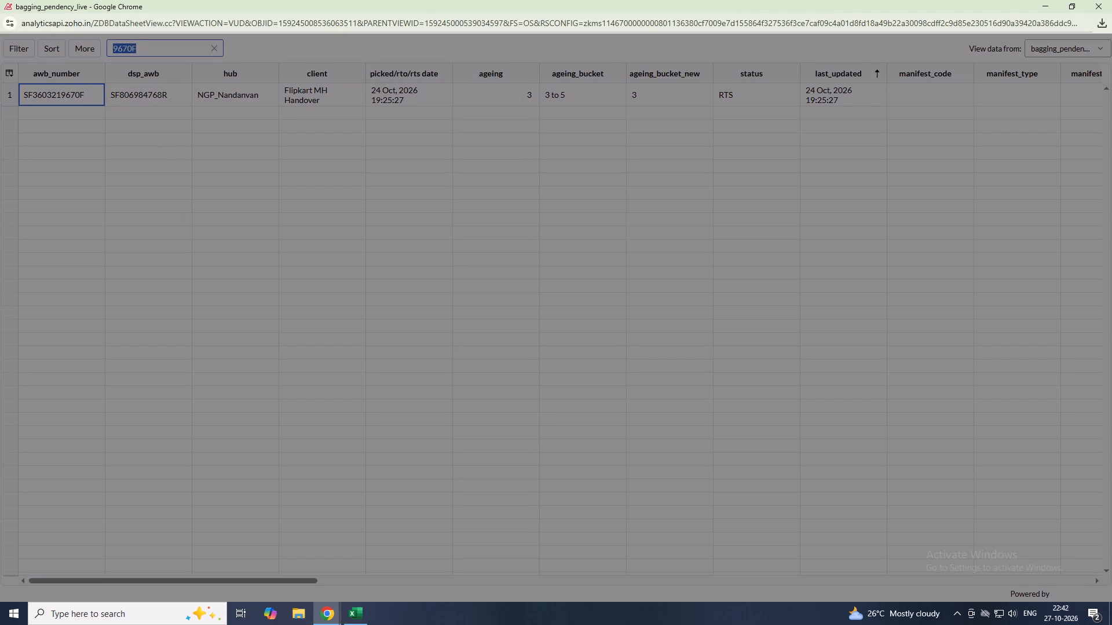
{"action": "key", "text": "ctrl+v"}
{"action": "key", "text": "Return"}
{"action": "left_click", "coordinate": [80, 98]}
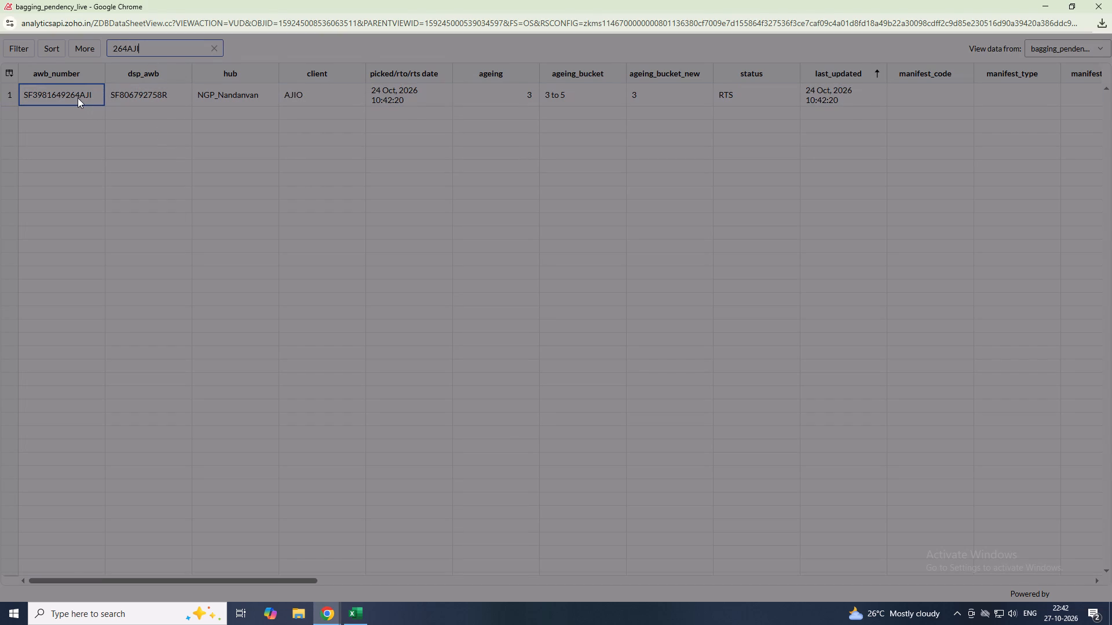
{"action": "key", "text": "ctrl+c"}
{"action": "key", "text": "alt+Tab"}
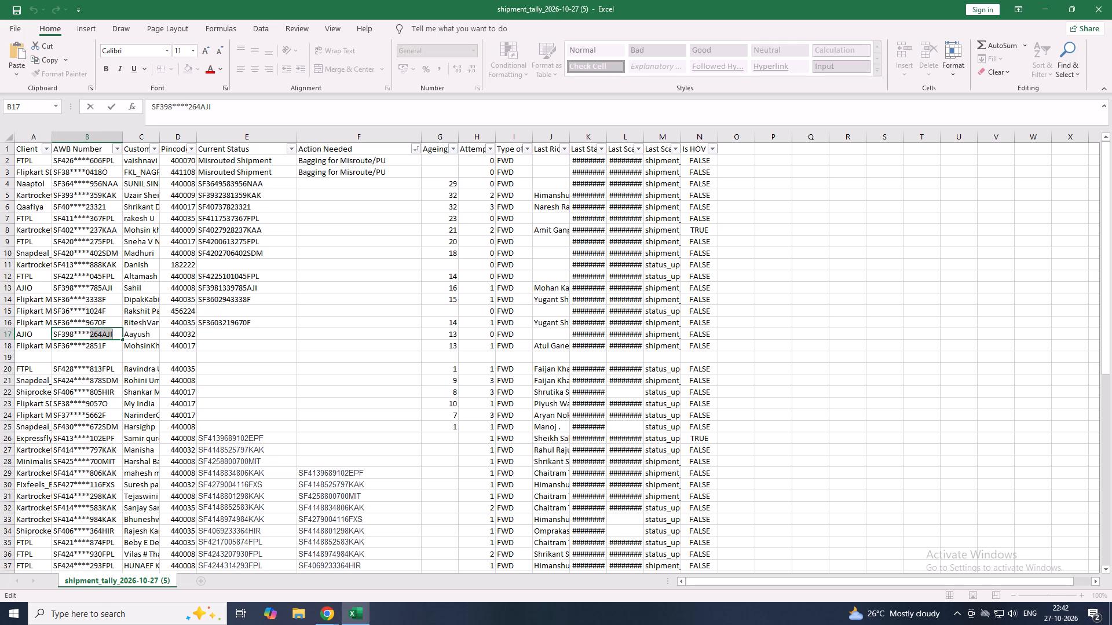
{"action": "left_click", "coordinate": [223, 336]}
{"action": "key", "text": "ctrl+v"}
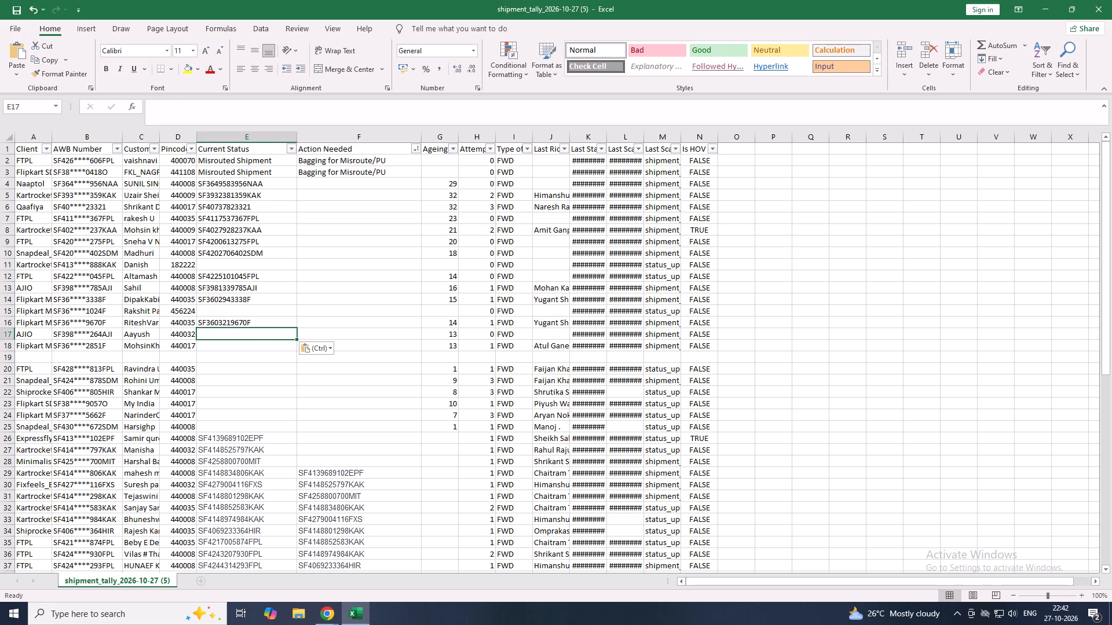
{"action": "key", "text": "Return"}
{"action": "triple_click", "coordinate": [101, 347]}
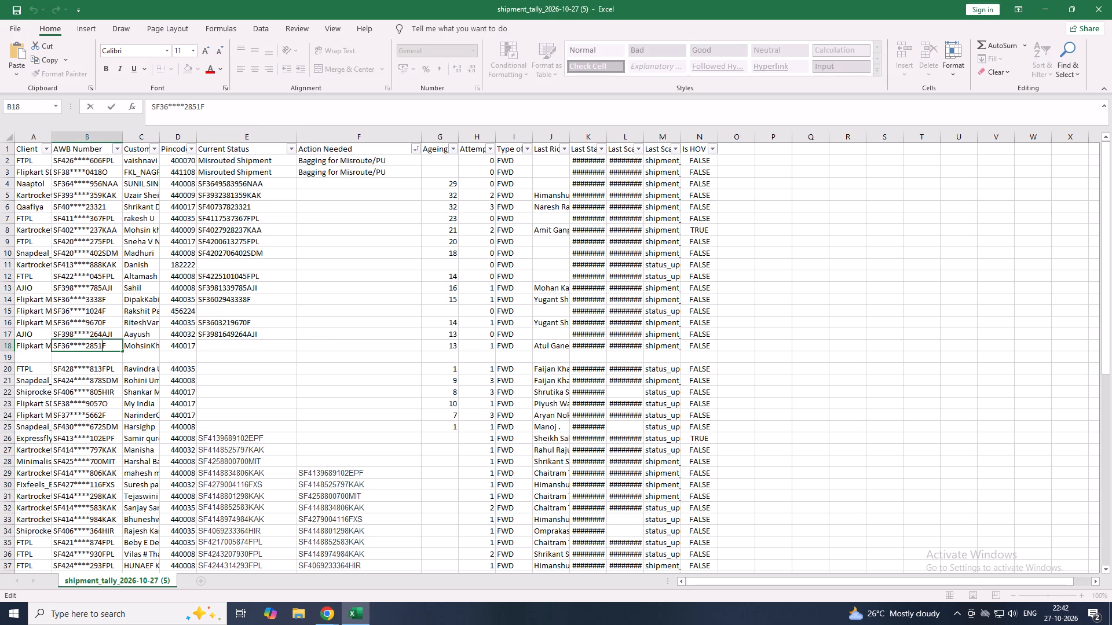
{"action": "left_click", "coordinate": [100, 346]}
{"action": "key", "text": "ctrl+c"}
{"action": "key", "text": "alt+Tab"}
{"action": "double_click", "coordinate": [130, 50]}
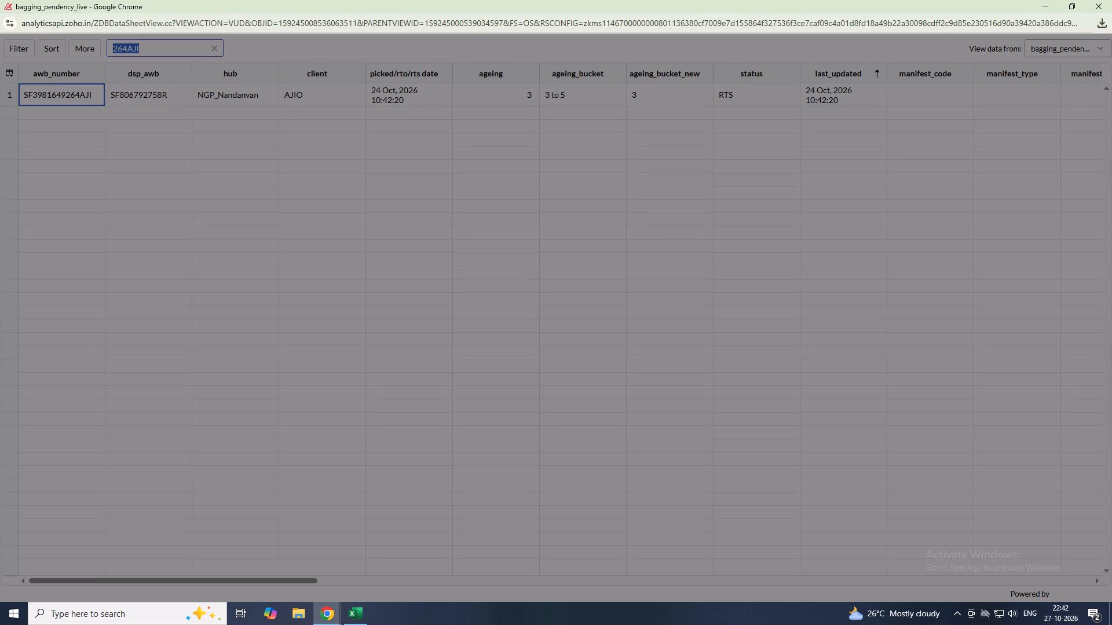
{"action": "key", "text": "ctrl+v"}
{"action": "key", "text": "Return"}
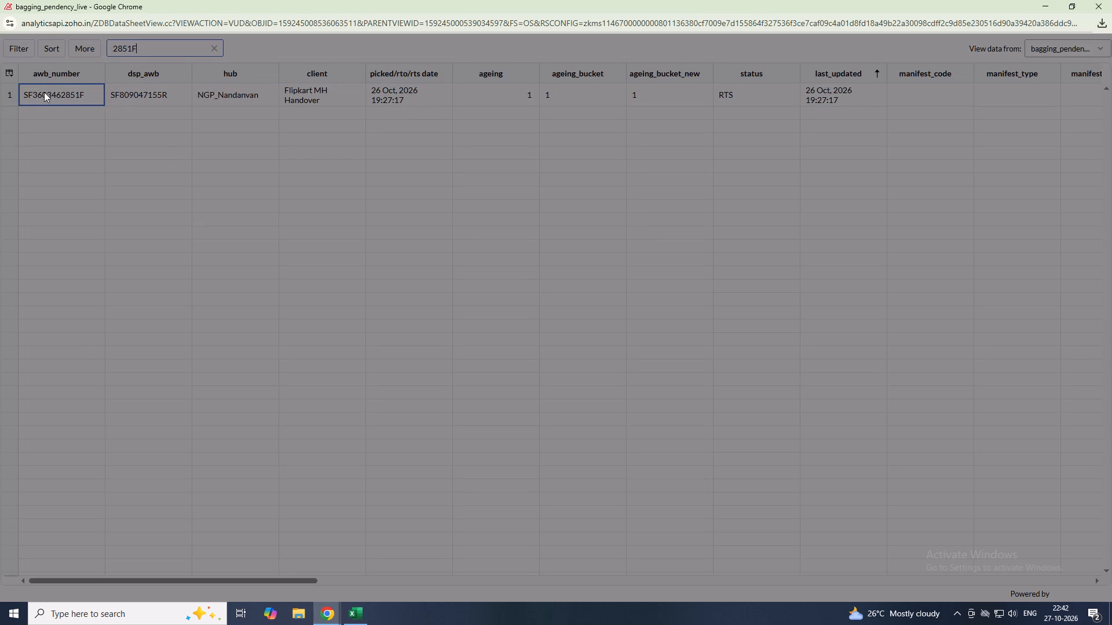
{"action": "left_click", "coordinate": [47, 93]}
{"action": "key", "text": "ctrl+c"}
{"action": "key", "text": "alt+Tab"}
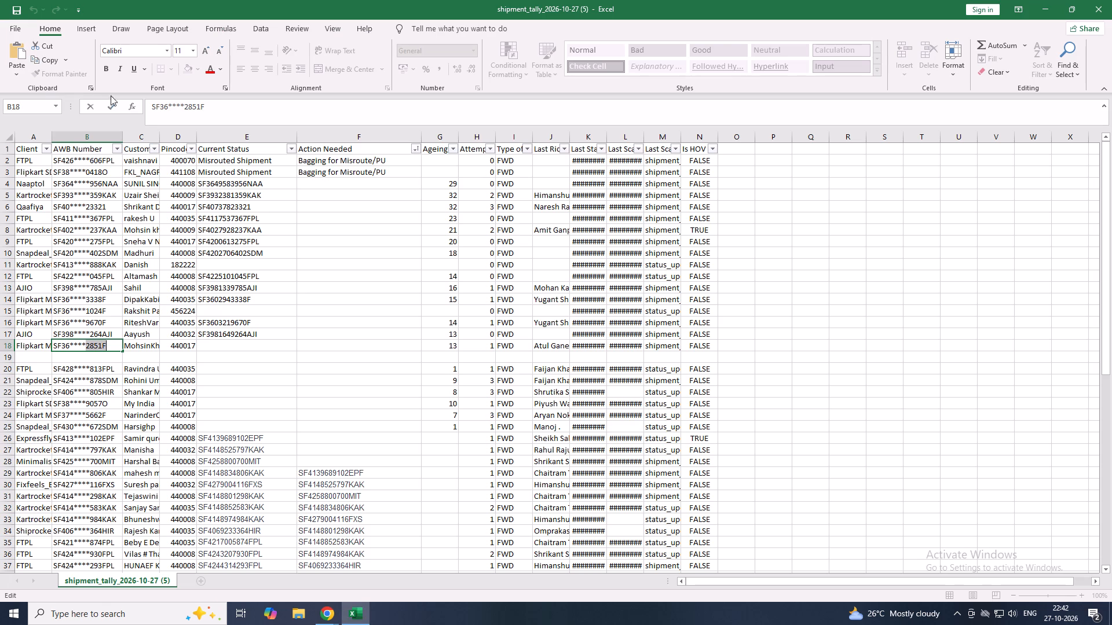
{"action": "left_click", "coordinate": [214, 348]}
{"action": "key", "text": "ctrl+v"}
{"action": "key", "text": "Return"}
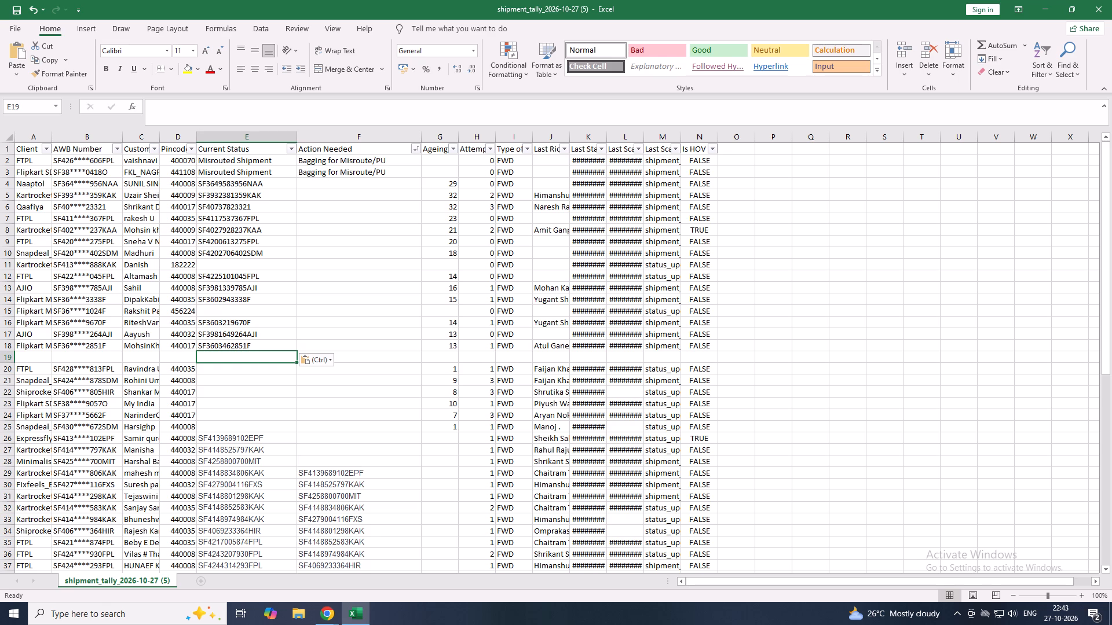
Copy 813FPL, the AWB suffix in row 20 of the shipment tally.
{"action": "triple_click", "coordinate": [104, 369]}
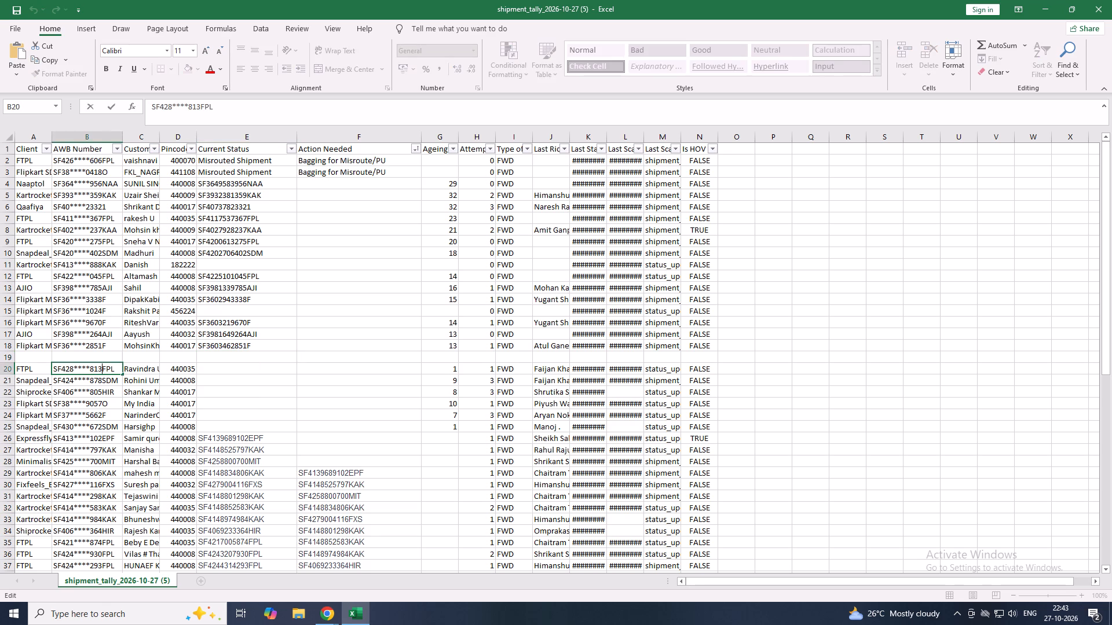
{"action": "double_click", "coordinate": [103, 369]}
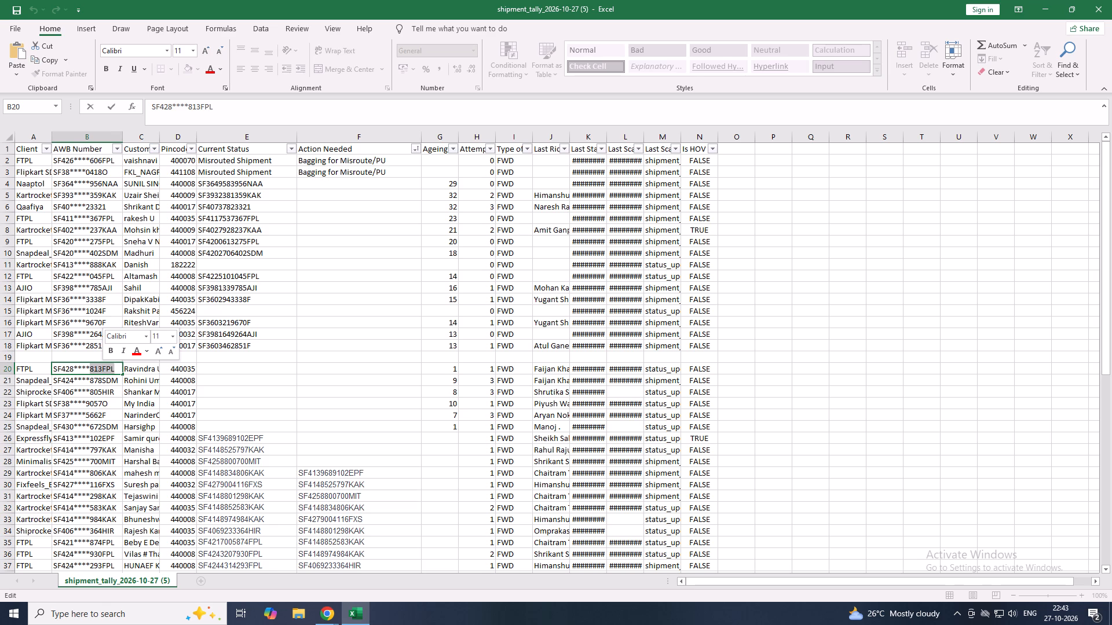
{"action": "key", "text": "ctrl+c"}
Switch to the Shadowfax window in Chrome and open Pending Orders at Hub from the dashboard's Orders to Deliver runsheet page.
{"action": "key", "text": "alt+Tab"}
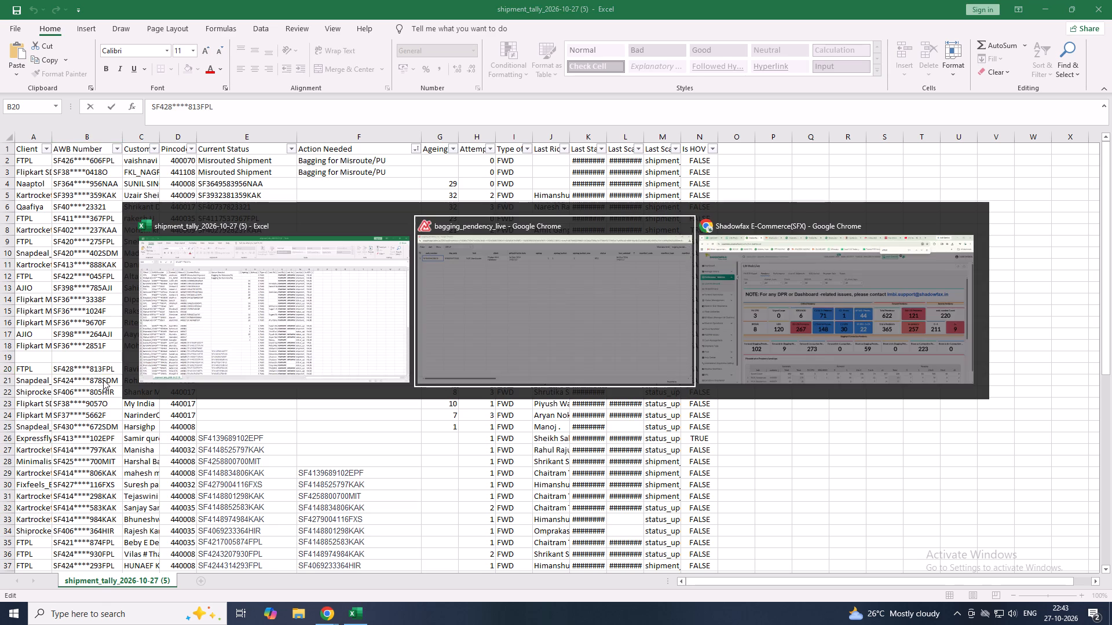
{"action": "key", "text": "alt+Tab"}
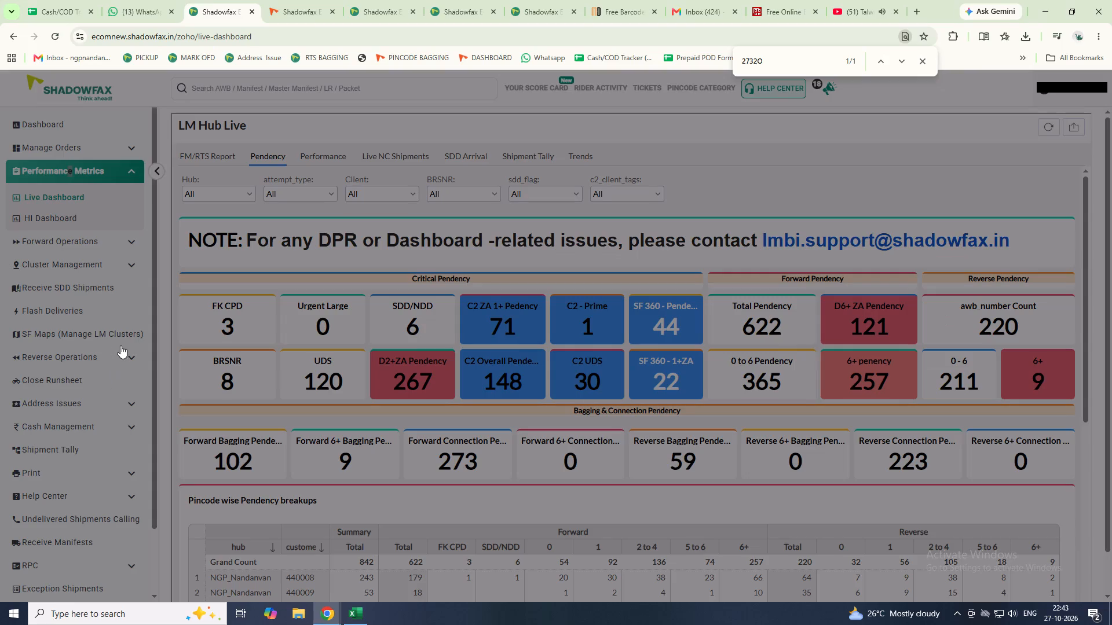
{"action": "left_click", "coordinate": [57, 127]}
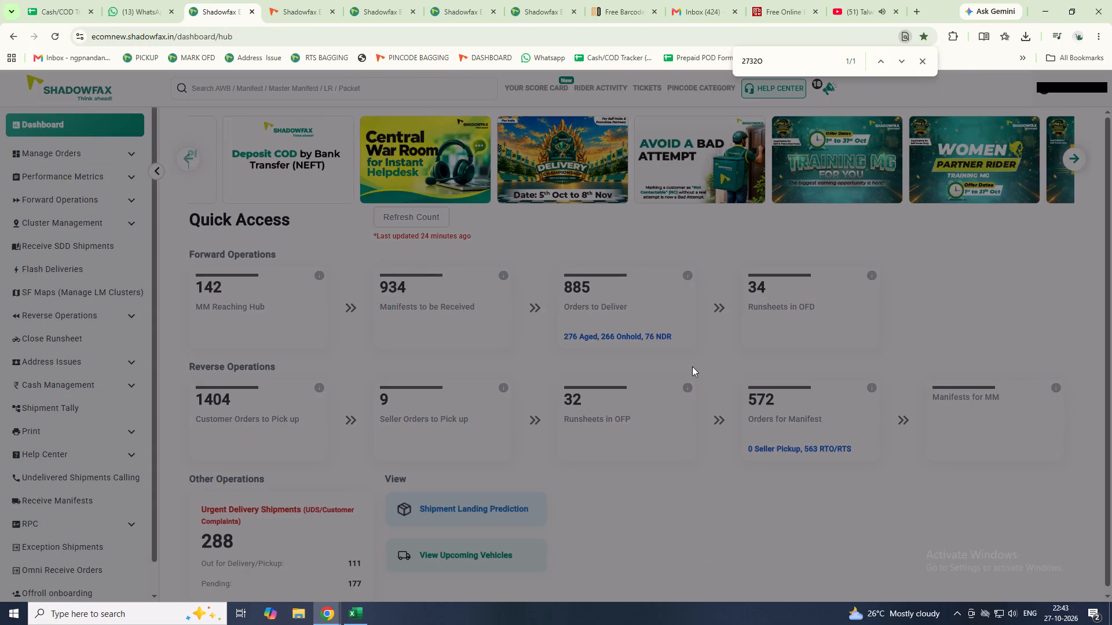
{"action": "left_click", "coordinate": [625, 302]}
{"action": "left_click", "coordinate": [288, 179]}
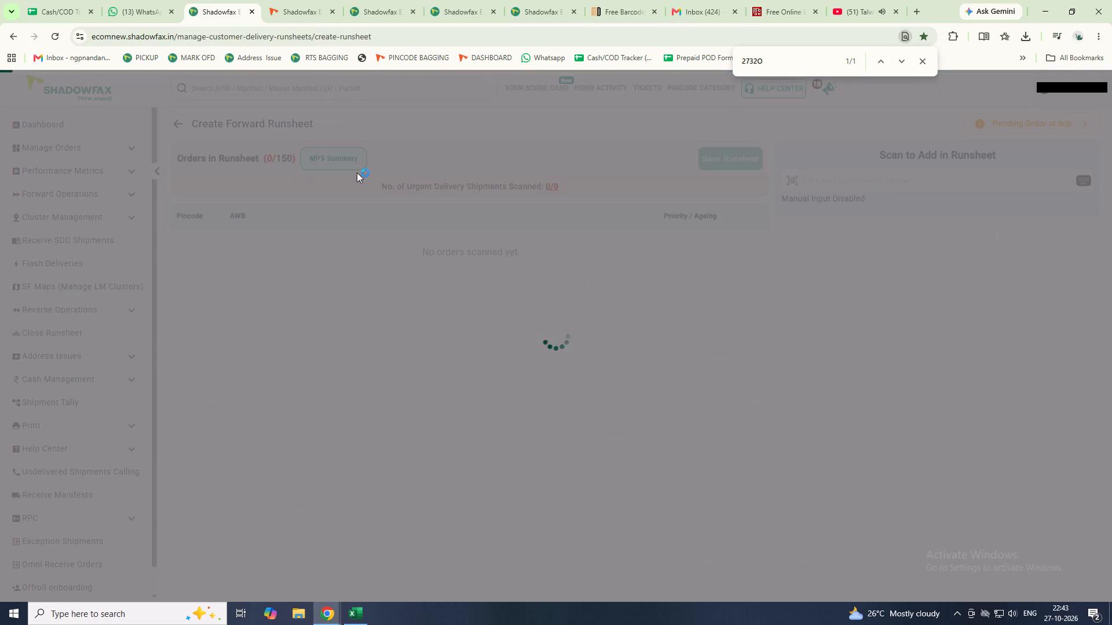
{"action": "double_click", "coordinate": [1001, 128]}
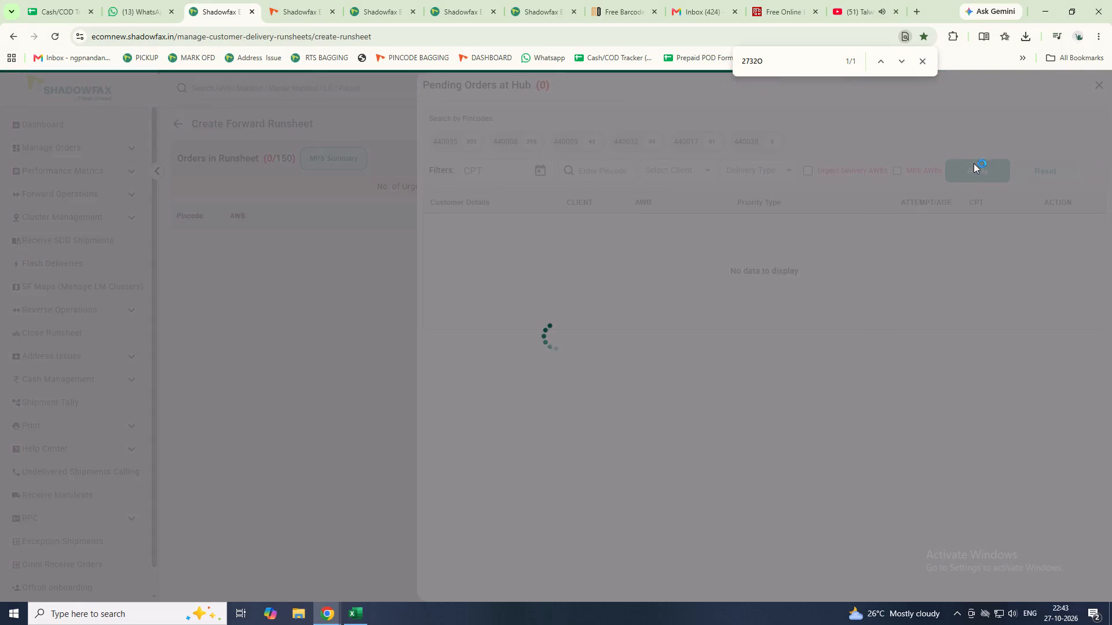
Filter the pending hub orders by pincodes 440035 and 440008, and try to add 440009, 440032, 440017 and 440038.
{"action": "left_click", "coordinate": [456, 145]}
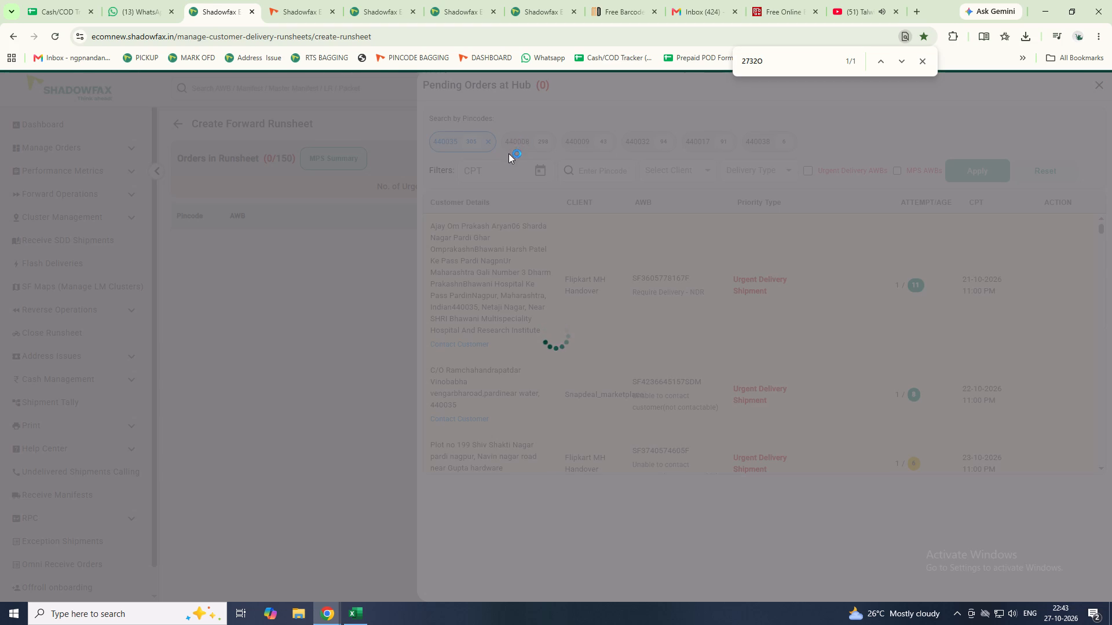
{"action": "left_click", "coordinate": [515, 142]}
{"action": "left_click", "coordinate": [522, 142]}
{"action": "triple_click", "coordinate": [603, 148]}
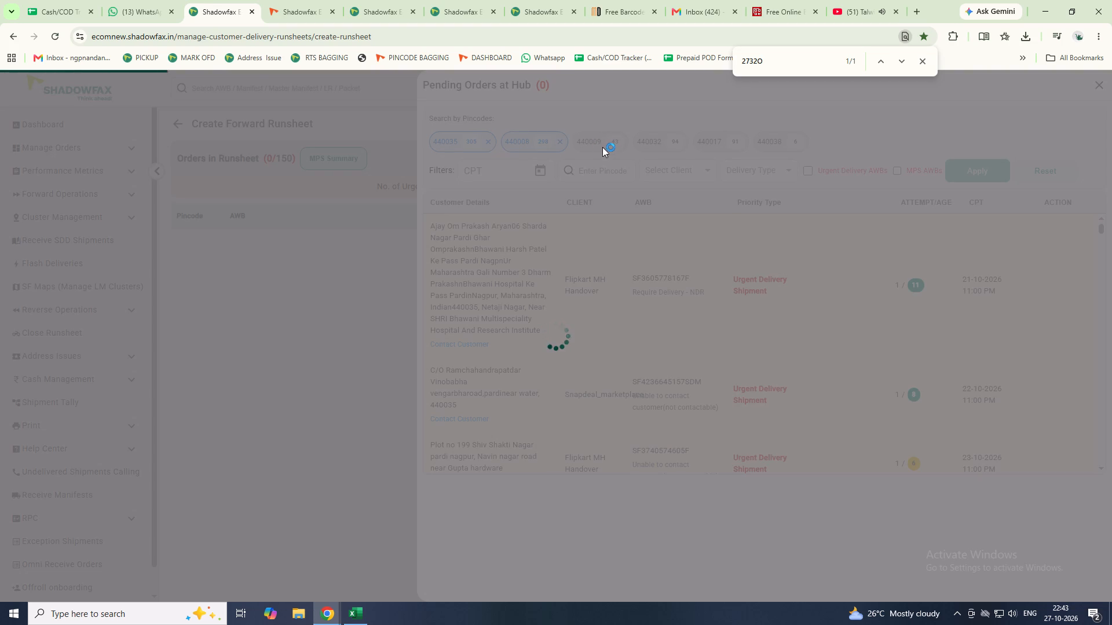
{"action": "triple_click", "coordinate": [601, 150]}
{"action": "double_click", "coordinate": [601, 151]}
{"action": "triple_click", "coordinate": [650, 142]}
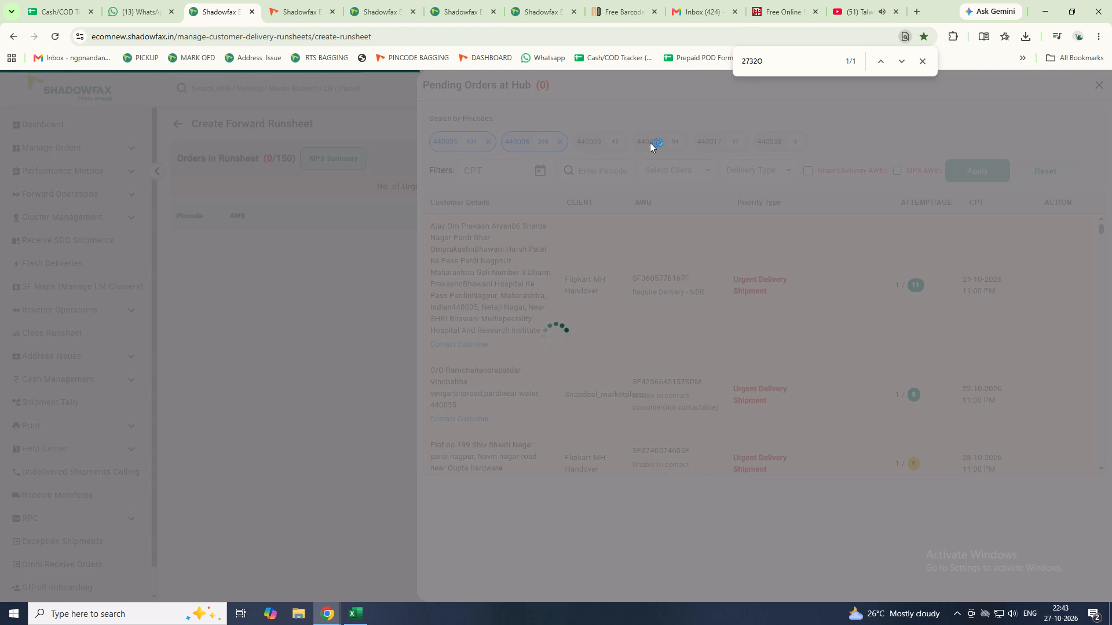
{"action": "triple_click", "coordinate": [650, 142]}
{"action": "triple_click", "coordinate": [650, 142]}
{"action": "left_click", "coordinate": [649, 148]}
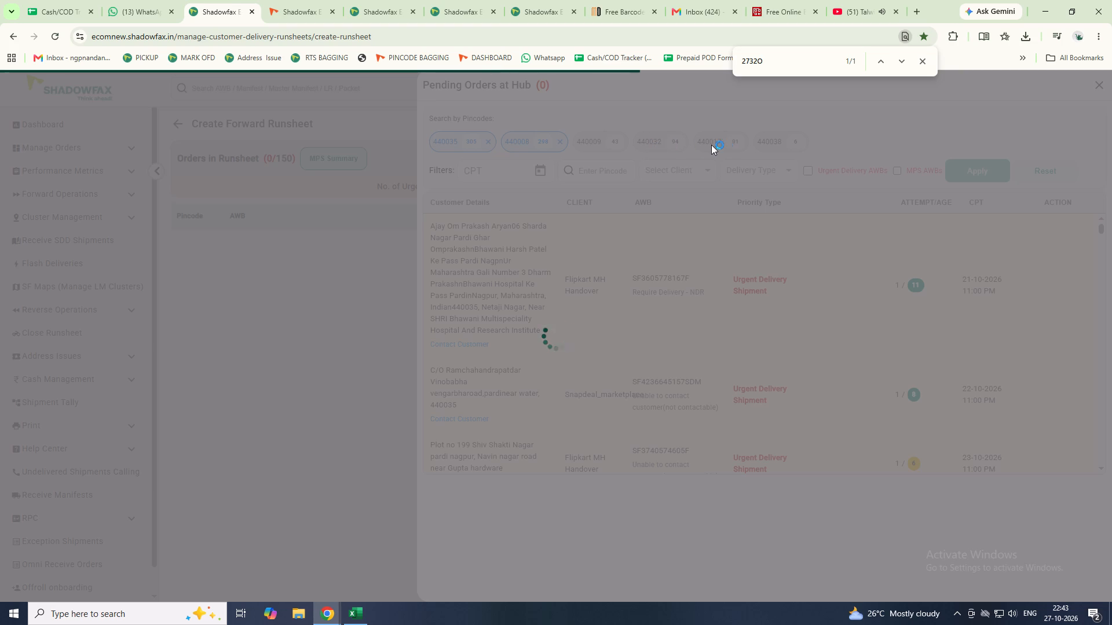
{"action": "triple_click", "coordinate": [724, 144]}
{"action": "triple_click", "coordinate": [724, 144]}
{"action": "triple_click", "coordinate": [724, 144]}
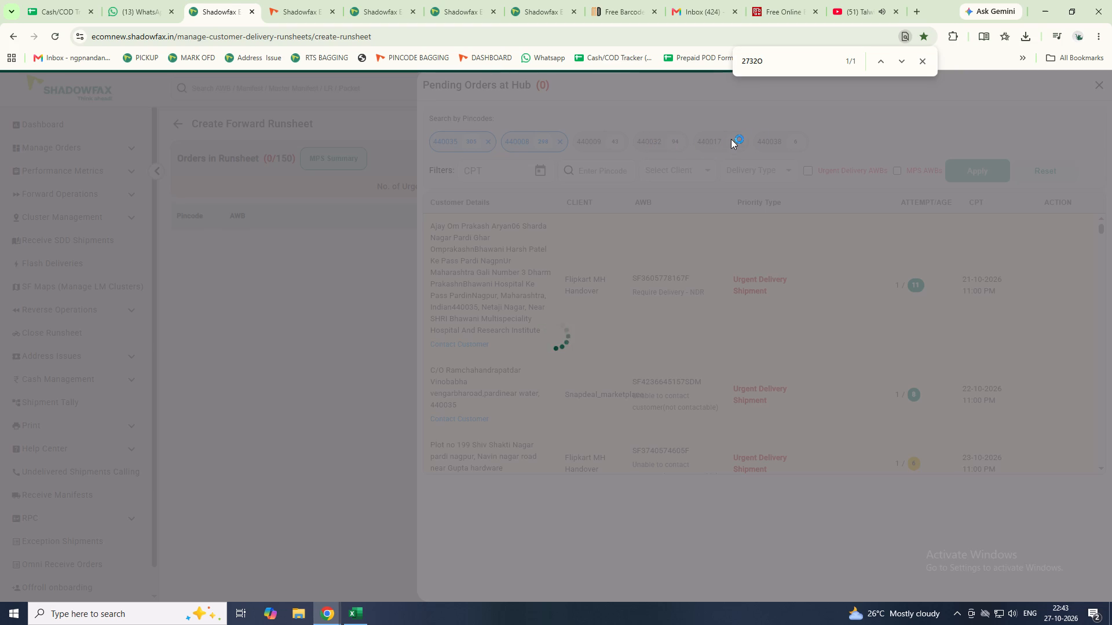
{"action": "triple_click", "coordinate": [762, 142]}
{"action": "triple_click", "coordinate": [763, 145]}
{"action": "left_click", "coordinate": [762, 145]}
Switch to YouTube, close the comments, and play the PATLO official video by Jasmine Sandlas from the suggestions.
{"action": "left_click", "coordinate": [850, 0]}
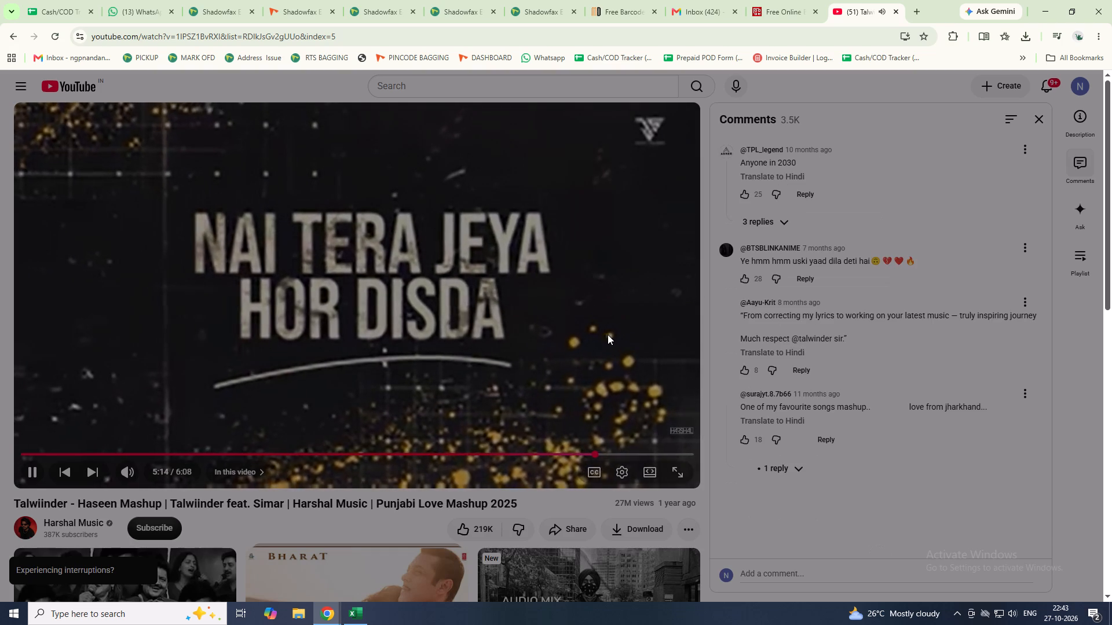
{"action": "left_click", "coordinate": [1033, 117]}
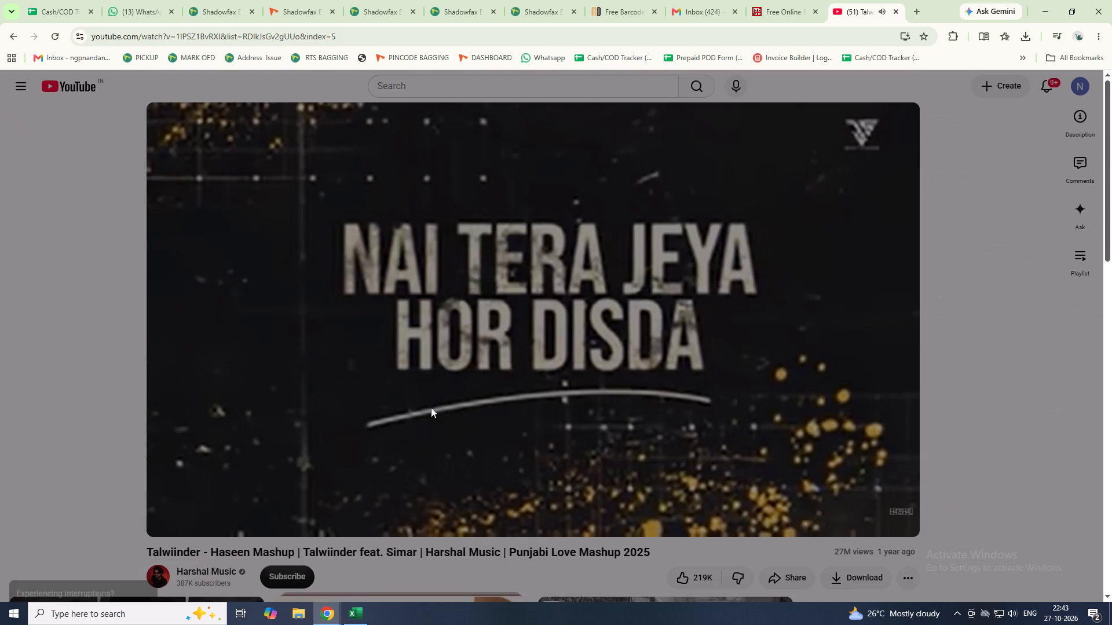
{"action": "scroll", "coordinate": [504, 436], "scroll_direction": "down", "scroll_amount": 5}
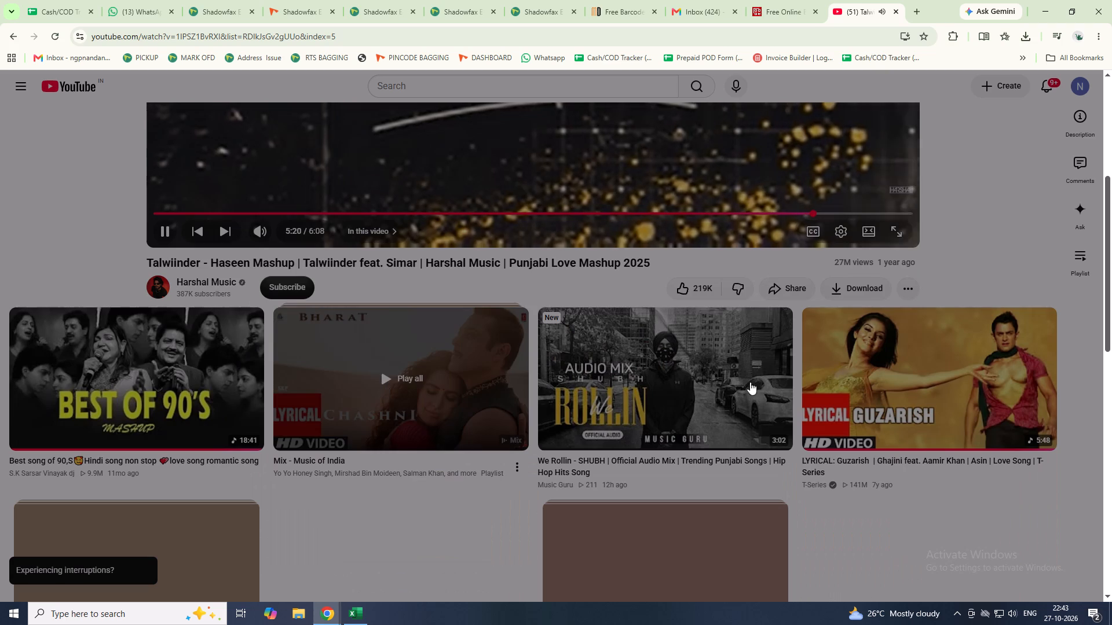
{"action": "scroll", "coordinate": [835, 392], "scroll_direction": "down", "scroll_amount": 4}
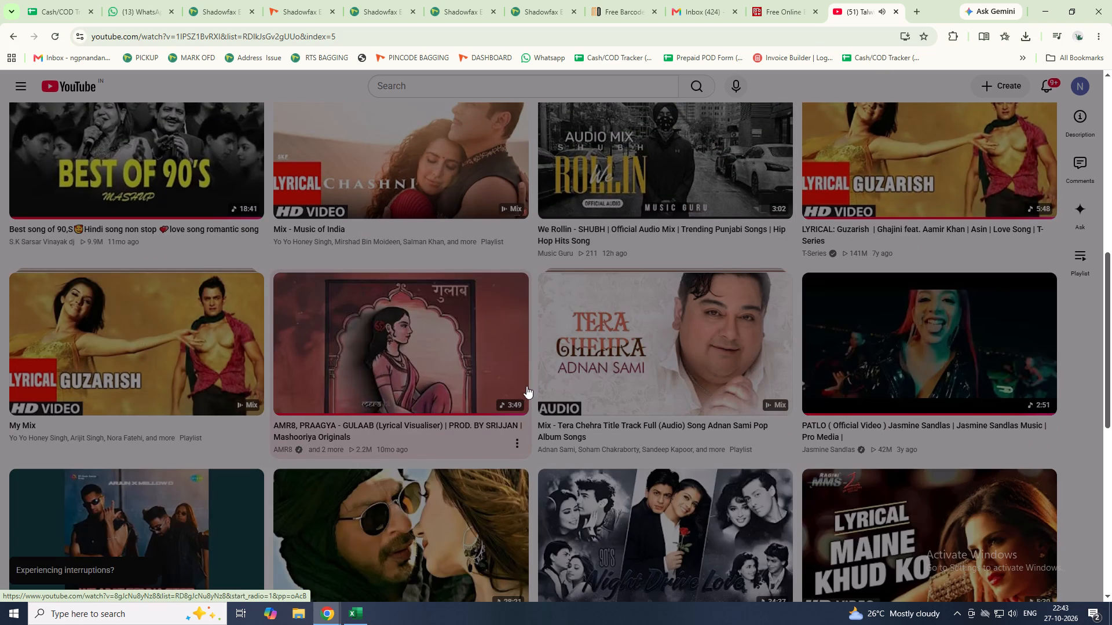
{"action": "scroll", "coordinate": [600, 384], "scroll_direction": "down", "scroll_amount": 1}
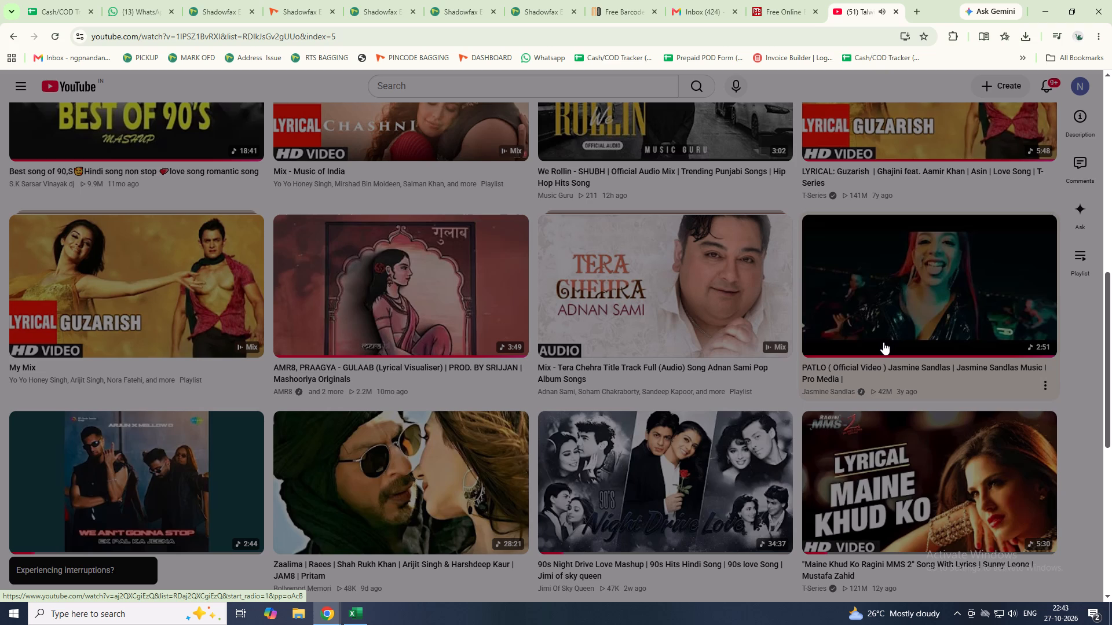
{"action": "left_click", "coordinate": [881, 344]}
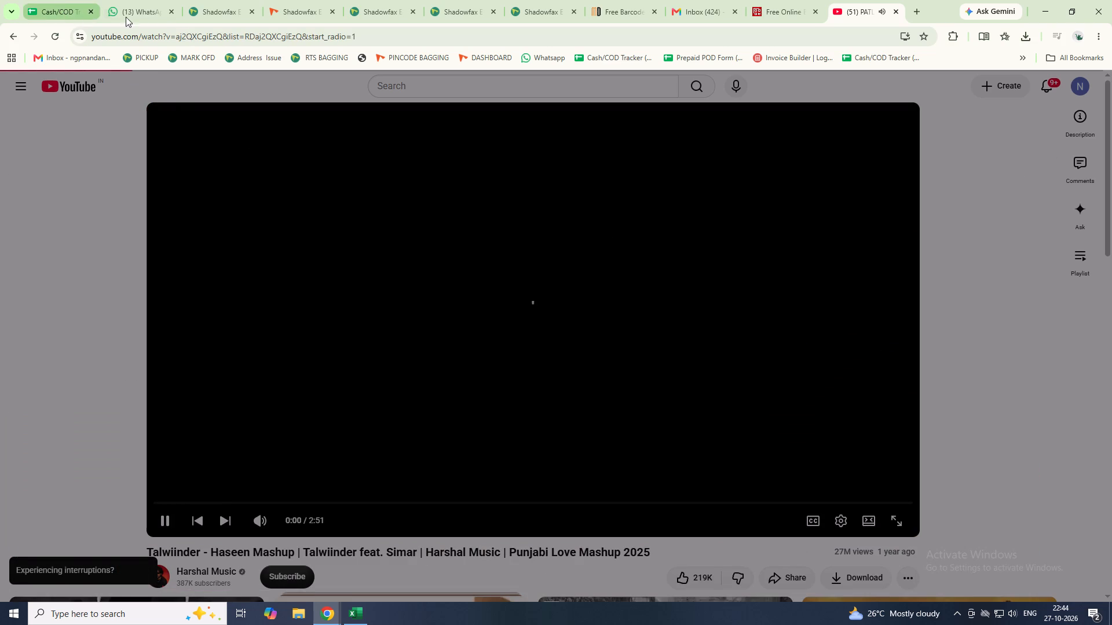
Return to the Shadowfax pending hub orders and add pincodes 440009 and 440032 to the filter.
{"action": "left_click", "coordinate": [214, 13]}
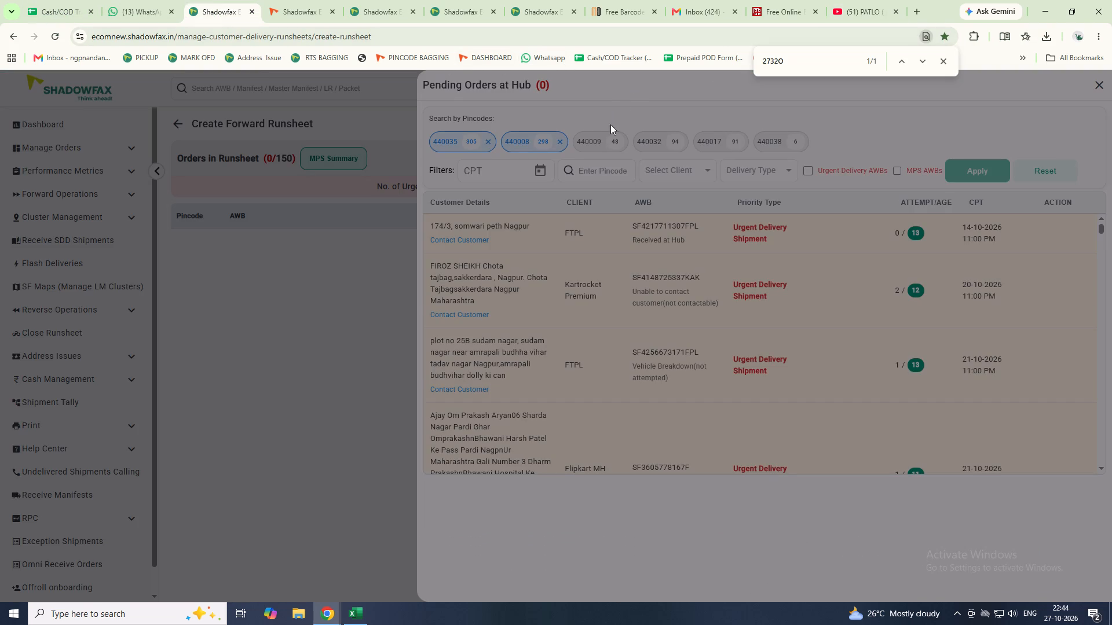
{"action": "left_click", "coordinate": [606, 137]}
{"action": "triple_click", "coordinate": [662, 145]}
{"action": "triple_click", "coordinate": [662, 145]}
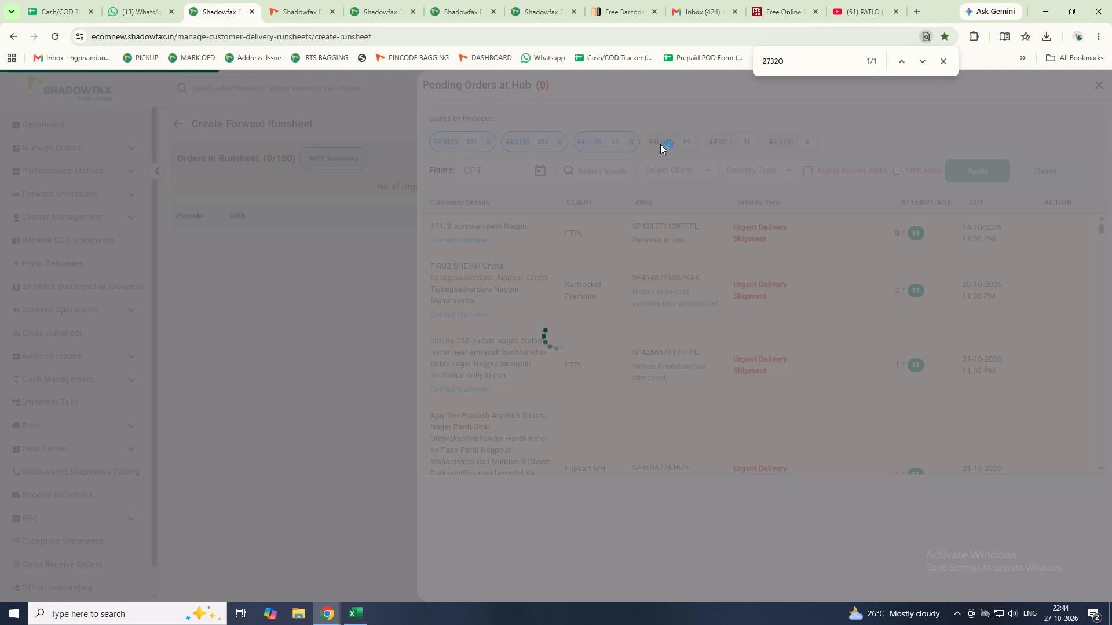
{"action": "triple_click", "coordinate": [660, 144]}
{"action": "right_click", "coordinate": [657, 140]}
{"action": "left_click", "coordinate": [658, 140]}
{"action": "left_click", "coordinate": [661, 134]}
{"action": "triple_click", "coordinate": [662, 139]}
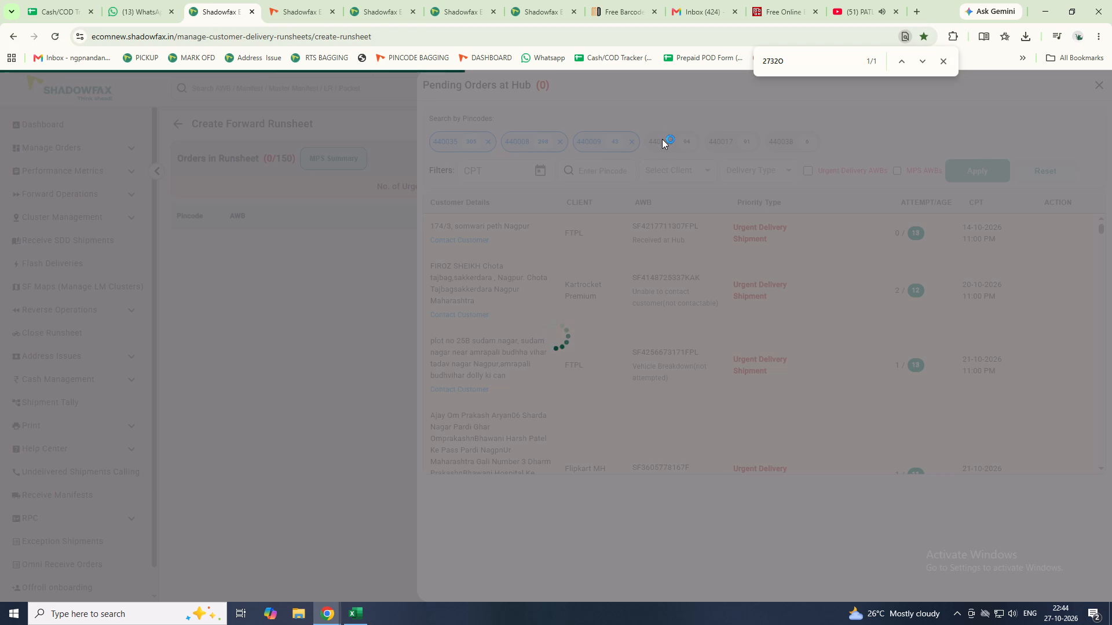
{"action": "left_click", "coordinate": [662, 139]}
{"action": "left_click", "coordinate": [665, 139]}
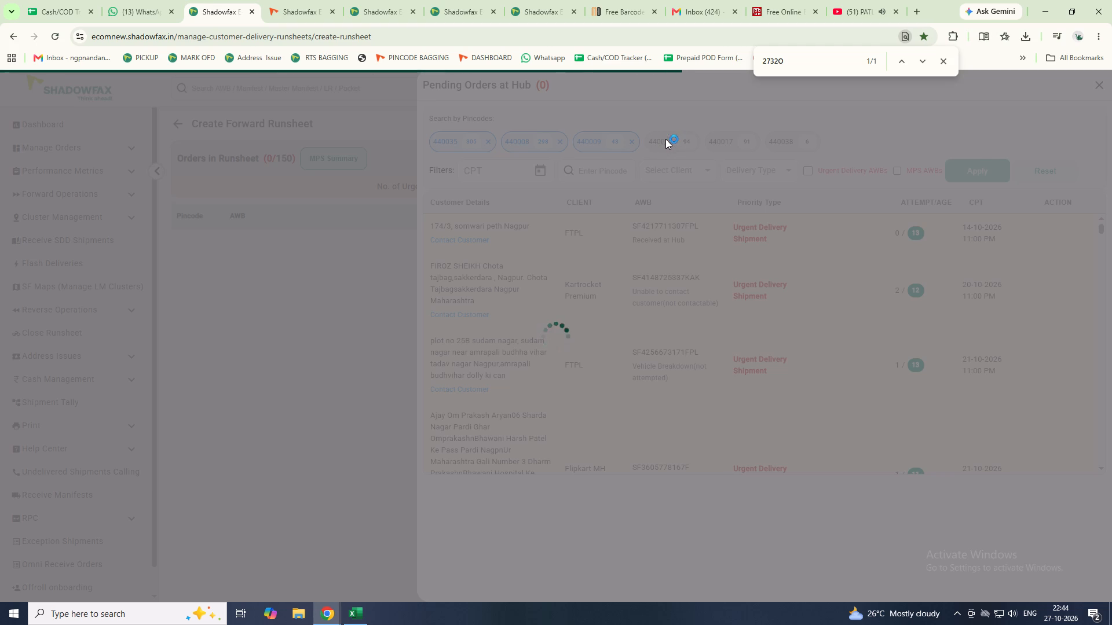
{"action": "triple_click", "coordinate": [665, 137]}
{"action": "left_click", "coordinate": [664, 137]}
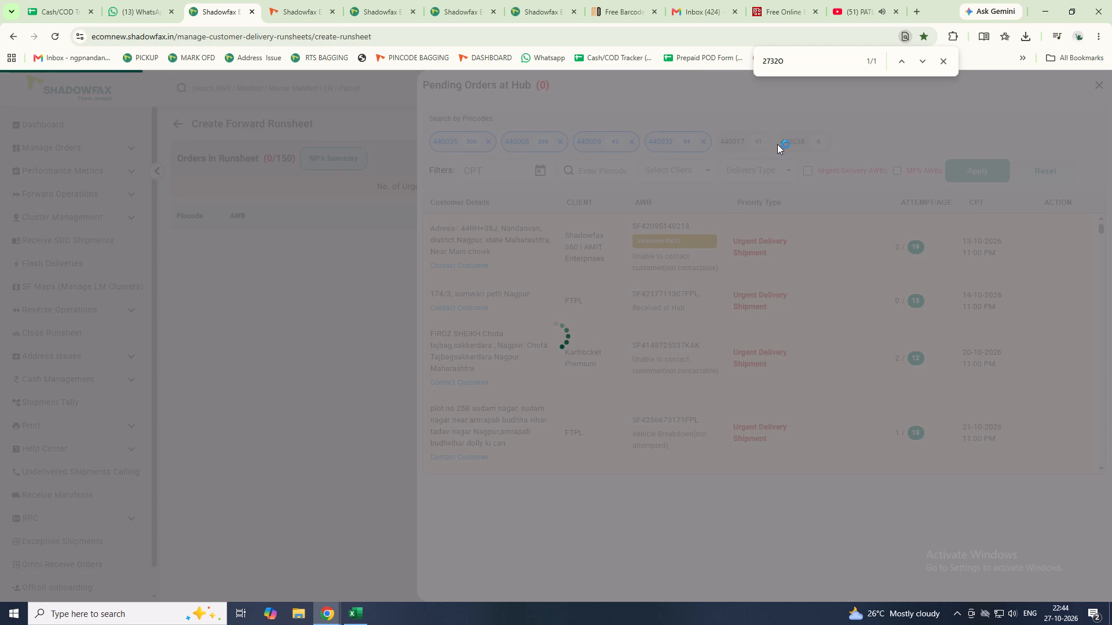
Add pincodes 440038 and 440017 to the pending hub orders filter.
{"action": "triple_click", "coordinate": [742, 144]}
{"action": "triple_click", "coordinate": [742, 144]}
{"action": "triple_click", "coordinate": [742, 144]}
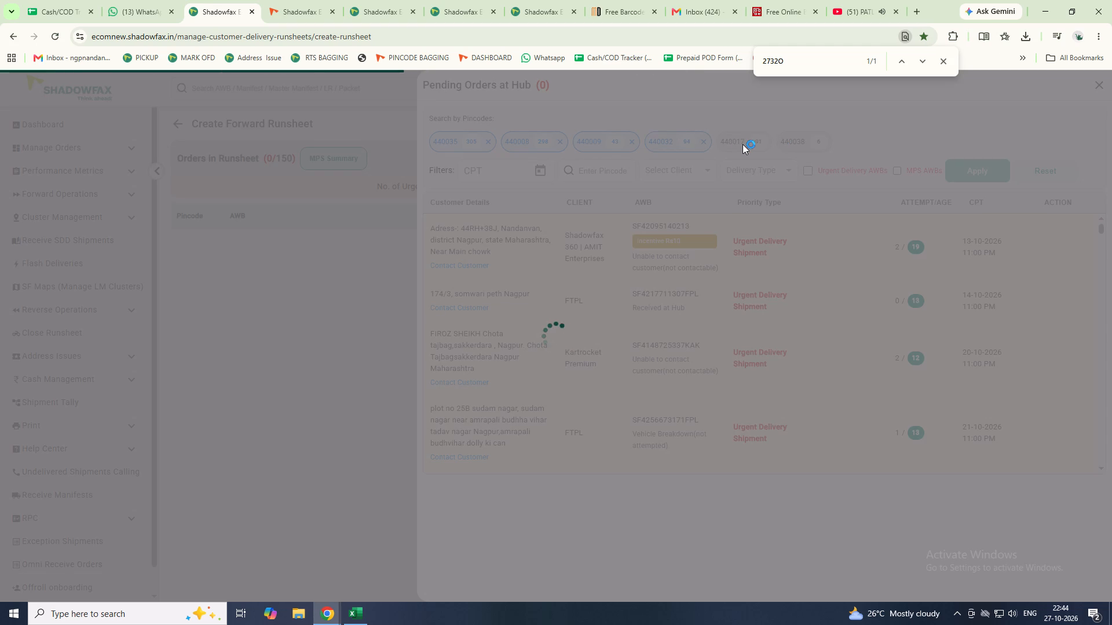
{"action": "left_click", "coordinate": [742, 146]}
{"action": "right_click", "coordinate": [742, 146]}
{"action": "left_click", "coordinate": [741, 146]}
{"action": "right_click", "coordinate": [742, 145]}
{"action": "left_click", "coordinate": [742, 145]}
{"action": "right_click", "coordinate": [742, 149]}
{"action": "left_click", "coordinate": [741, 149]}
{"action": "right_click", "coordinate": [741, 150]}
{"action": "left_click", "coordinate": [741, 150]}
{"action": "right_click", "coordinate": [741, 150]}
{"action": "left_click", "coordinate": [741, 150]}
{"action": "triple_click", "coordinate": [736, 141]}
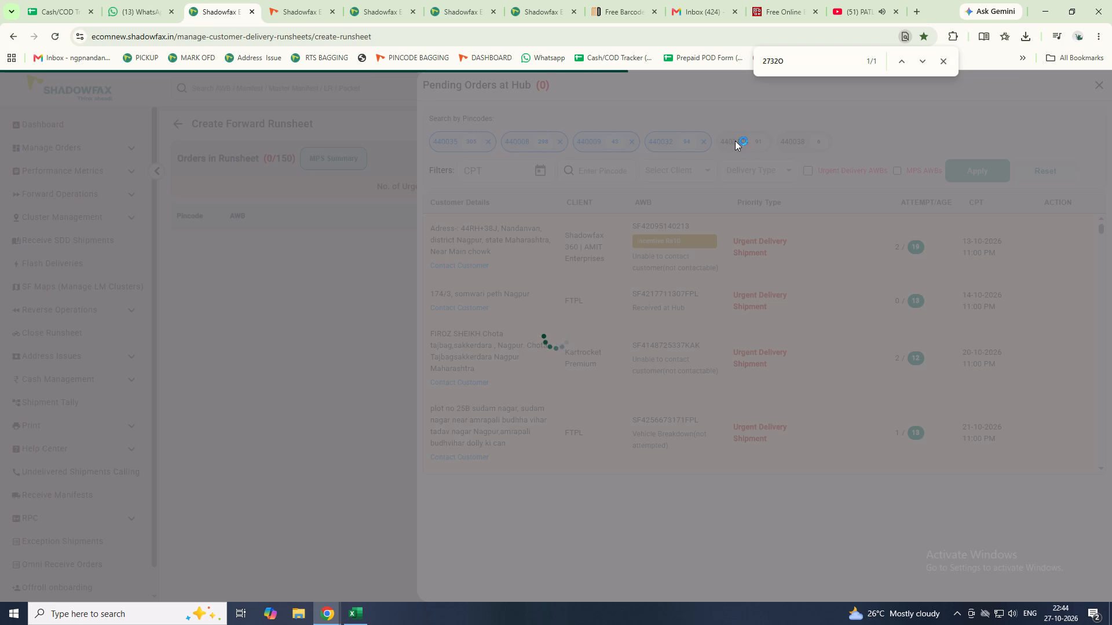
{"action": "triple_click", "coordinate": [800, 144]}
{"action": "triple_click", "coordinate": [798, 145]}
{"action": "triple_click", "coordinate": [798, 145]}
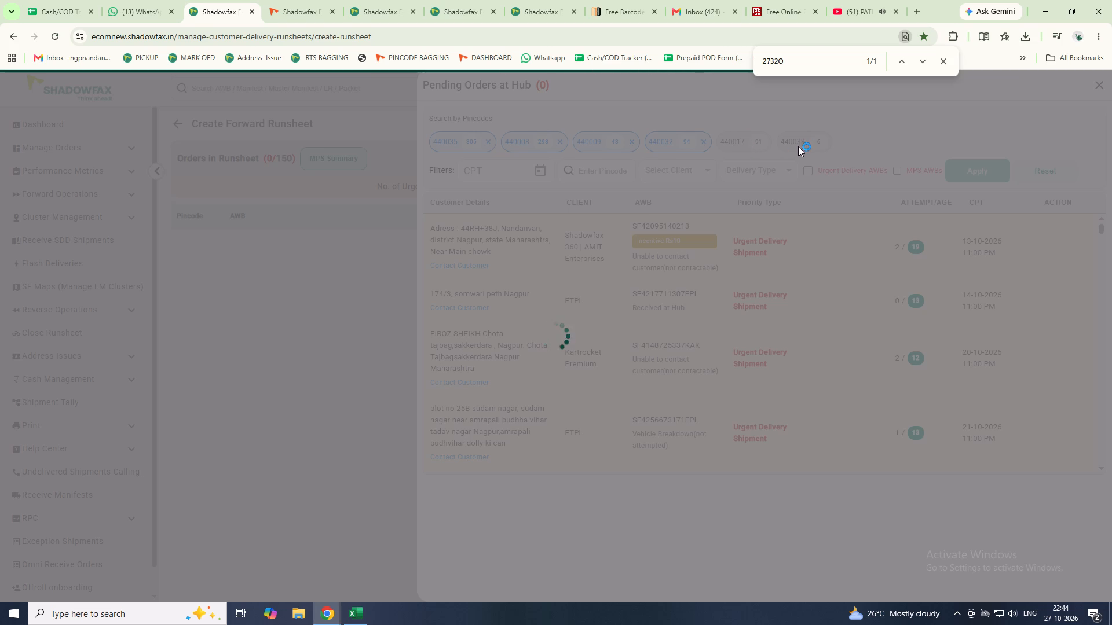
{"action": "triple_click", "coordinate": [798, 147]}
{"action": "triple_click", "coordinate": [799, 148]}
{"action": "triple_click", "coordinate": [800, 149]}
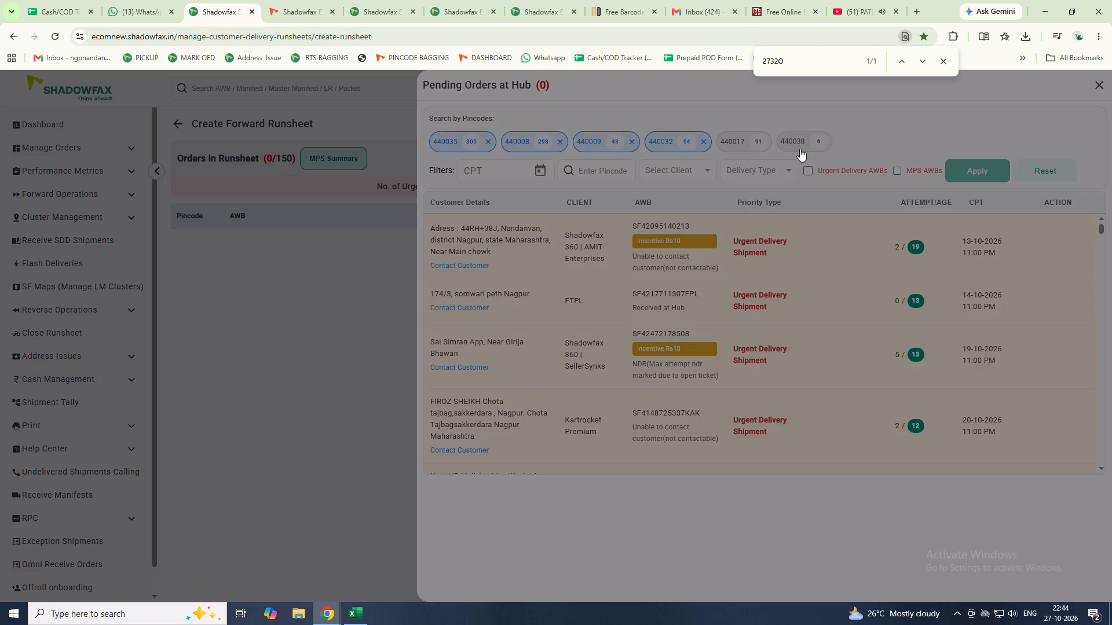
{"action": "left_click", "coordinate": [800, 149]}
{"action": "left_click", "coordinate": [796, 144]}
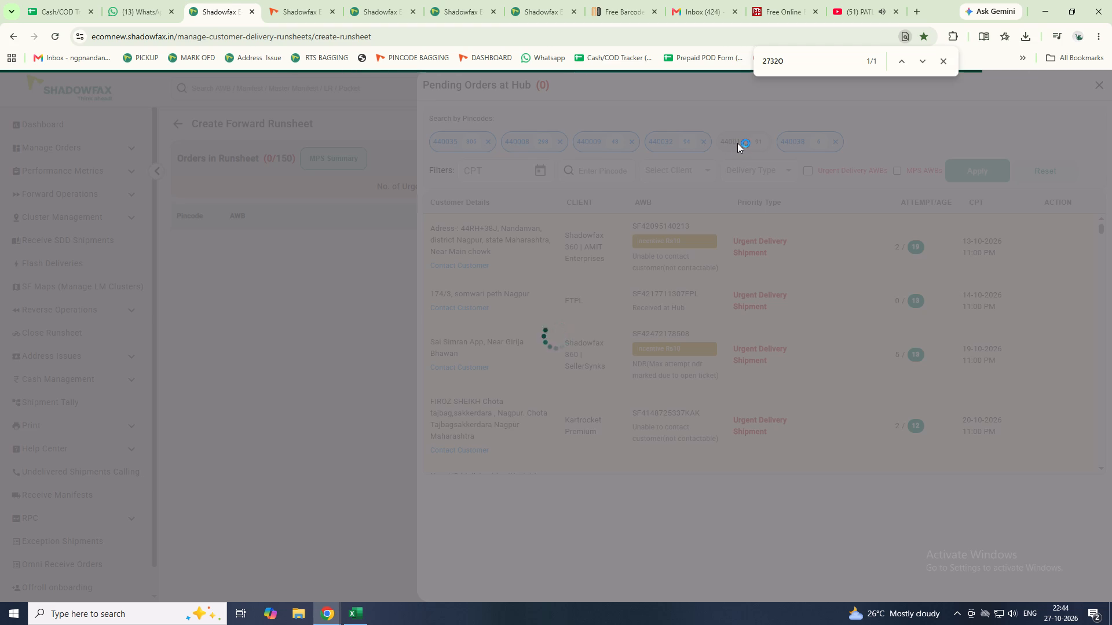
{"action": "left_click", "coordinate": [737, 143]}
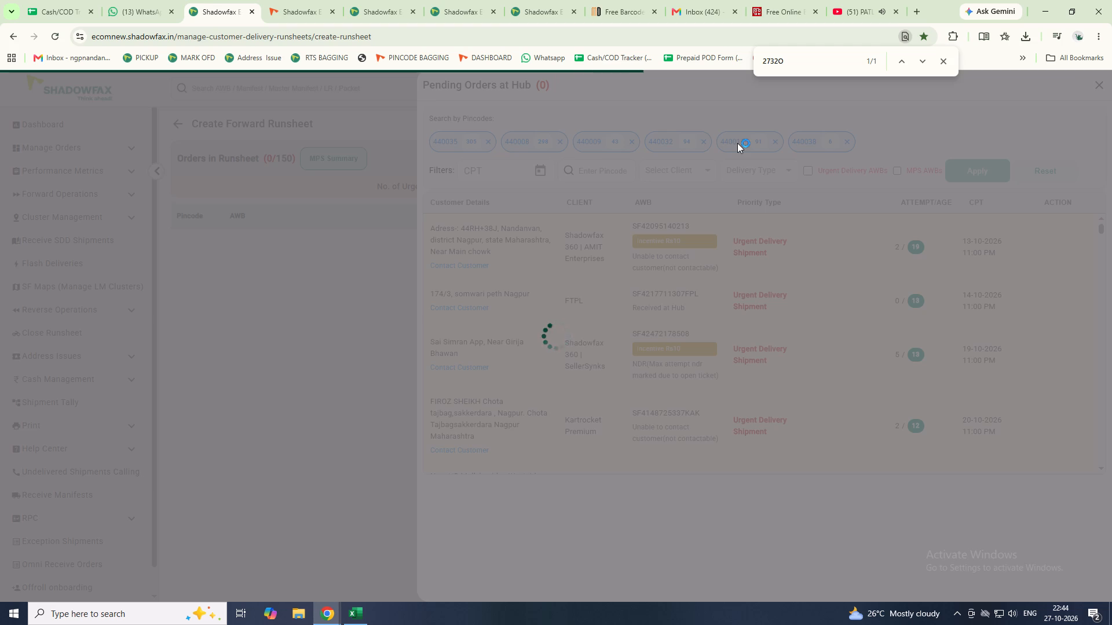
{"action": "key", "text": "alt+Tab"}
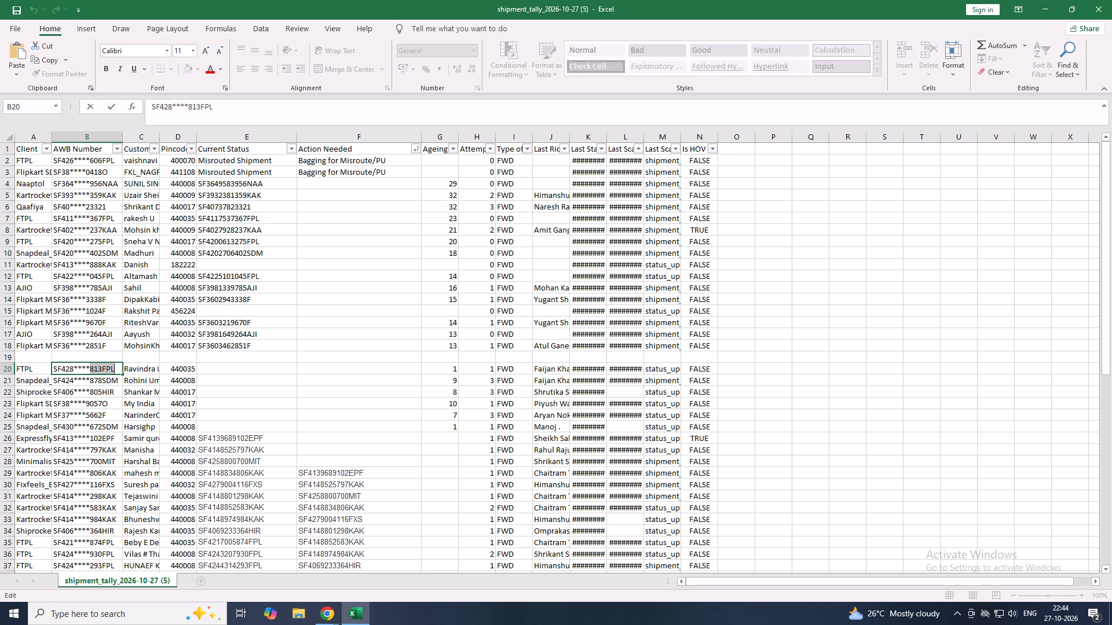
{"action": "key", "text": "ctrl+c"}
{"action": "key", "text": "alt+Tab"}
{"action": "key", "text": "alt+Tab"}
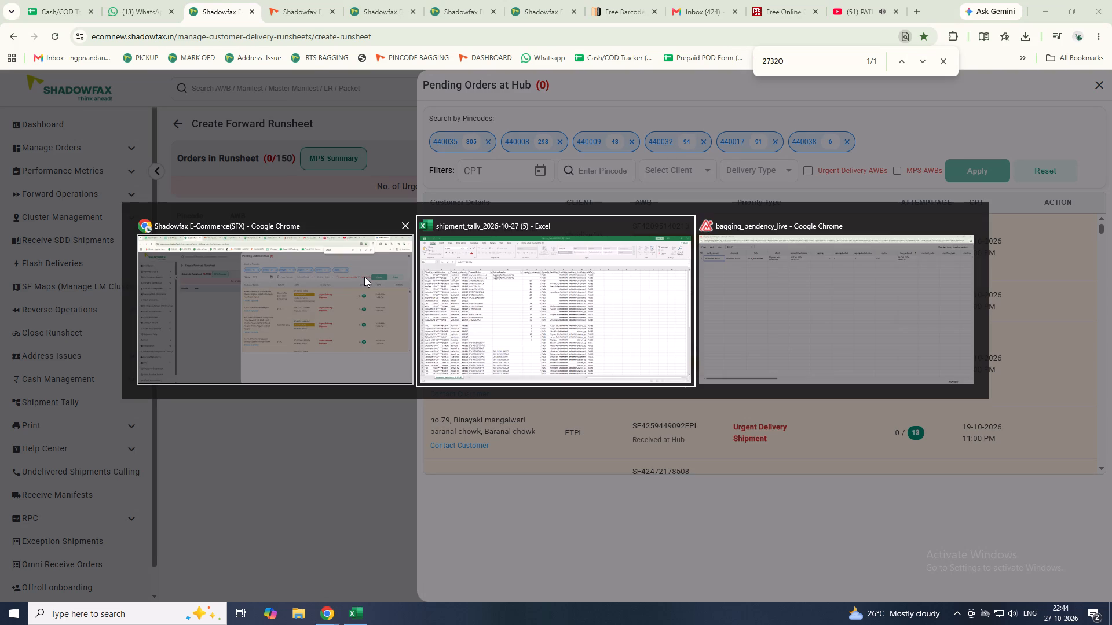
{"action": "key", "text": "alt+Tab"}
{"action": "double_click", "coordinate": [132, 42]}
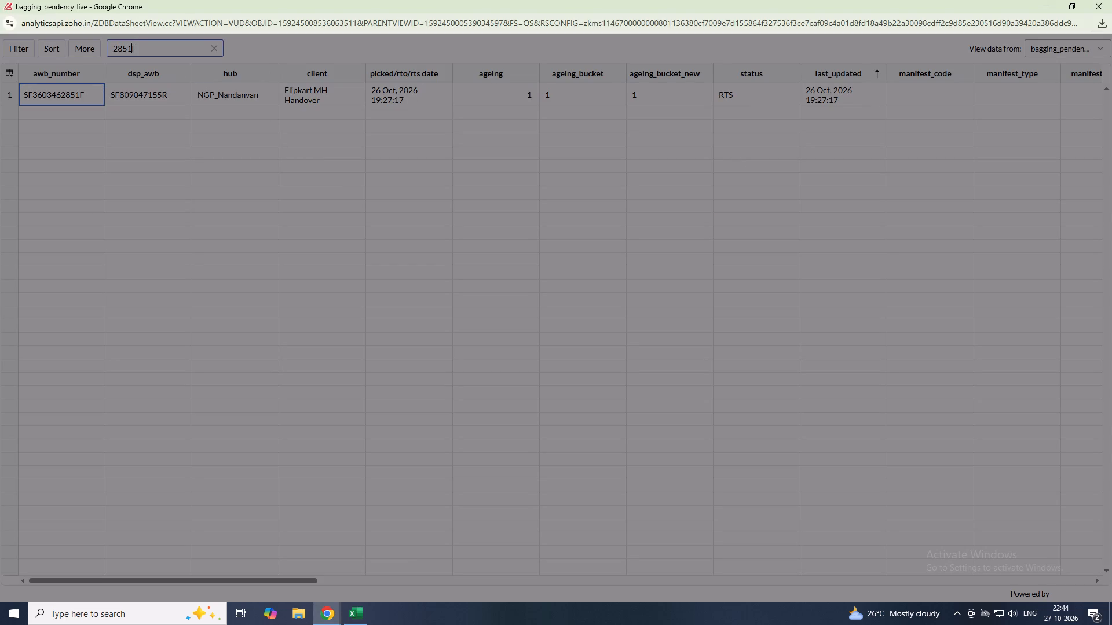
{"action": "key", "text": "ctrl+v"}
{"action": "key", "text": "Return"}
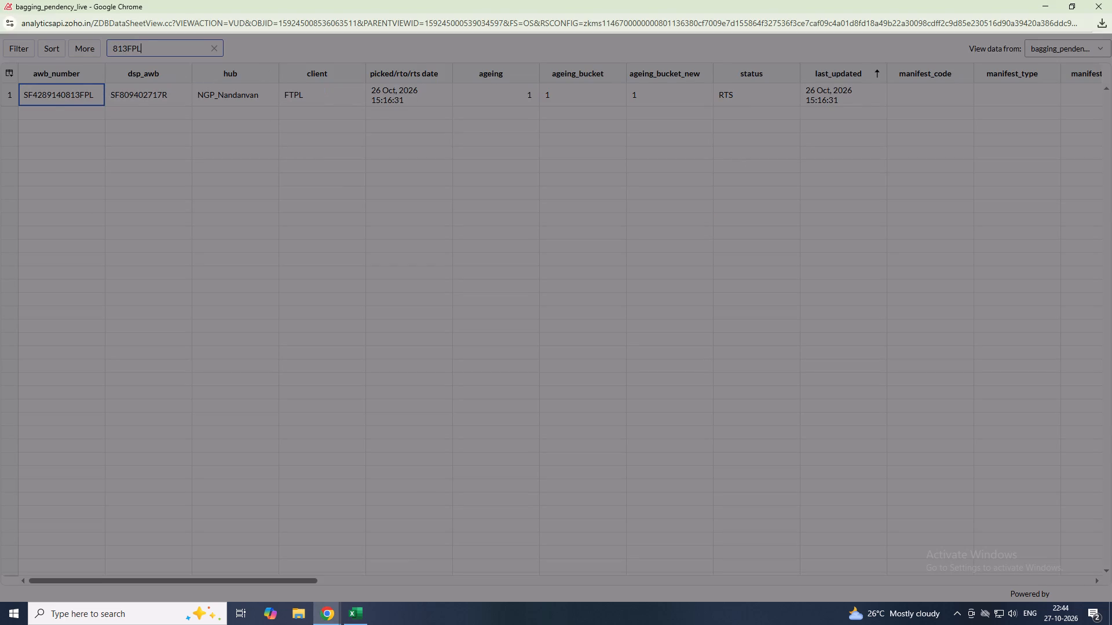
{"action": "left_click", "coordinate": [74, 97]}
{"action": "key", "text": "ctrl+c"}
{"action": "key", "text": "alt+Tab"}
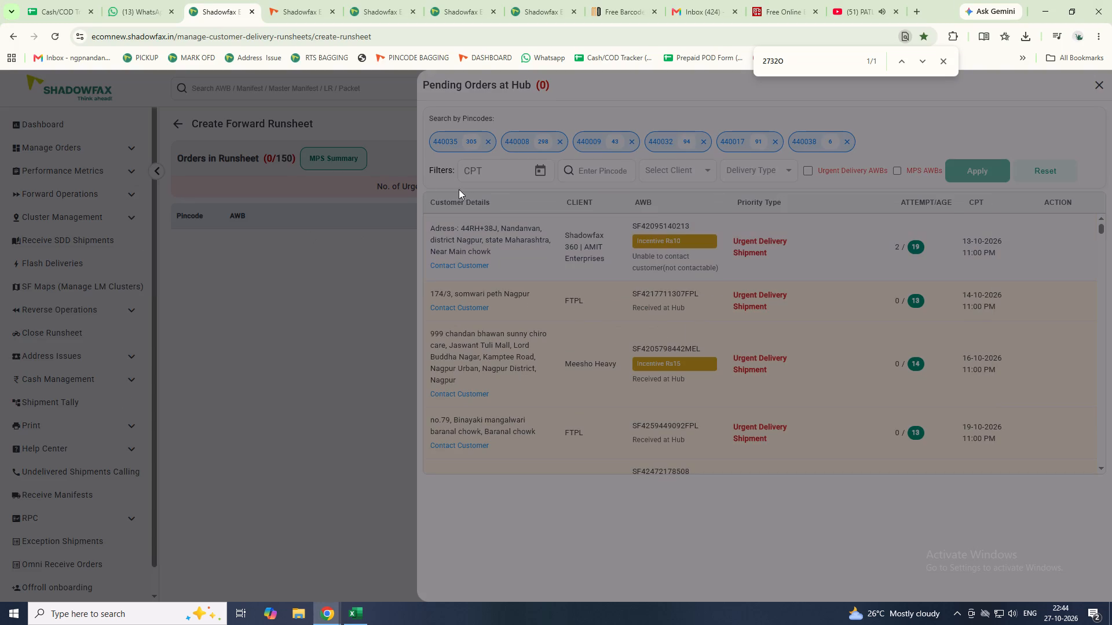
{"action": "key", "text": "alt+Tab"}
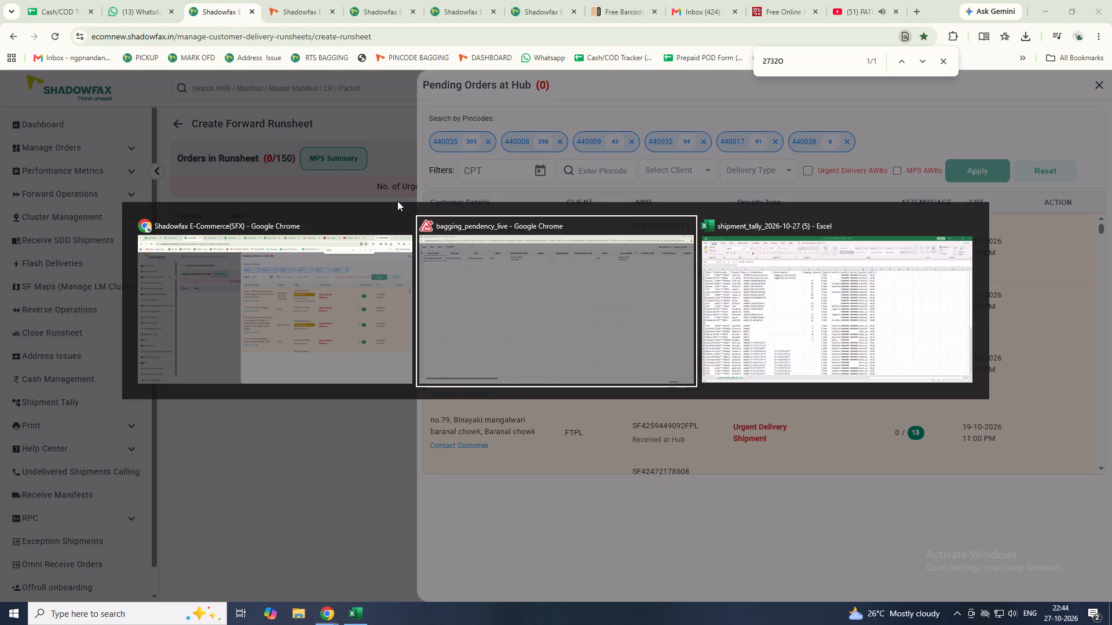
{"action": "key", "text": "alt+Tab"}
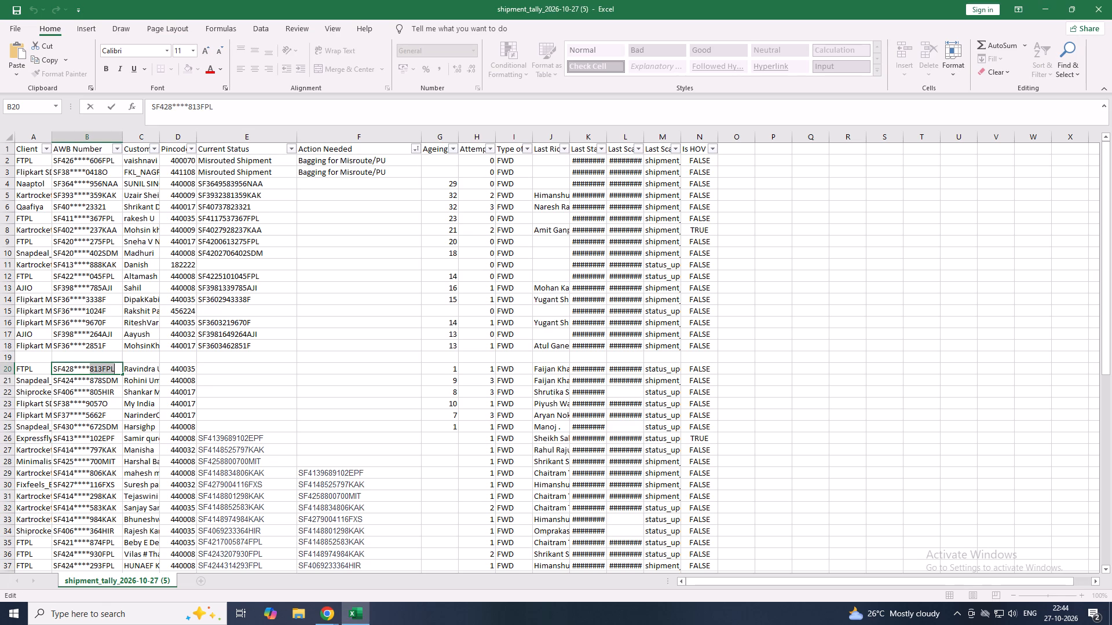
{"action": "left_click", "coordinate": [215, 369]}
{"action": "key", "text": "ctrl+v"}
{"action": "key", "text": "Return"}
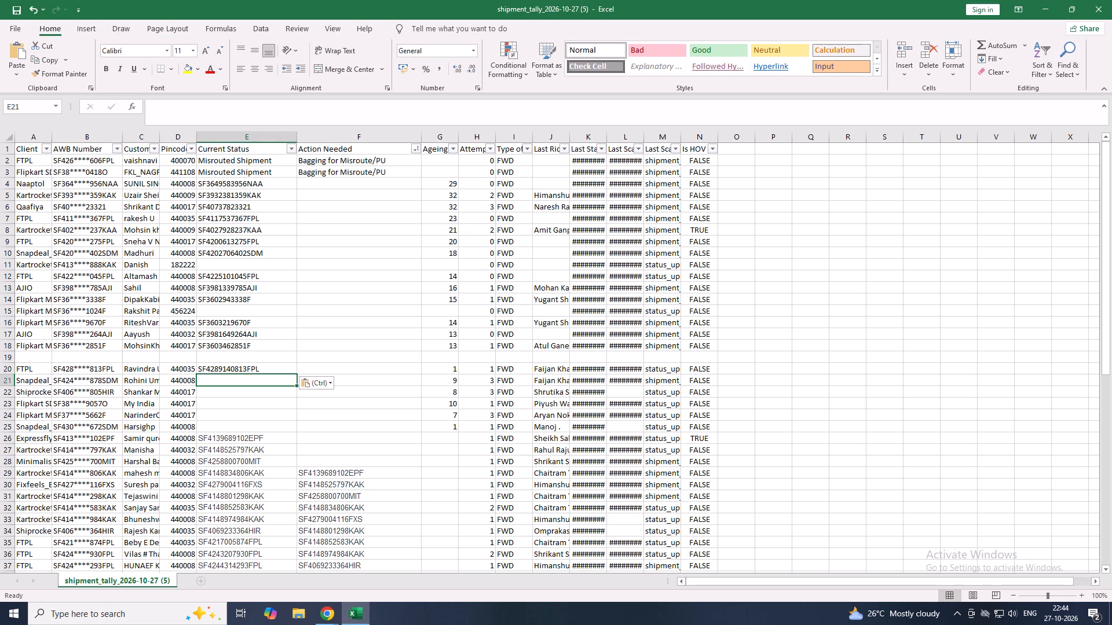
{"action": "triple_click", "coordinate": [100, 381]}
{"action": "left_click", "coordinate": [100, 381]}
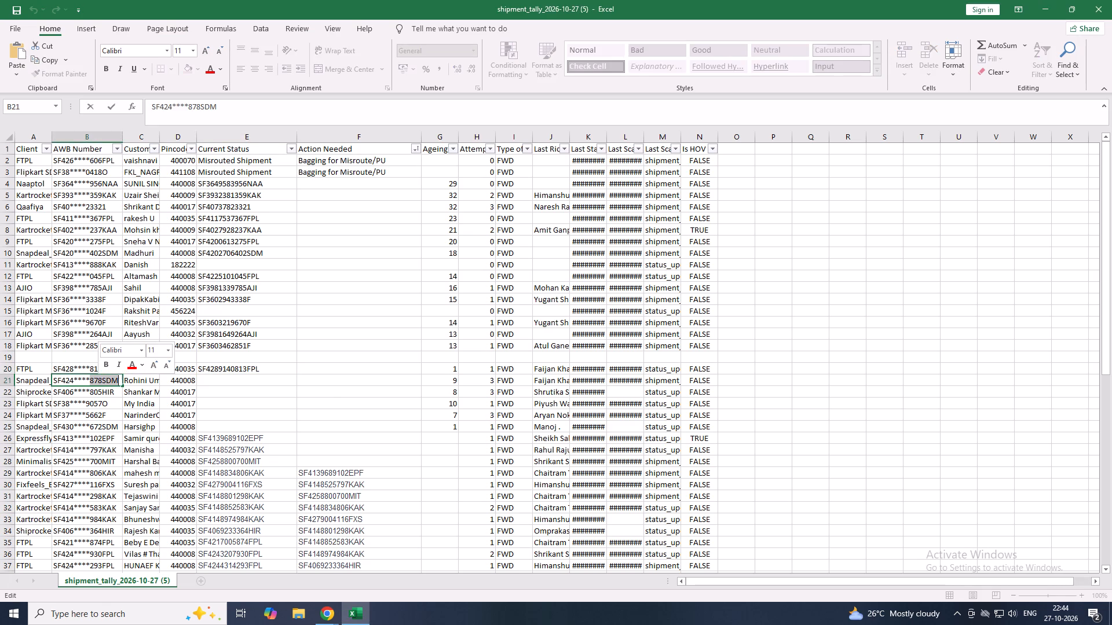
{"action": "key", "text": "ctrl+c"}
{"action": "key", "text": "alt+Tab"}
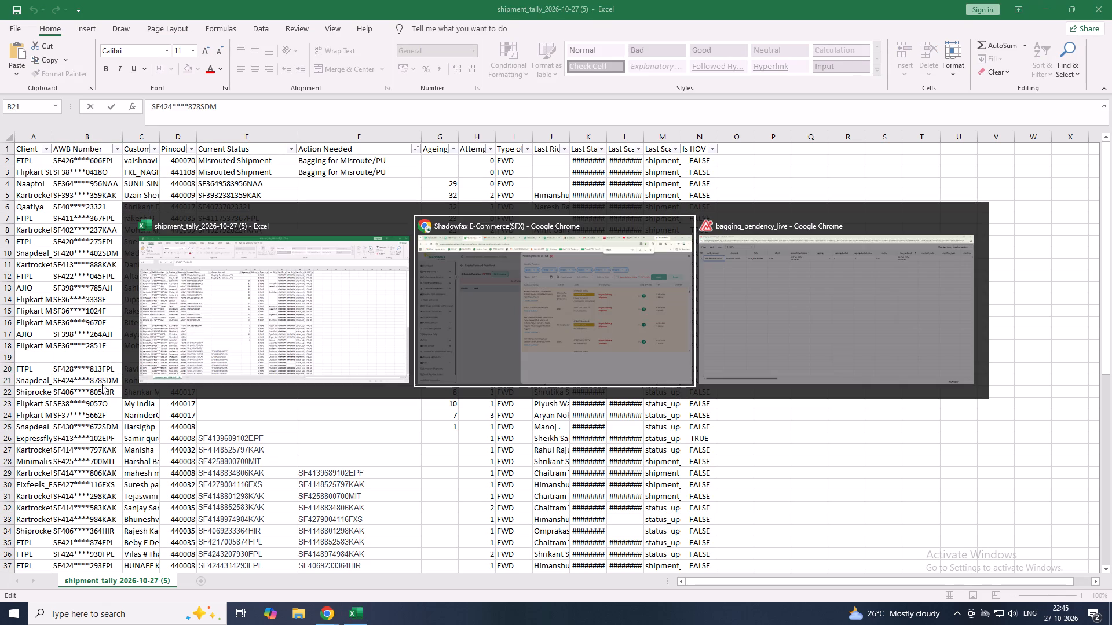
{"action": "key", "text": "alt+Tab"}
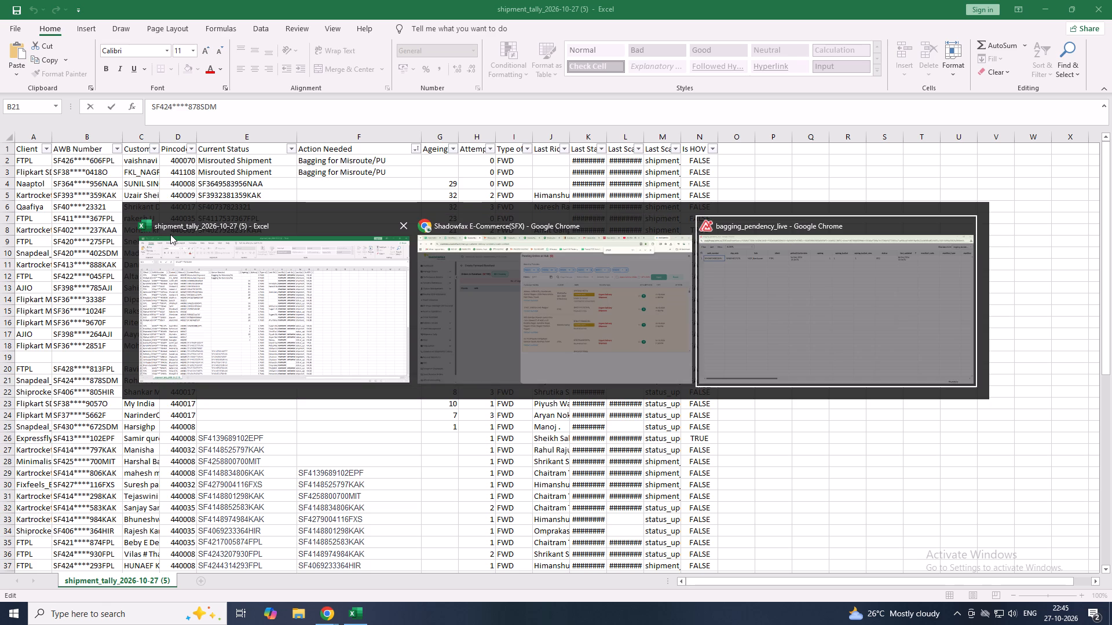
{"action": "double_click", "coordinate": [145, 48]}
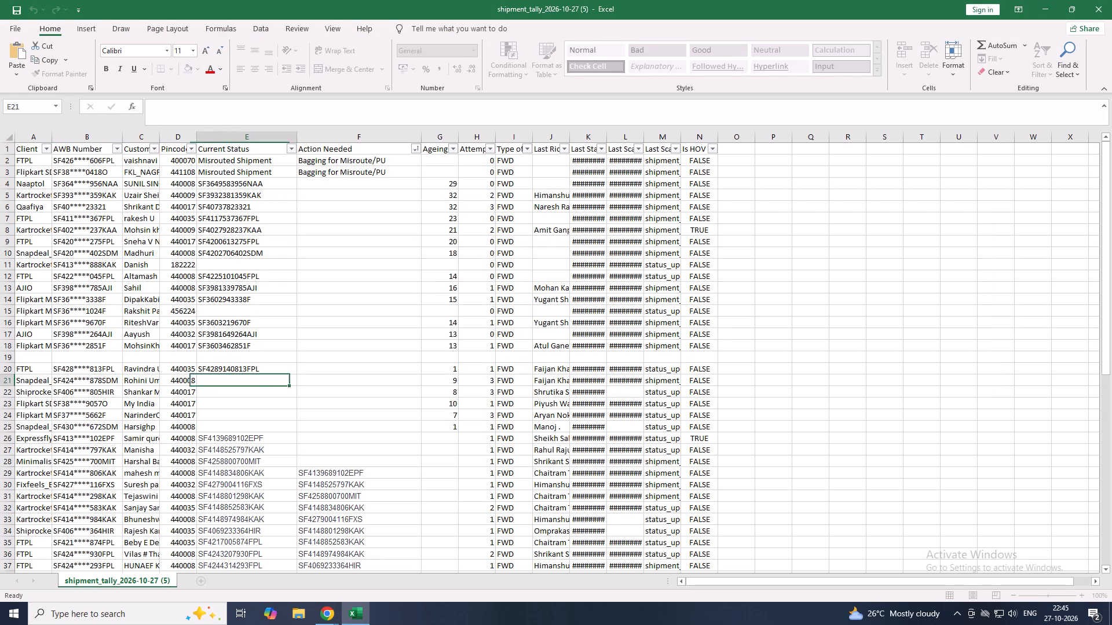
{"action": "key", "text": "ctrl+v"}
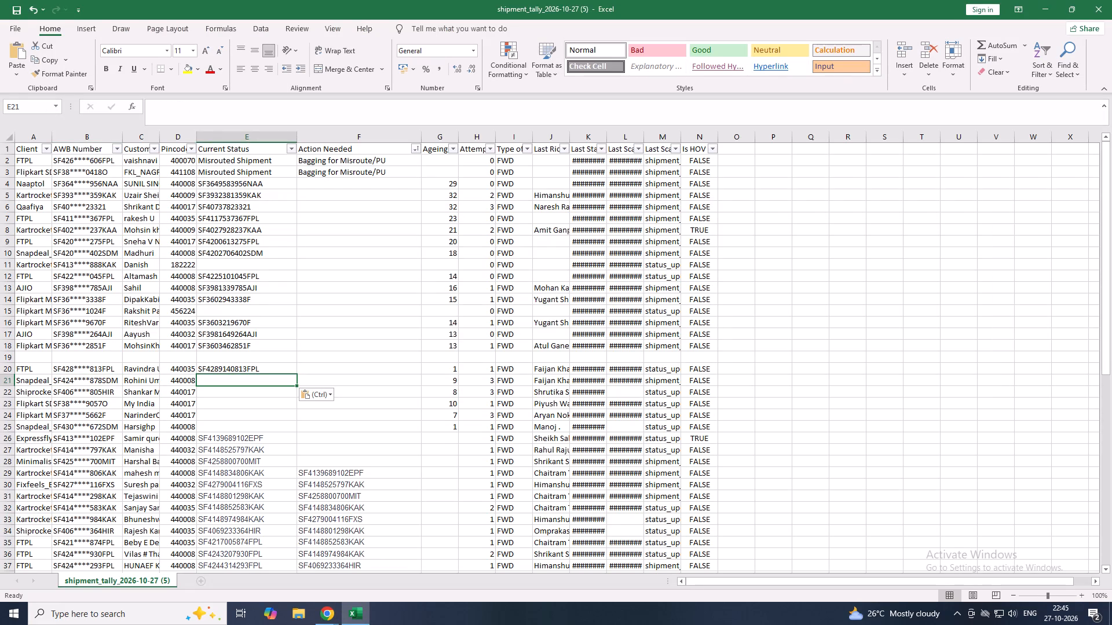
{"action": "triple_click", "coordinate": [97, 389]}
{"action": "left_click", "coordinate": [98, 391]}
{"action": "key", "text": "ctrl+c"}
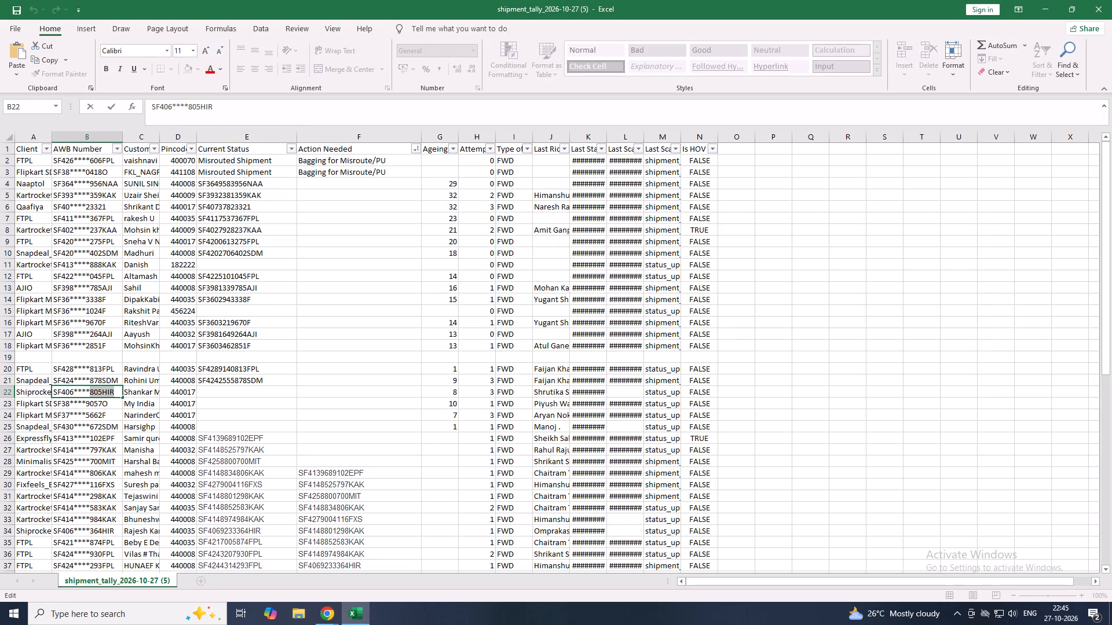
{"action": "key", "text": "alt+Tab"}
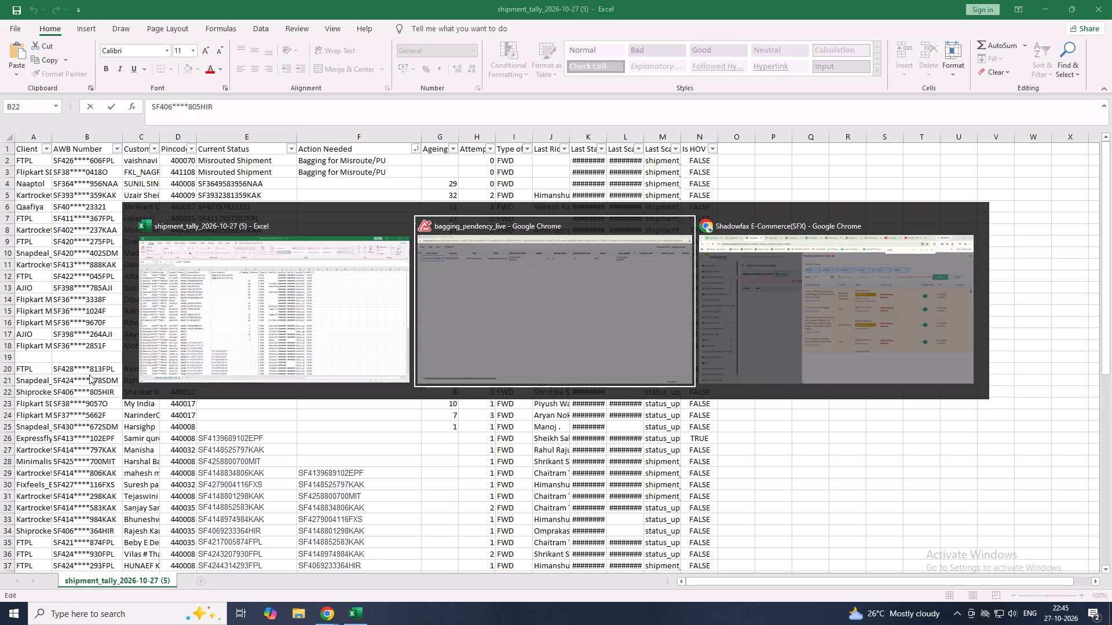
{"action": "double_click", "coordinate": [127, 49]}
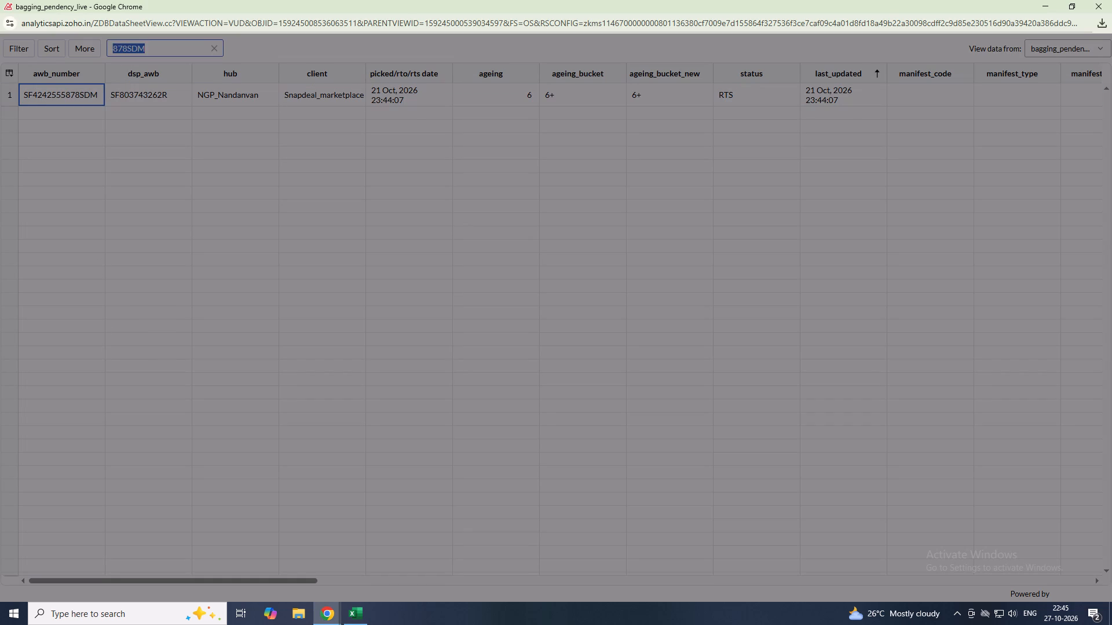
{"action": "key", "text": "ctrl+v"}
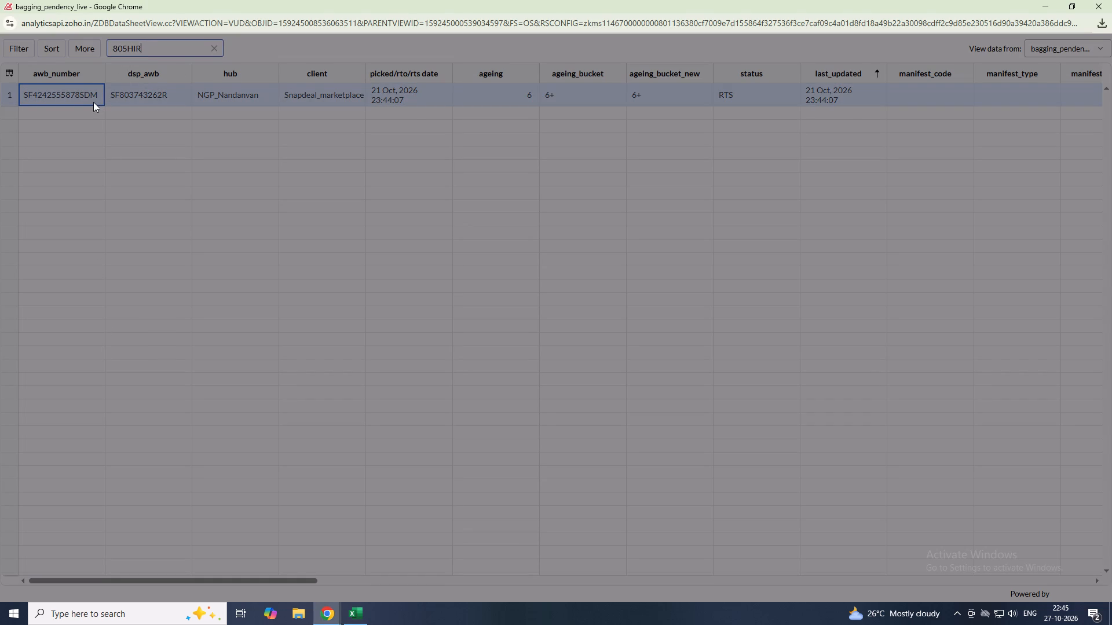
{"action": "key", "text": "Return"}
{"action": "left_click", "coordinate": [91, 100]}
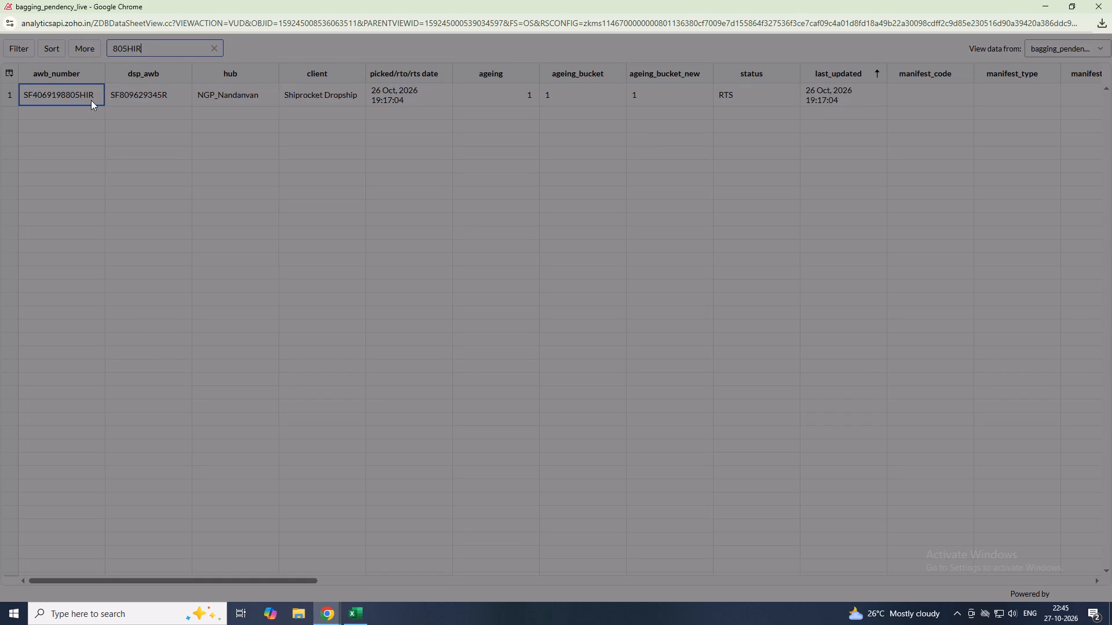
{"action": "key", "text": "ctrl+c"}
{"action": "key", "text": "alt+Tab"}
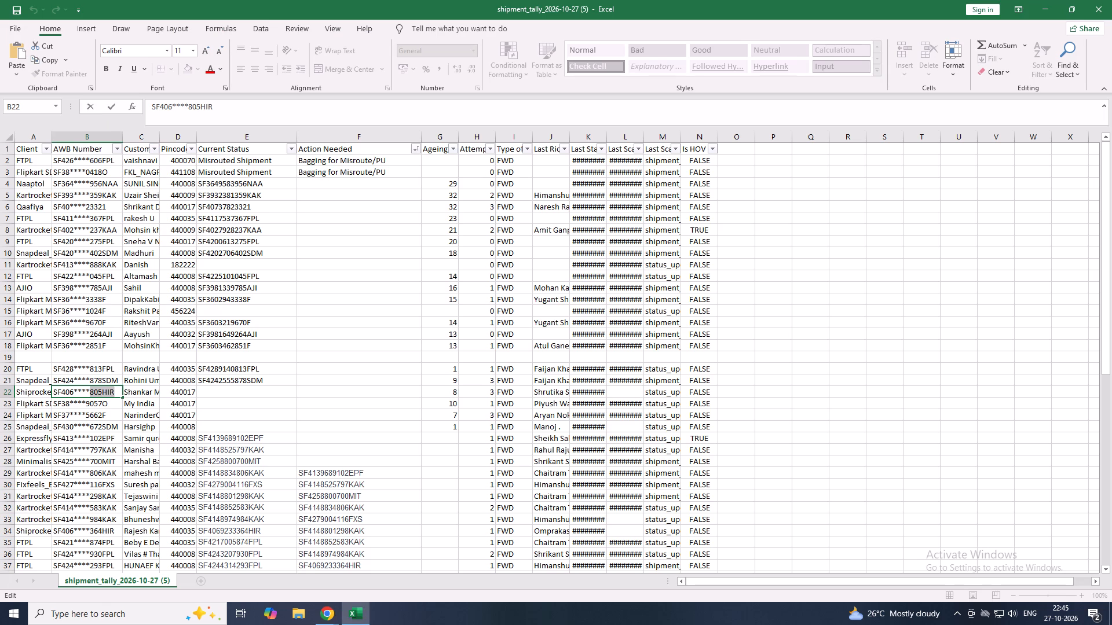
{"action": "left_click", "coordinate": [221, 394]}
{"action": "key", "text": "ctrl+v"}
{"action": "key", "text": "Return"}
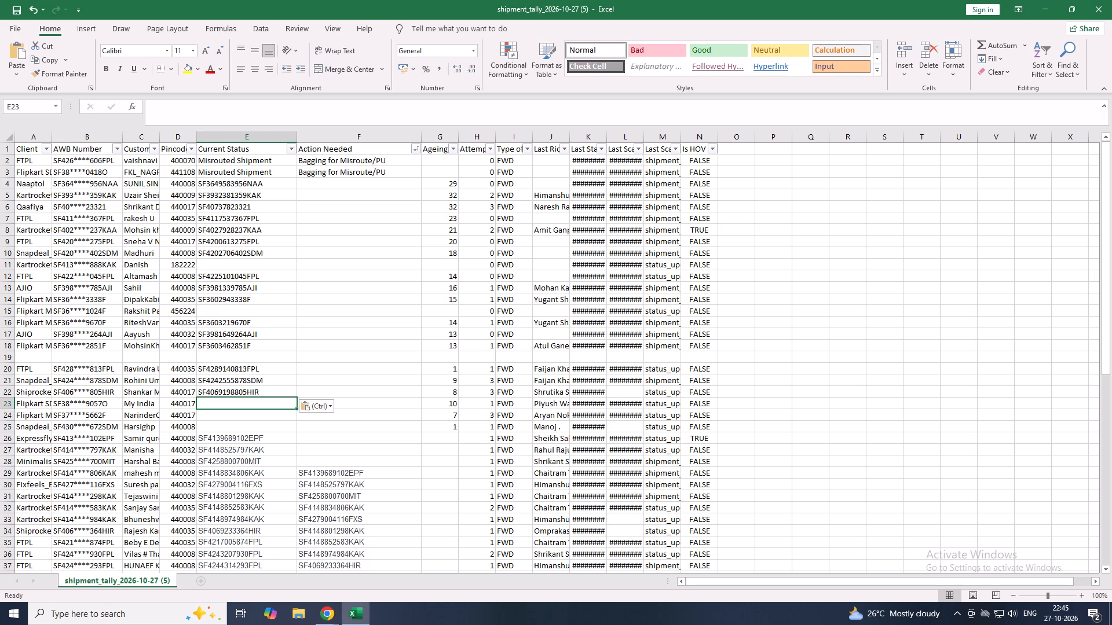
Search bagging_pendency_live for row 23's AWB suffix 9057O from the shipment tally.
{"action": "triple_click", "coordinate": [103, 405]}
{"action": "left_click", "coordinate": [101, 405]}
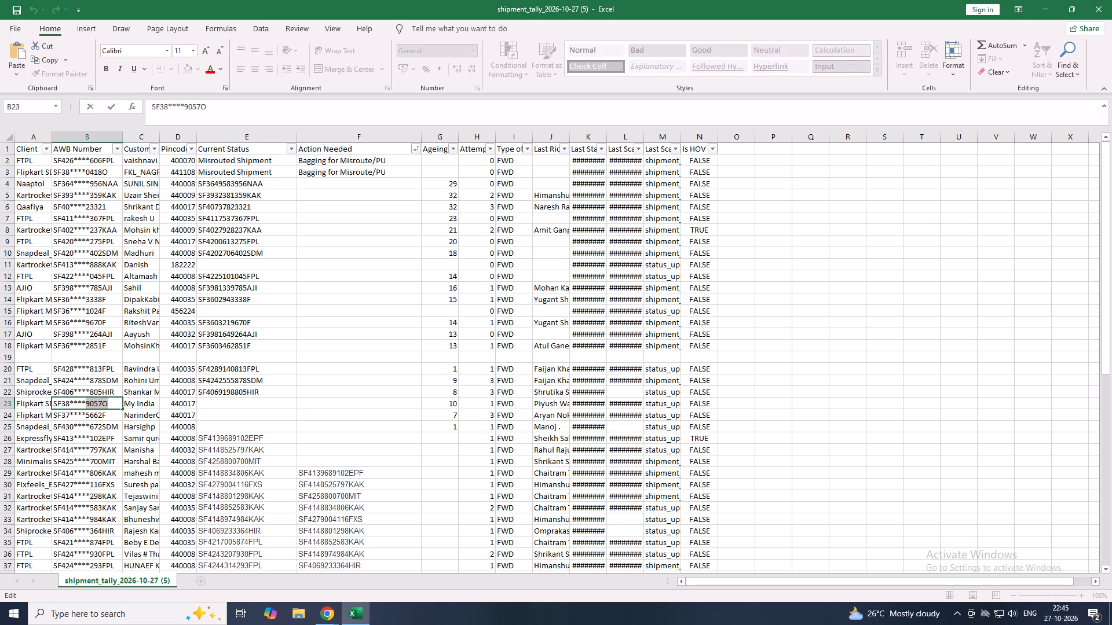
{"action": "key", "text": "ctrl+c"}
{"action": "key", "text": "alt+Tab"}
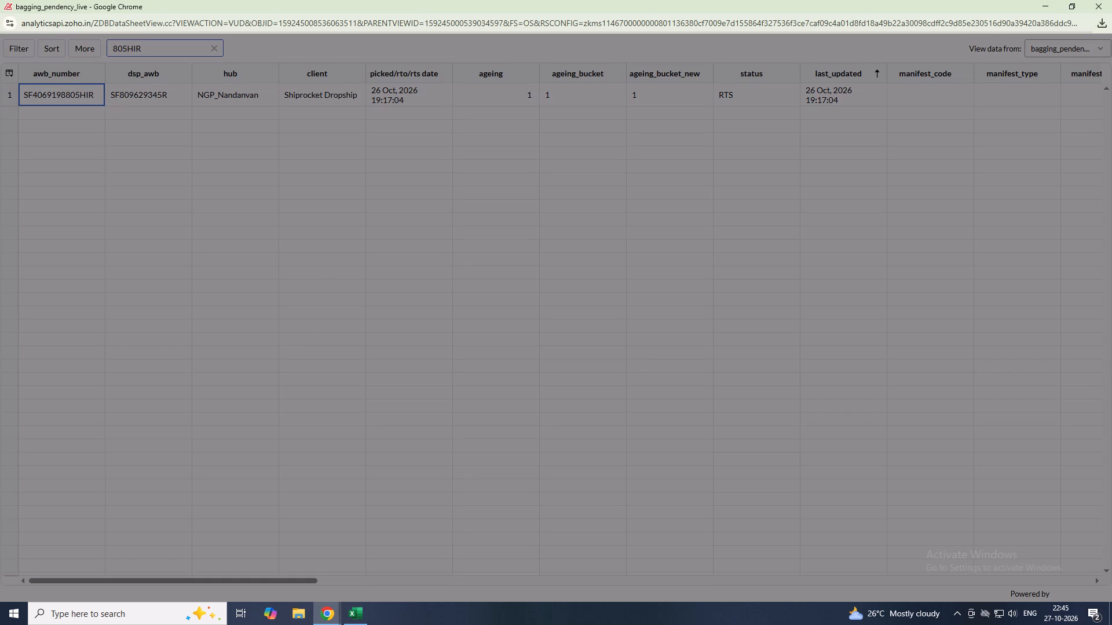
{"action": "double_click", "coordinate": [145, 48]}
{"action": "key", "text": "ctrl+v"}
{"action": "key", "text": "Return"}
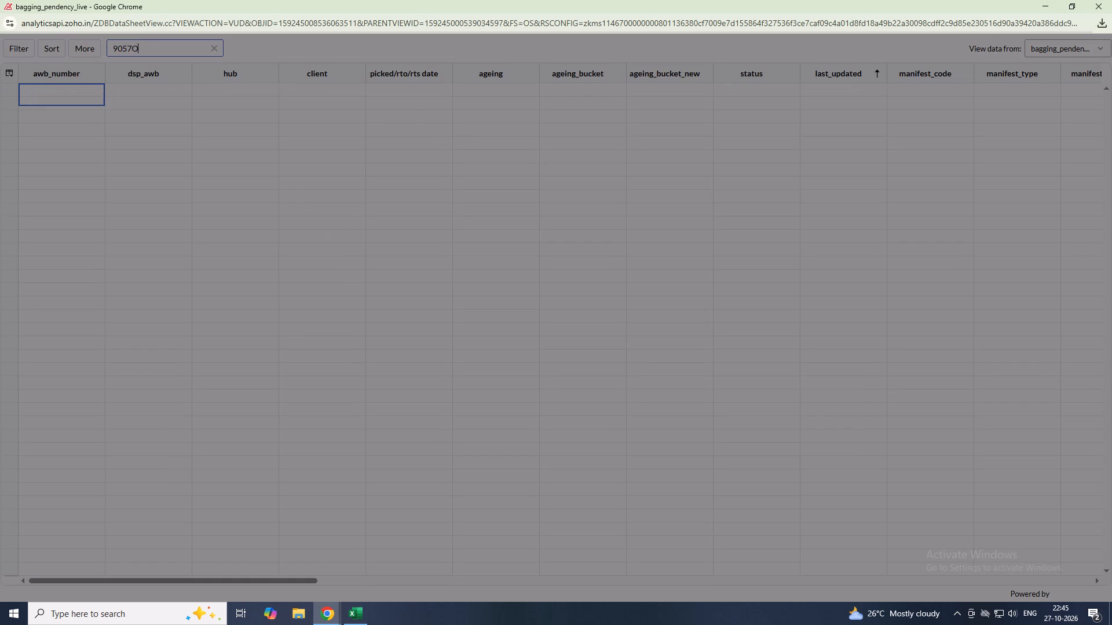
{"action": "key", "text": "Return"}
{"action": "key", "text": "Return"}
{"action": "key", "text": "Return"}
{"action": "key", "text": "Return"}
{"action": "key", "text": "alt+Tab"}
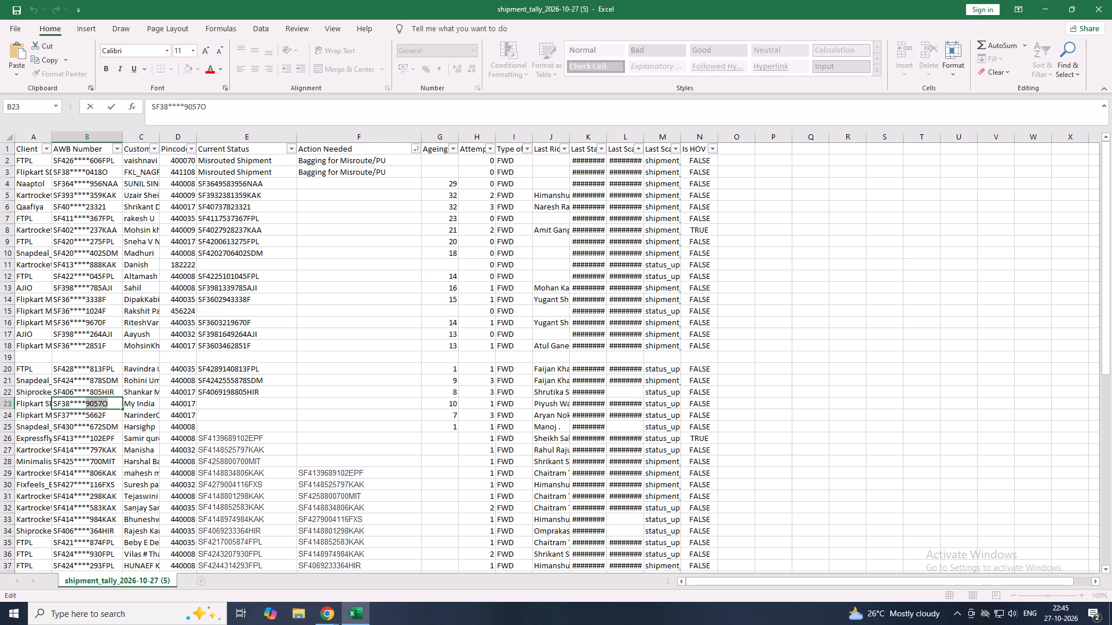
{"action": "left_click", "coordinate": [89, 417]}
{"action": "left_click", "coordinate": [90, 414]}
{"action": "left_click", "coordinate": [91, 419]}
{"action": "left_click", "coordinate": [92, 415]}
{"action": "triple_click", "coordinate": [92, 415]}
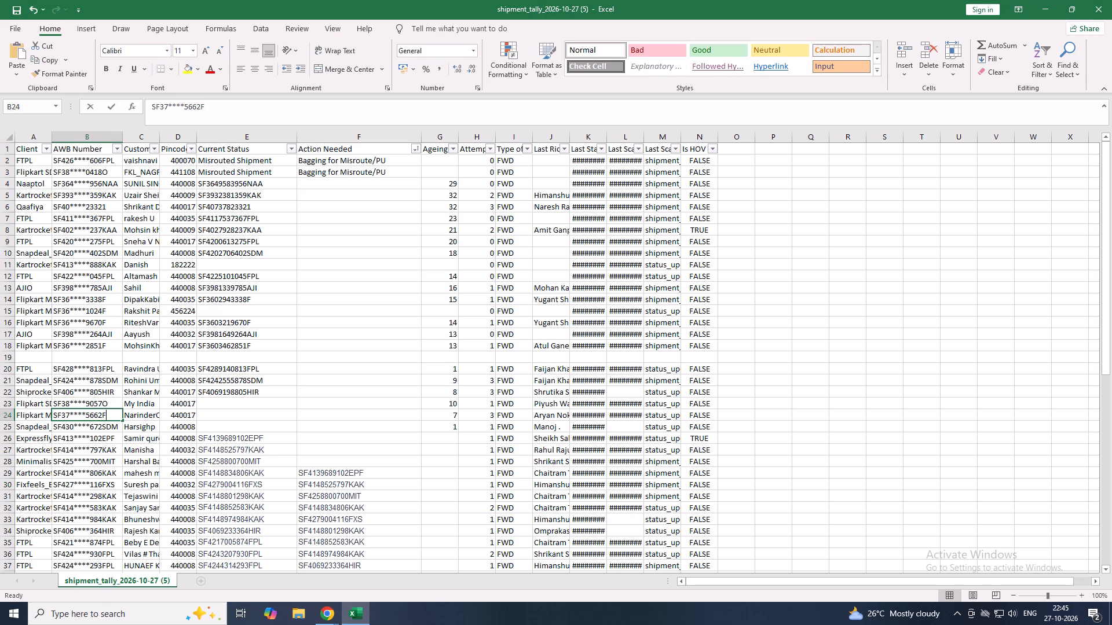
{"action": "key", "text": "ctrl+c"}
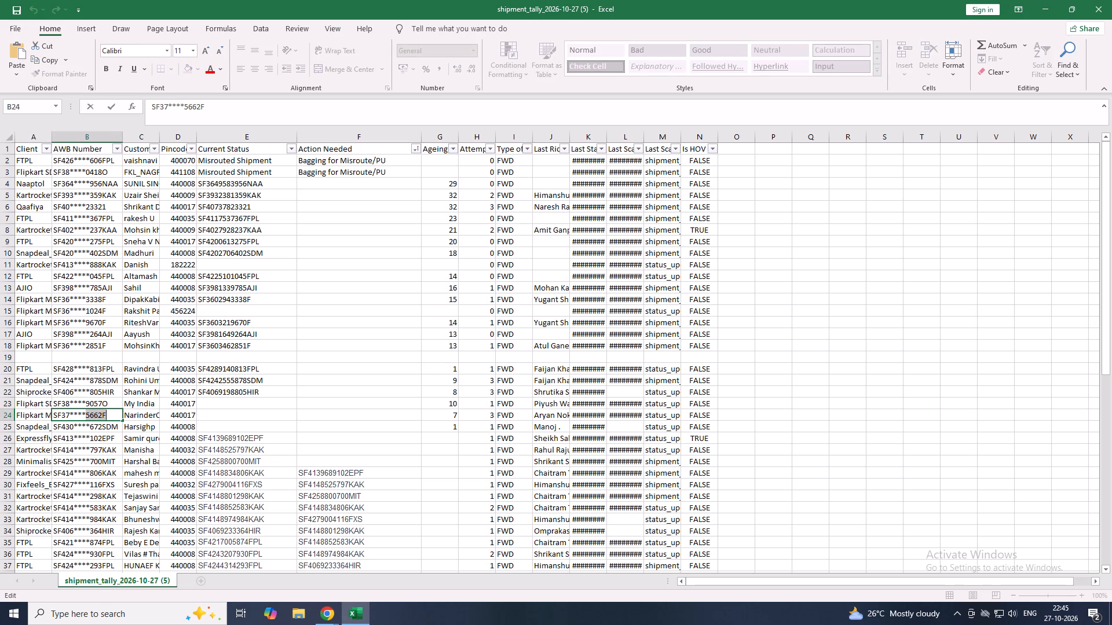
{"action": "key", "text": "alt+Tab"}
{"action": "double_click", "coordinate": [120, 47]}
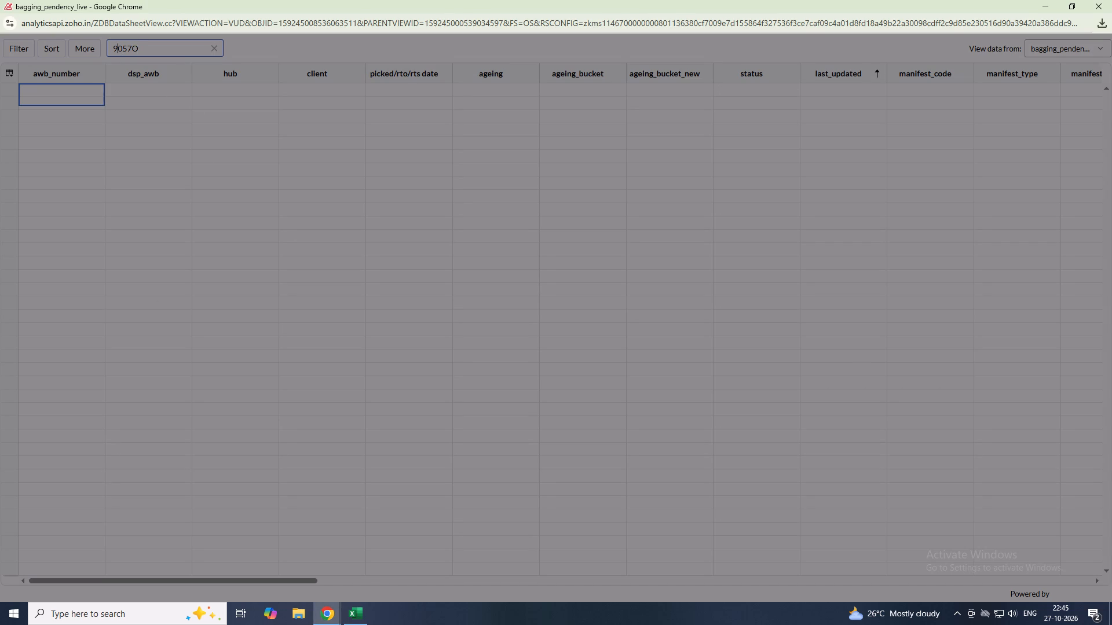
{"action": "key", "text": "ctrl+v"}
{"action": "key", "text": "Return"}
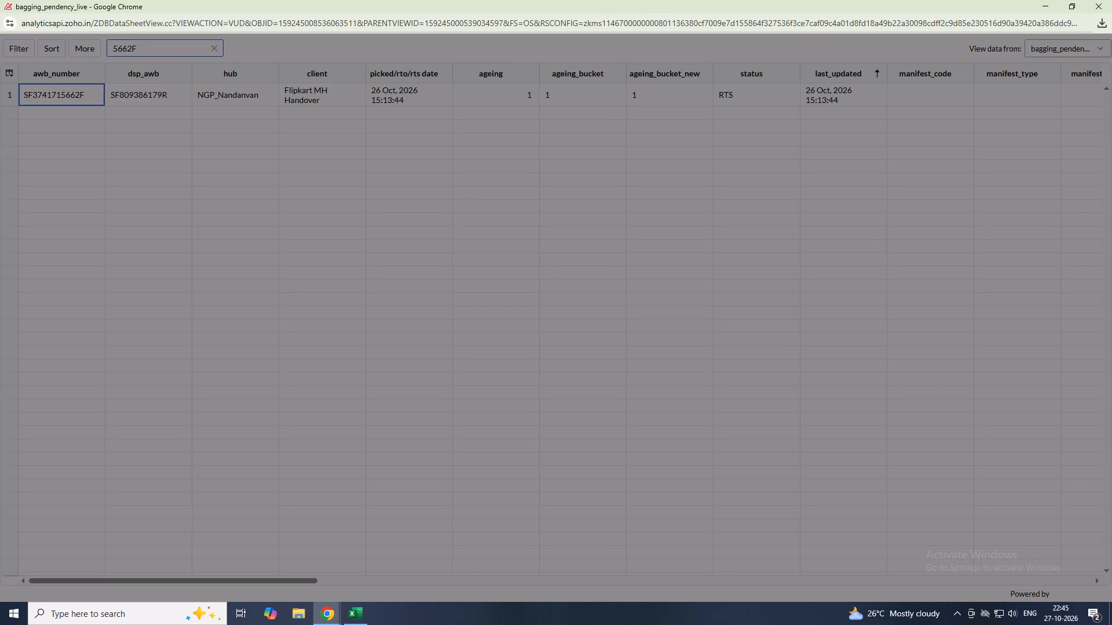
{"action": "left_click", "coordinate": [85, 91]}
{"action": "key", "text": "ctrl+c"}
{"action": "key", "text": "alt+Tab"}
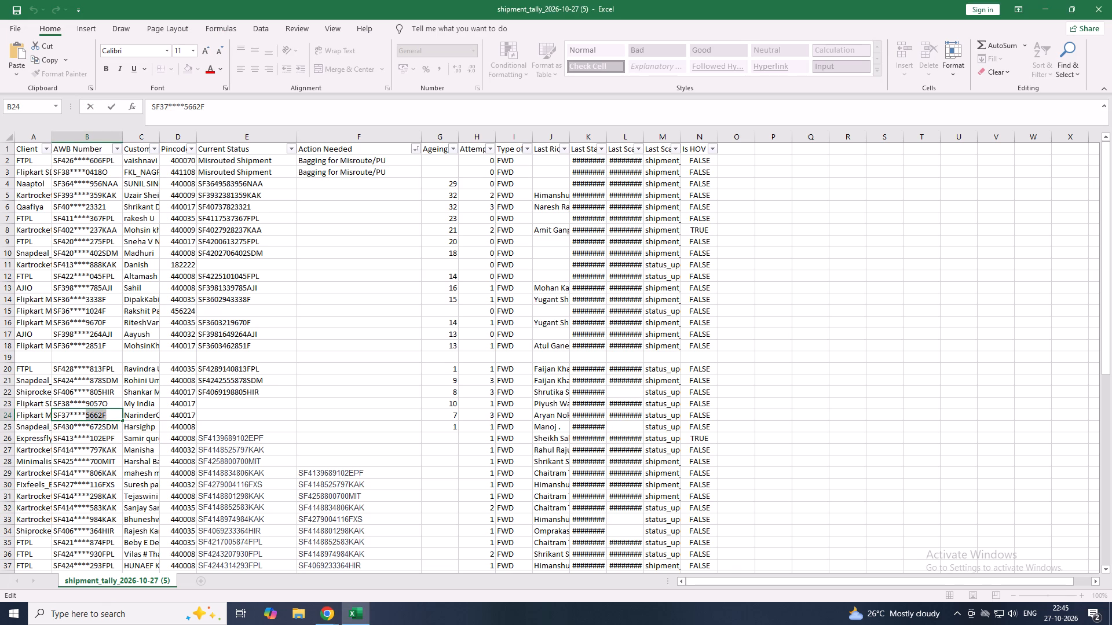
{"action": "left_click", "coordinate": [225, 416]}
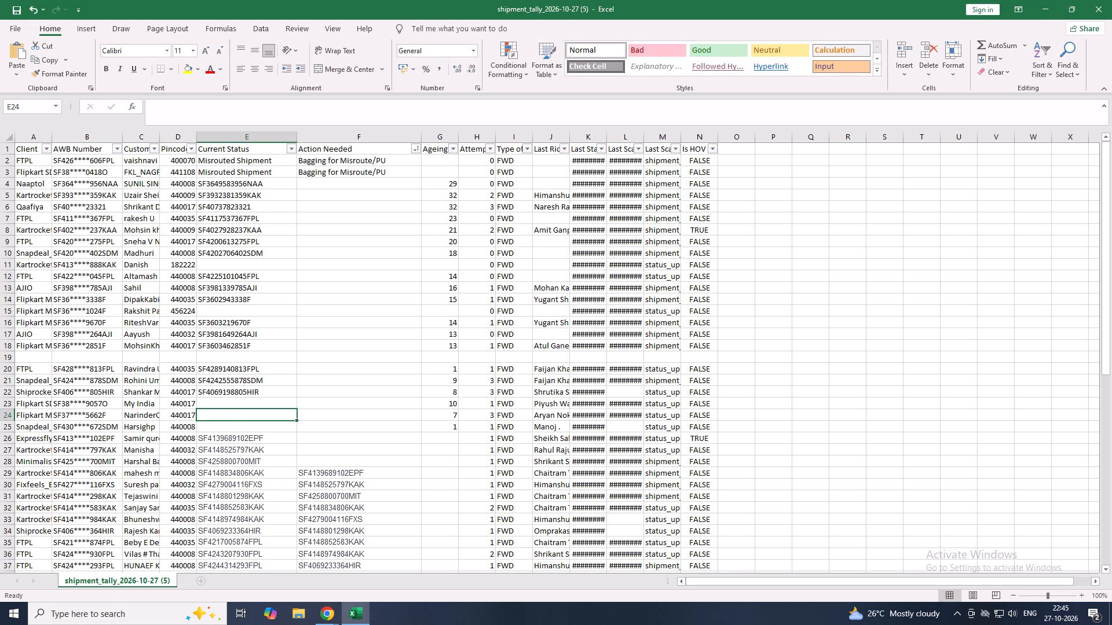
{"action": "key", "text": "ctrl+v"}
{"action": "key", "text": "Return"}
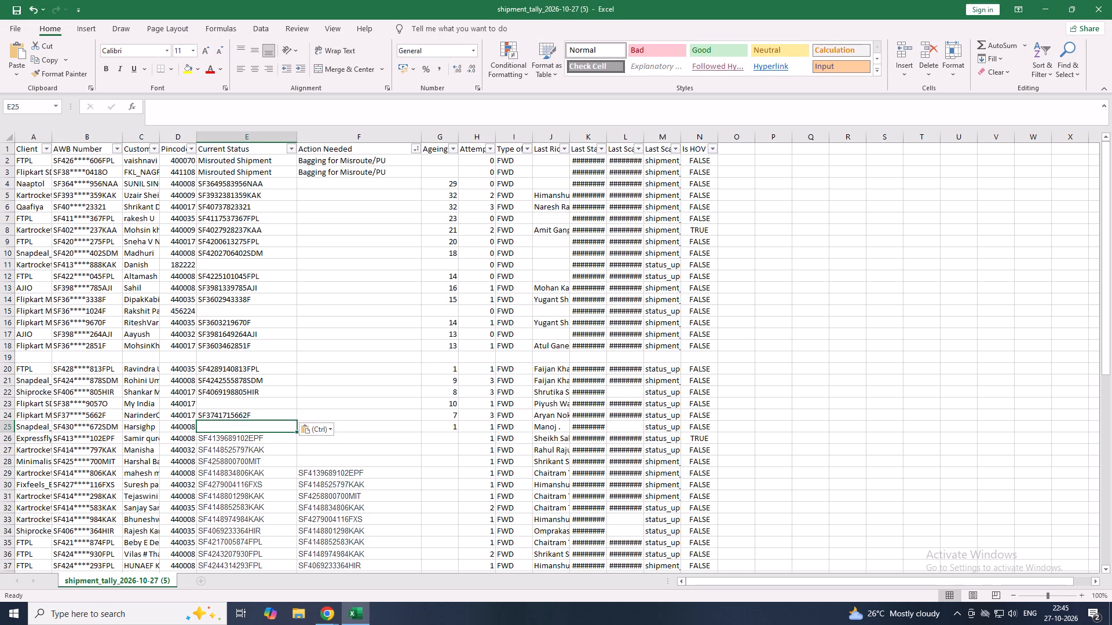
{"action": "triple_click", "coordinate": [97, 429]}
{"action": "left_click", "coordinate": [97, 429]}
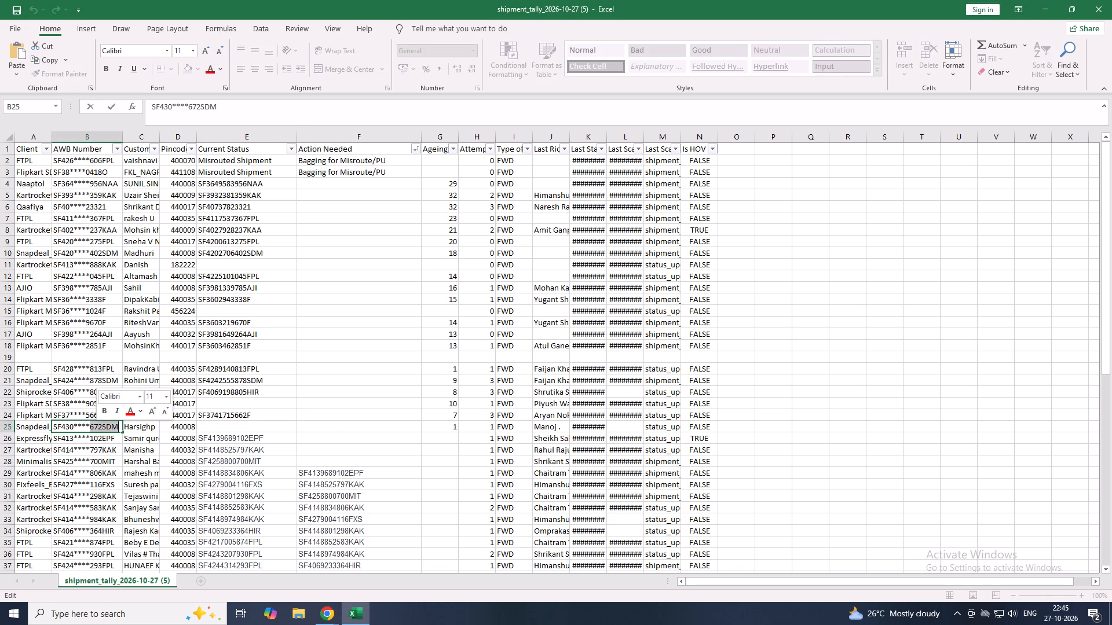
{"action": "key", "text": "ctrl+c"}
{"action": "key", "text": "alt+Tab"}
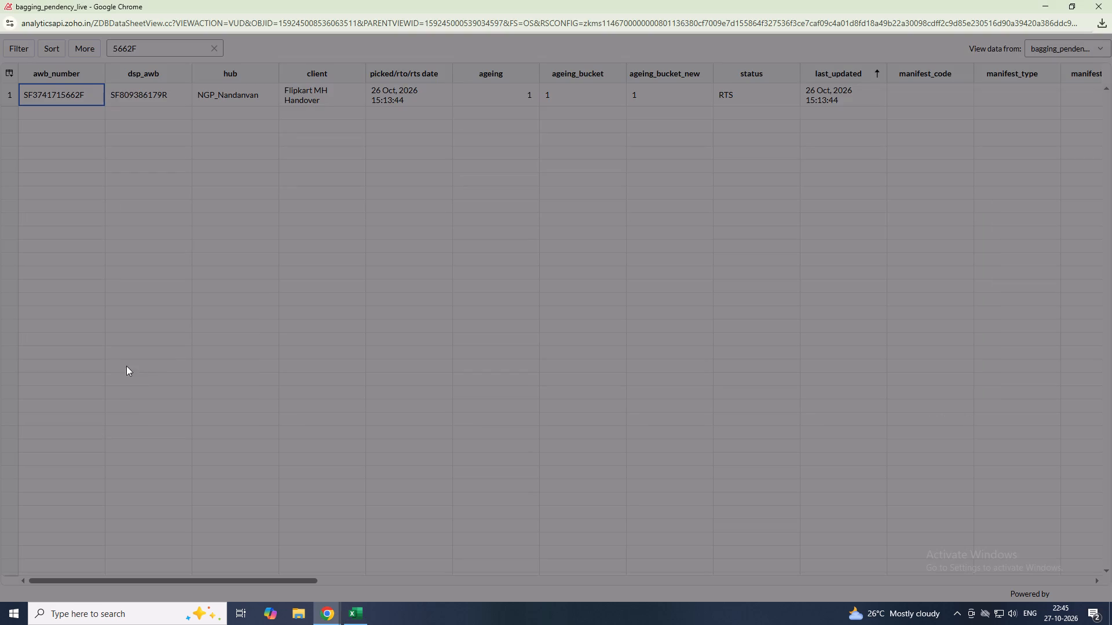
{"action": "double_click", "coordinate": [138, 50]}
{"action": "key", "text": "ctrl+v"}
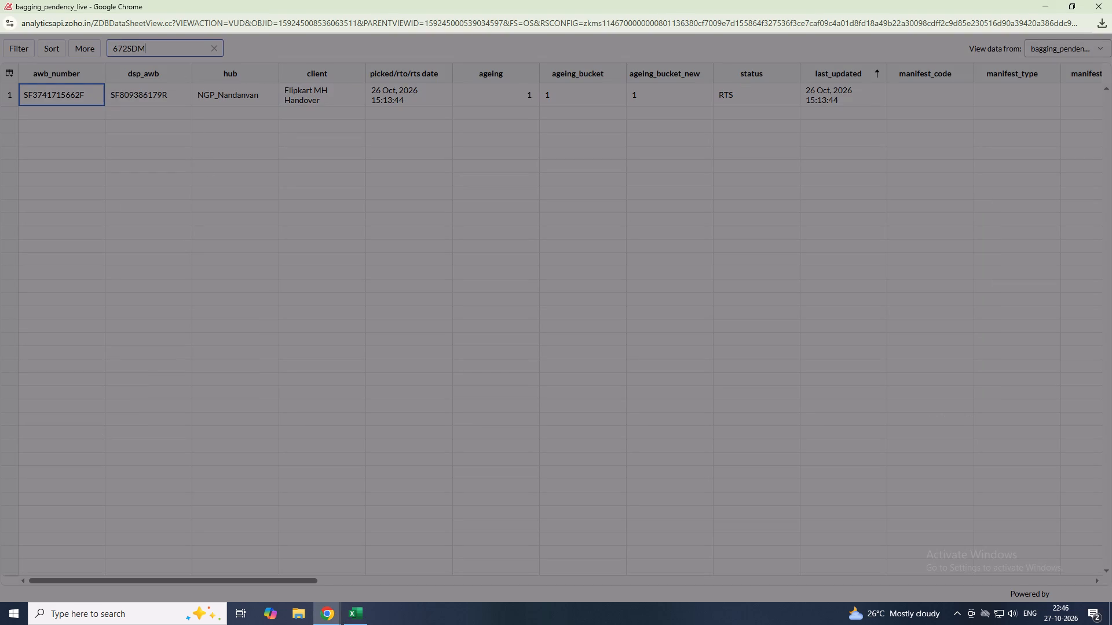
{"action": "key", "text": "Return"}
{"action": "left_click", "coordinate": [71, 94]}
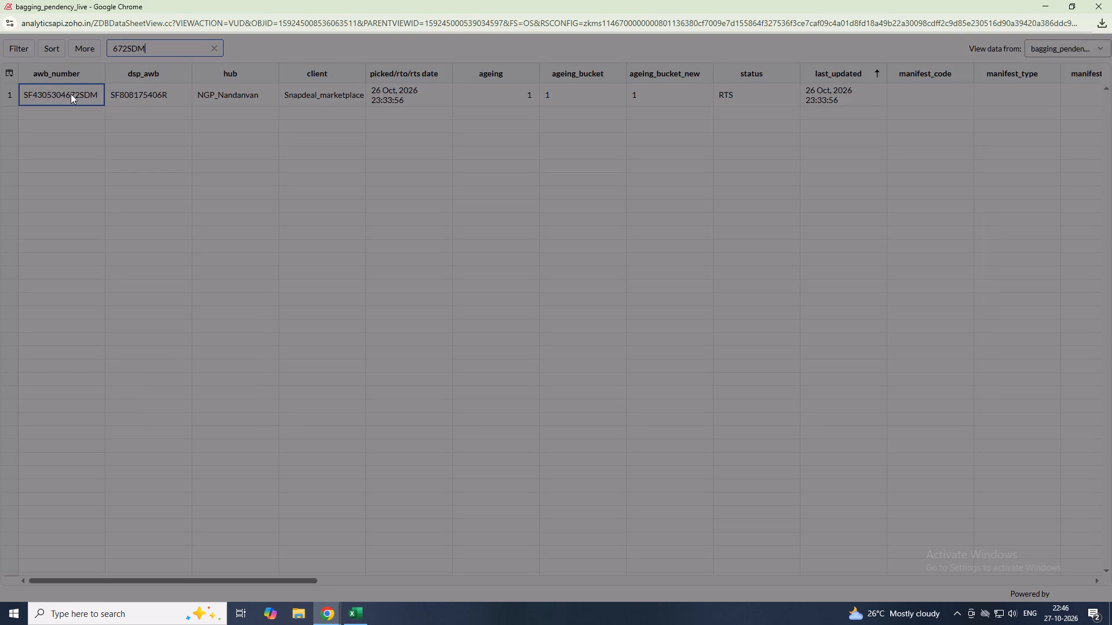
{"action": "key", "text": "ctrl+c"}
{"action": "key", "text": "alt+Tab"}
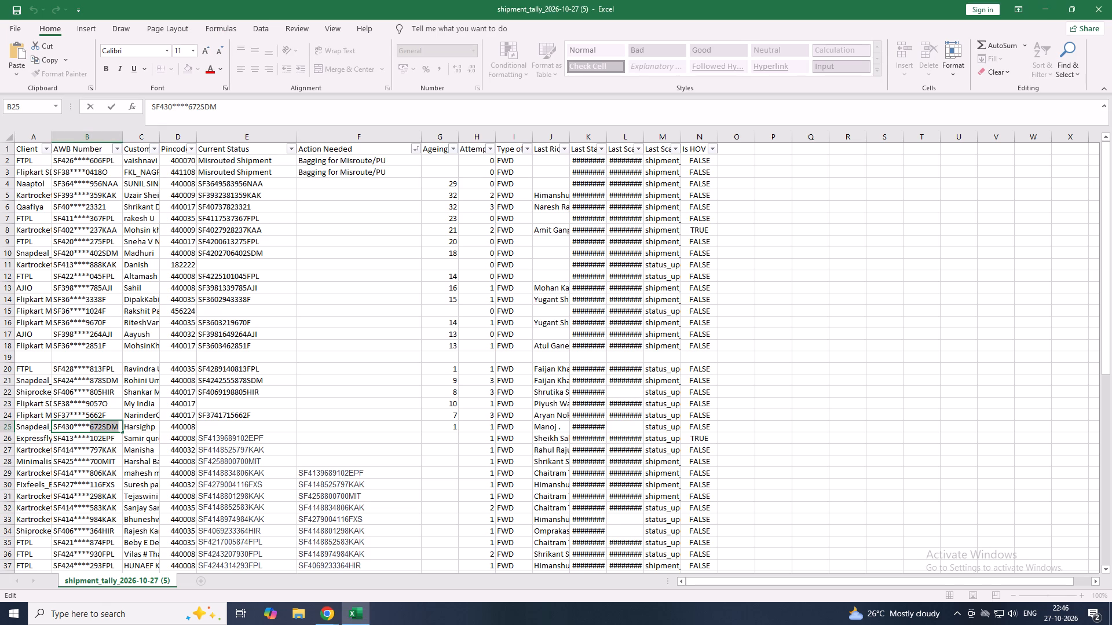
{"action": "left_click", "coordinate": [210, 406]}
{"action": "key", "text": "ctrl+v"}
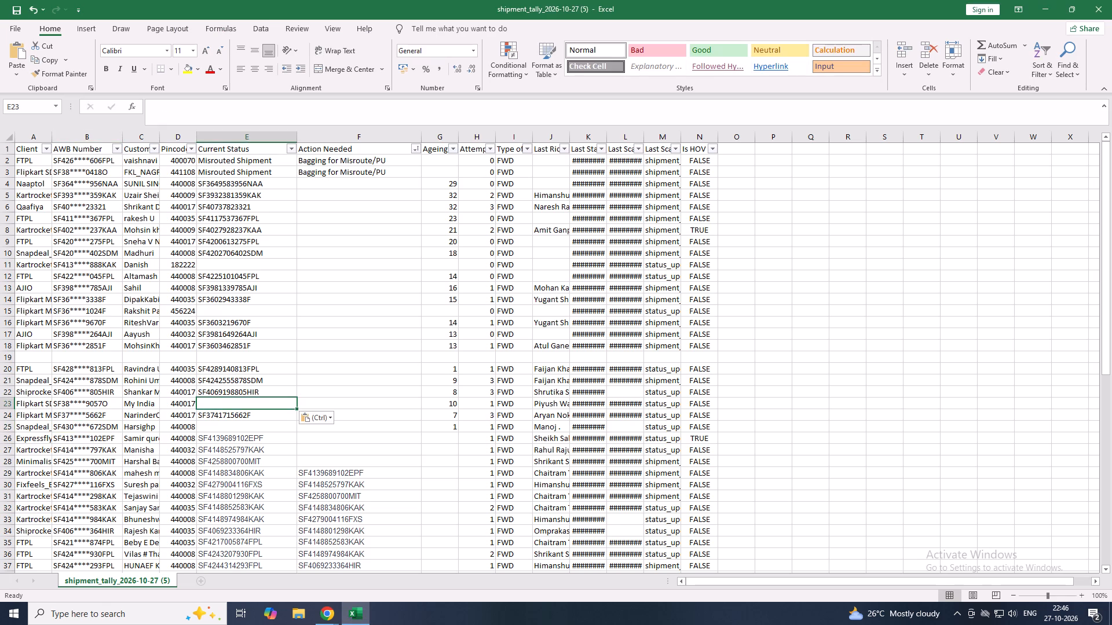
{"action": "key", "text": "Return"}
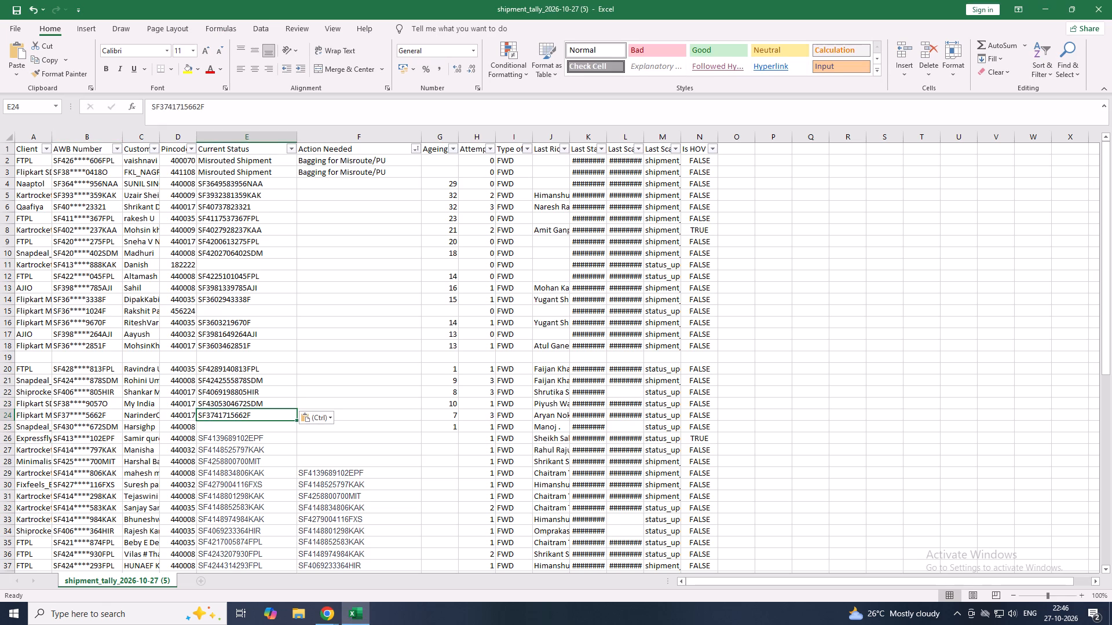
Copy the Current Status AWB numbers from rows 4 to 10 into the Action Needed column starting at row 6.
{"action": "scroll", "coordinate": [231, 403], "scroll_direction": "up", "scroll_amount": 11}
{"action": "scroll", "coordinate": [332, 413], "scroll_direction": "up", "scroll_amount": 7}
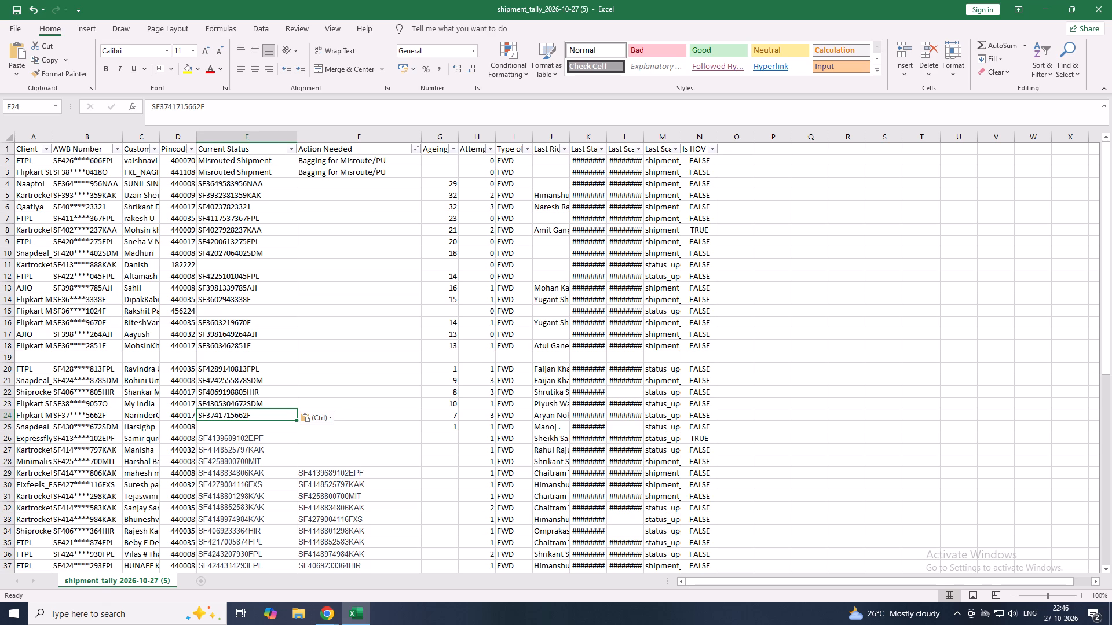
{"action": "left_click", "coordinate": [213, 187]}
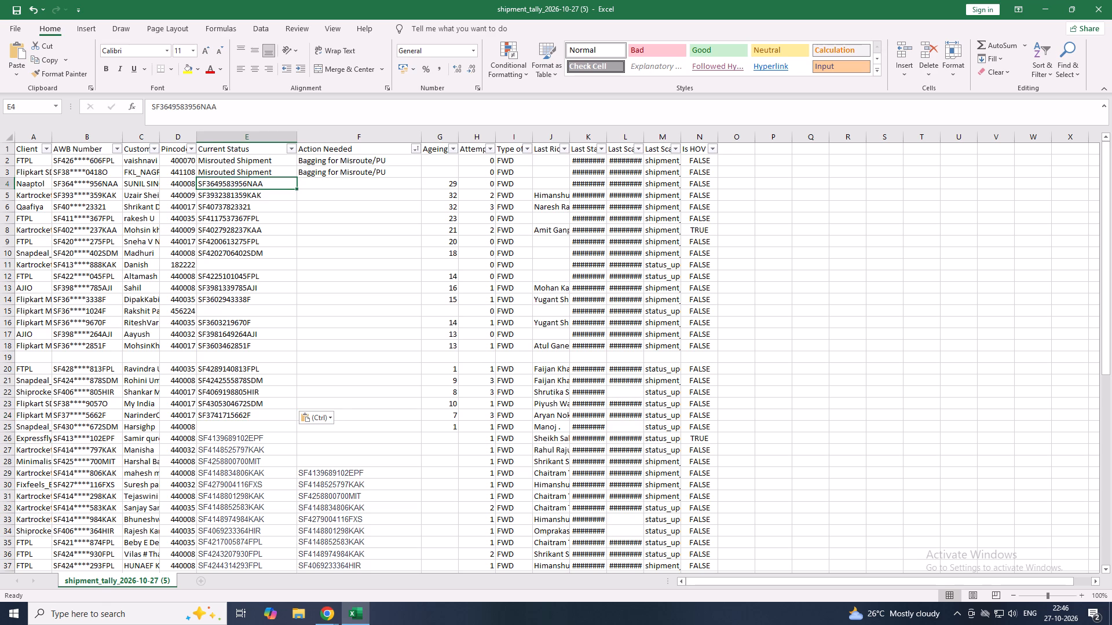
{"action": "key", "text": "shift+Down"}
{"action": "key", "text": "shift+Down"}
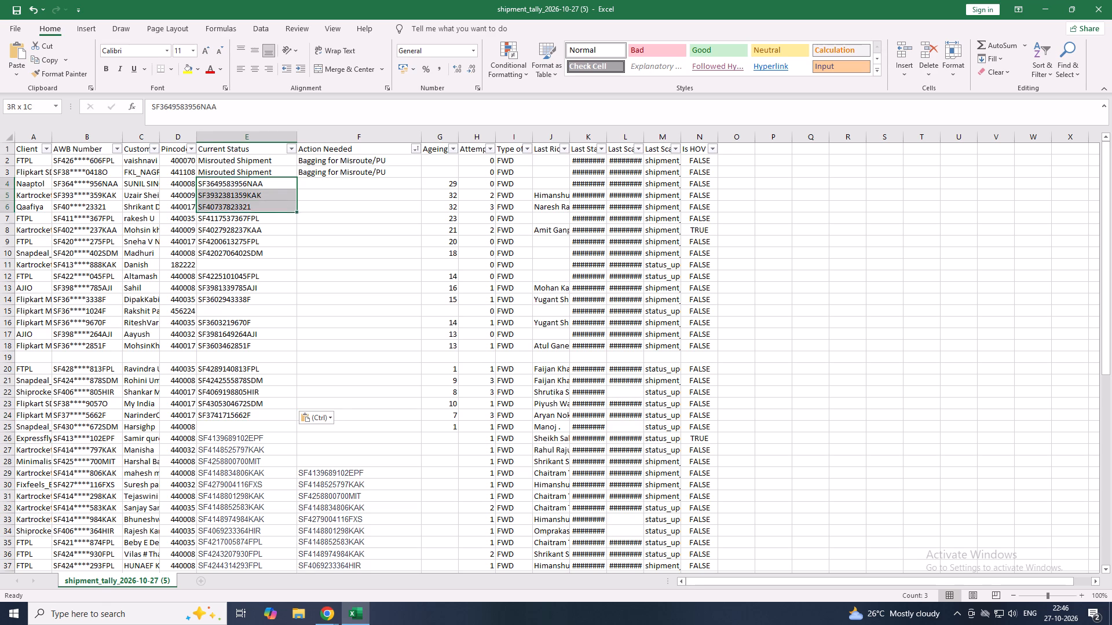
{"action": "key", "text": "shift+Down"}
{"action": "key", "text": "shift+Down"}
{"action": "key", "text": "shift+Down"}
{"action": "key", "text": "shift+Down"}
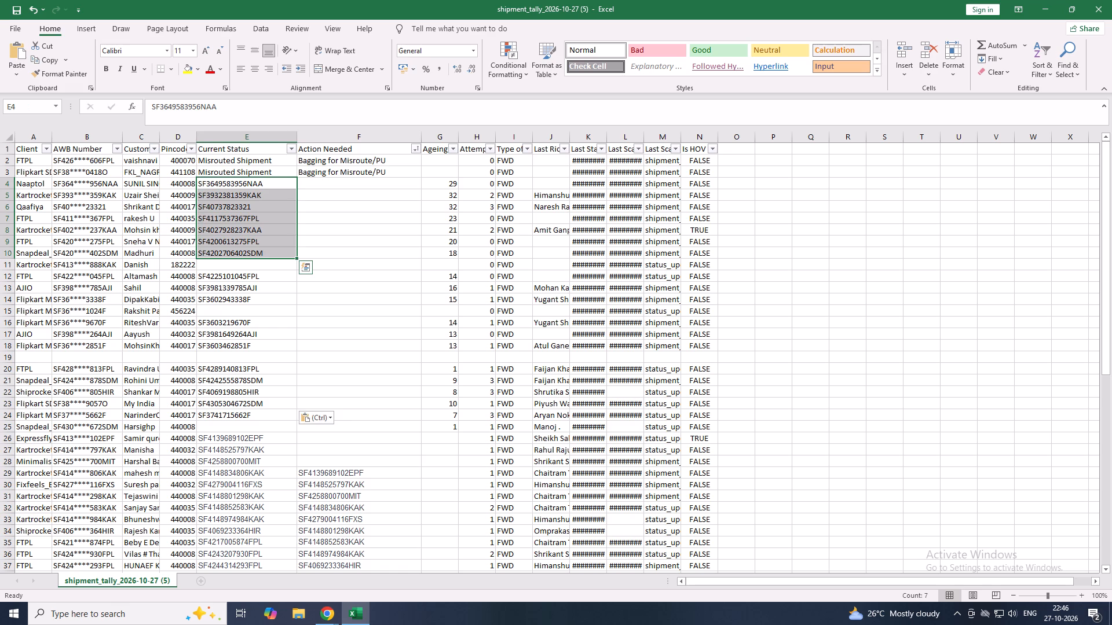
{"action": "key", "text": "ctrl+c"}
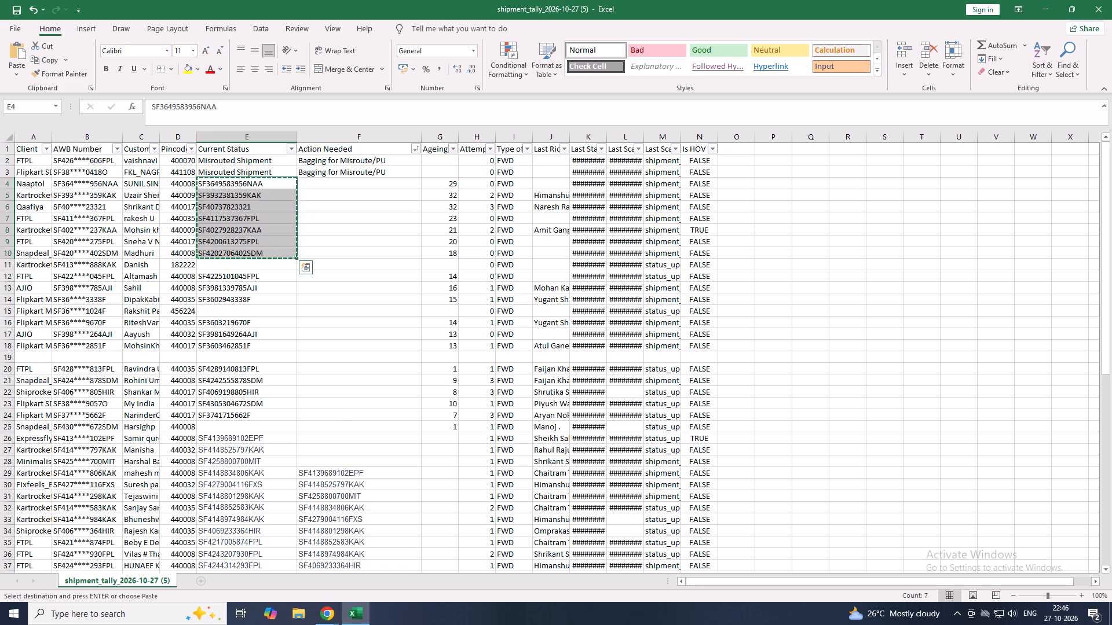
{"action": "left_click", "coordinate": [326, 208]}
{"action": "key", "text": "ctrl+v"}
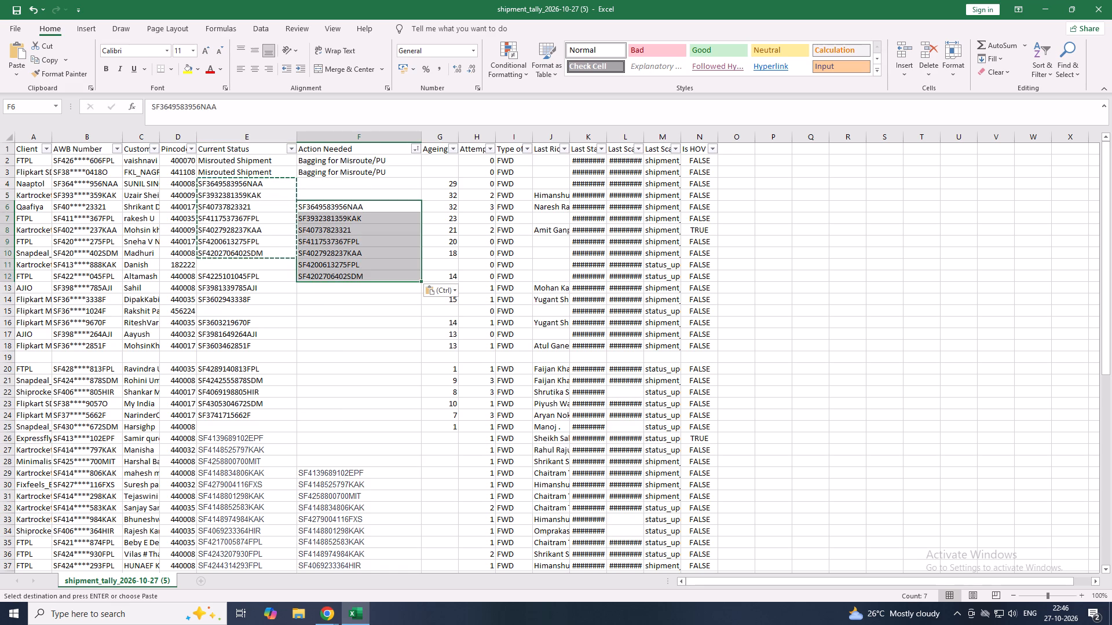
Copy the Current Status AWB numbers from rows 12 to 14 into the Action Needed column starting at row 13.
{"action": "left_click", "coordinate": [233, 278]}
{"action": "key", "text": "shift+Down"}
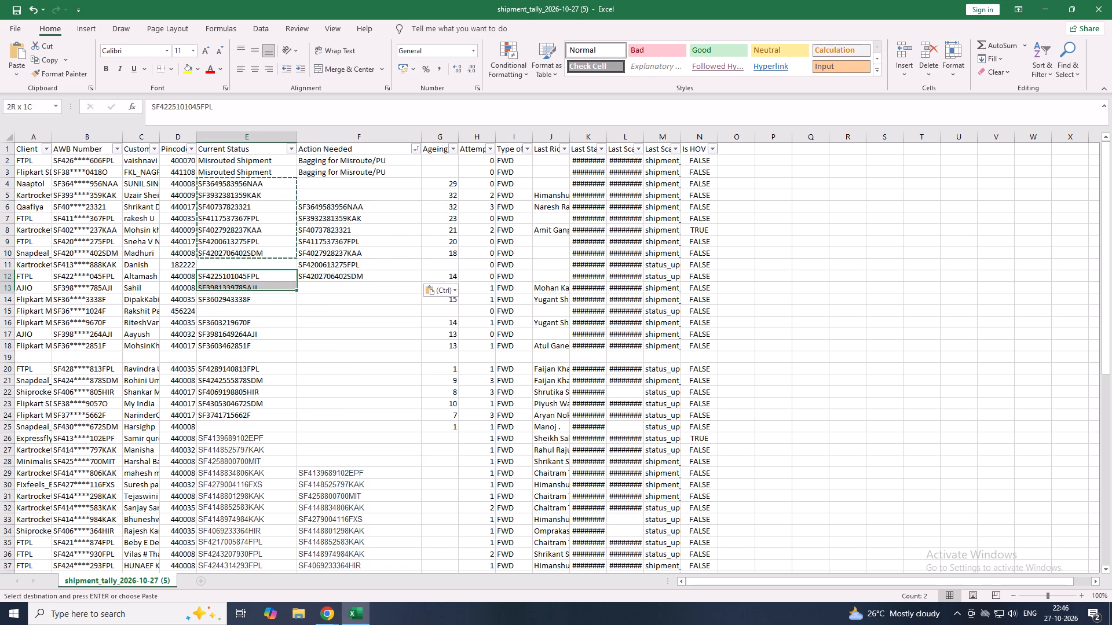
{"action": "key", "text": "shift+Down"}
{"action": "key", "text": "ctrl+c"}
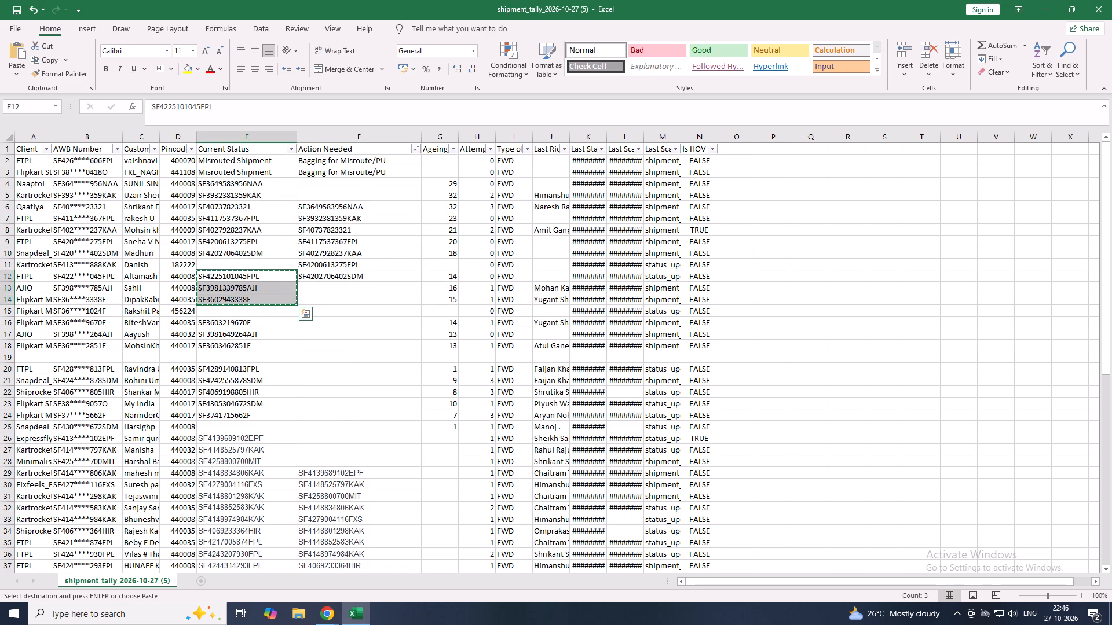
{"action": "left_click", "coordinate": [308, 290]}
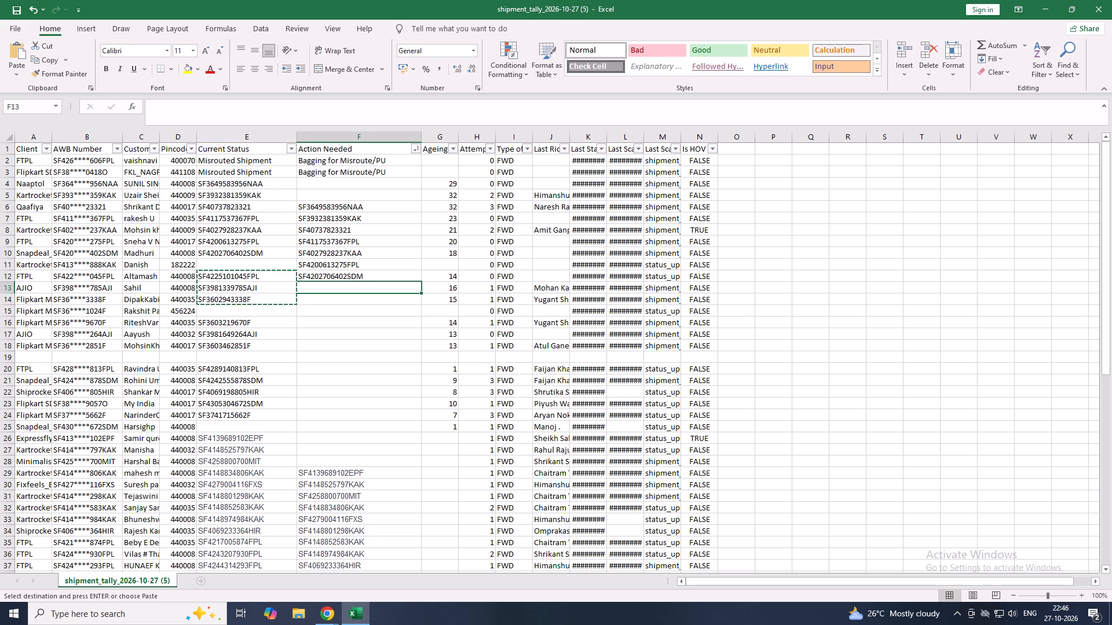
{"action": "key", "text": "ctrl+v"}
Copy the Current Status AWB numbers from rows 16 to 18 into the Action Needed column starting at row 16.
{"action": "left_click", "coordinate": [259, 324]}
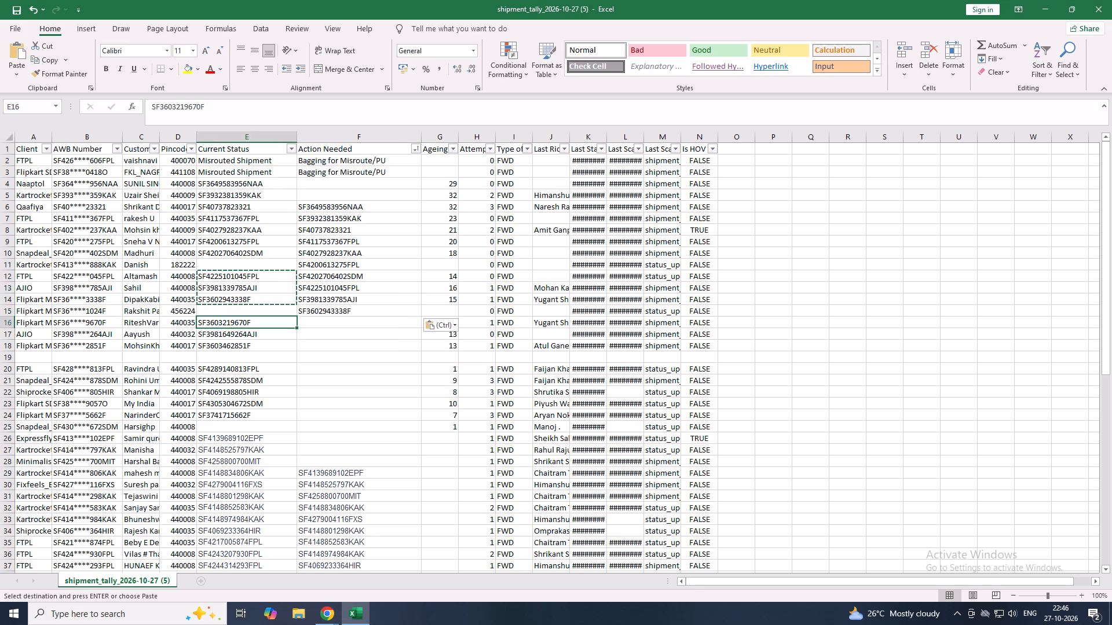
{"action": "key", "text": "shift+Down"}
{"action": "key", "text": "shift+Down"}
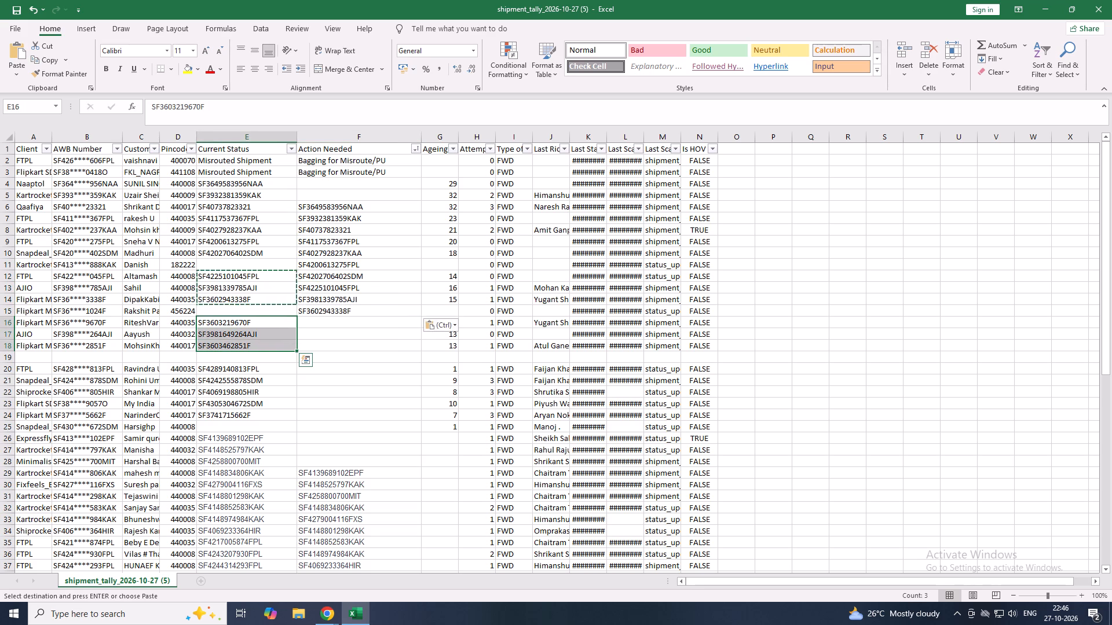
{"action": "key", "text": "ctrl+c"}
{"action": "left_click", "coordinate": [311, 322]}
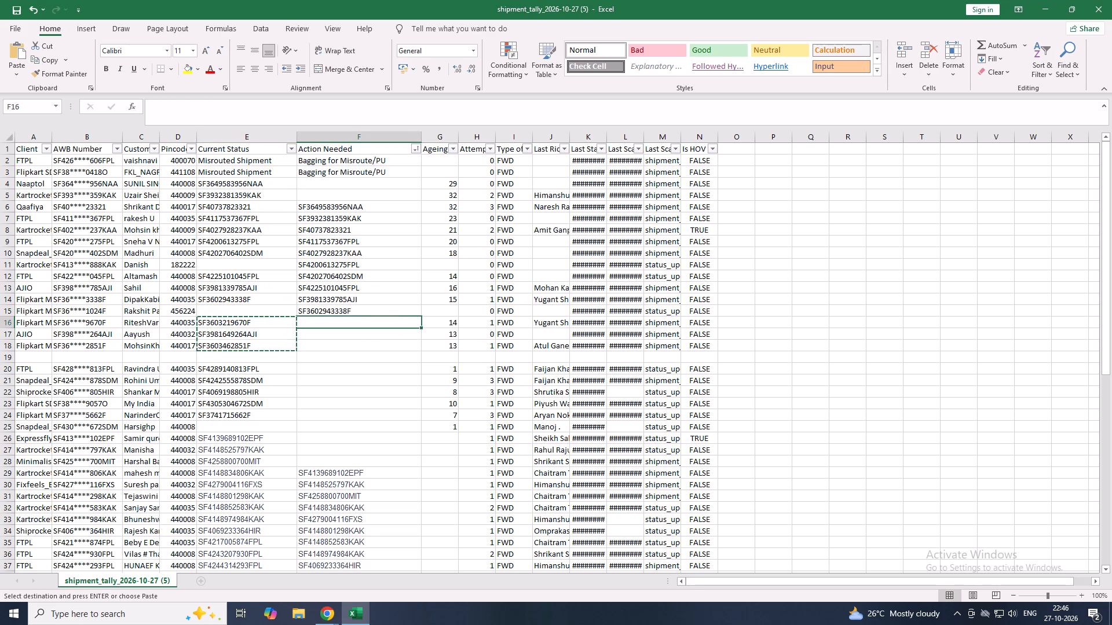
{"action": "key", "text": "ctrl+v"}
Copy the Current Status AWB numbers from rows 20 to 24 into the Action Needed column starting at row 19.
{"action": "left_click", "coordinate": [265, 368]}
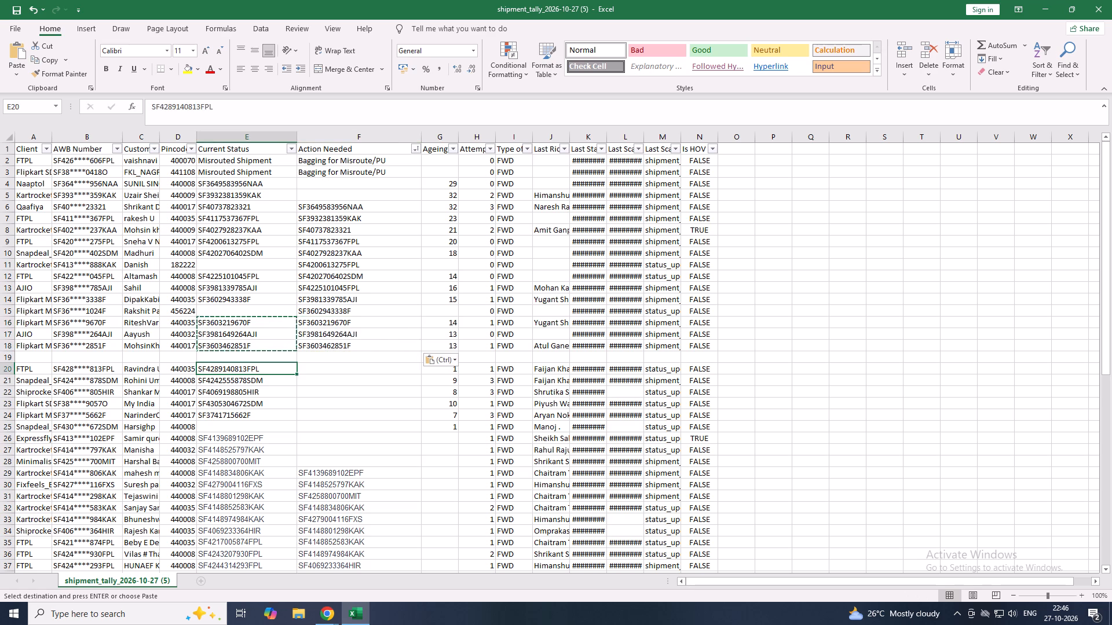
{"action": "key", "text": "shift+Down"}
{"action": "key", "text": "shift+Down"}
{"action": "key", "text": "shift+Down"}
{"action": "key", "text": "shift+Down"}
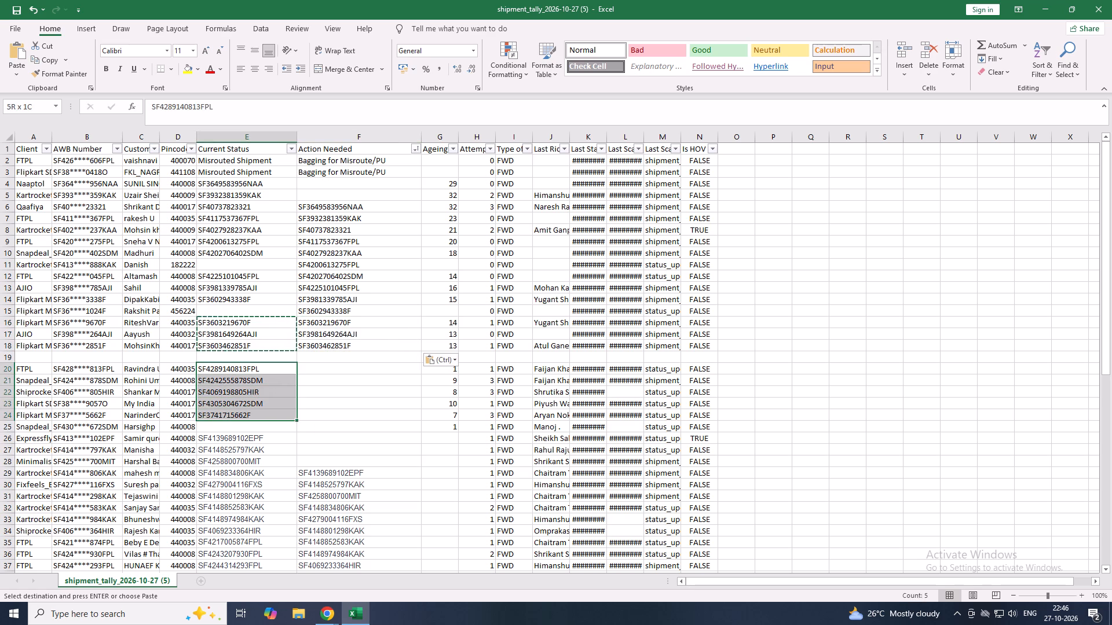
{"action": "key", "text": "ctrl+c"}
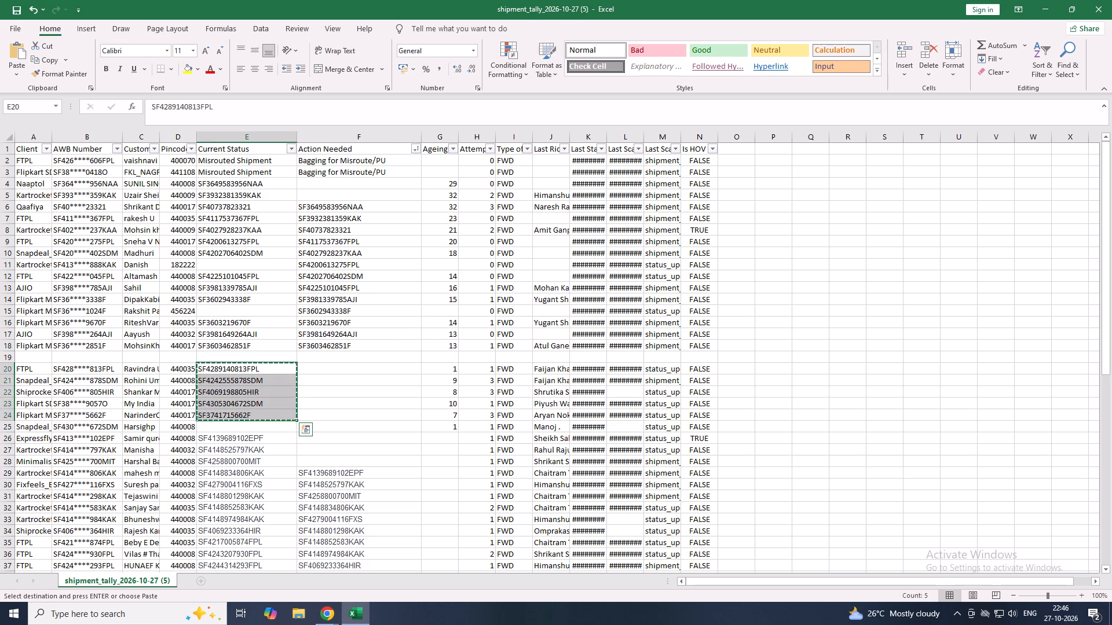
{"action": "left_click", "coordinate": [323, 361]}
{"action": "key", "text": "ctrl+v"}
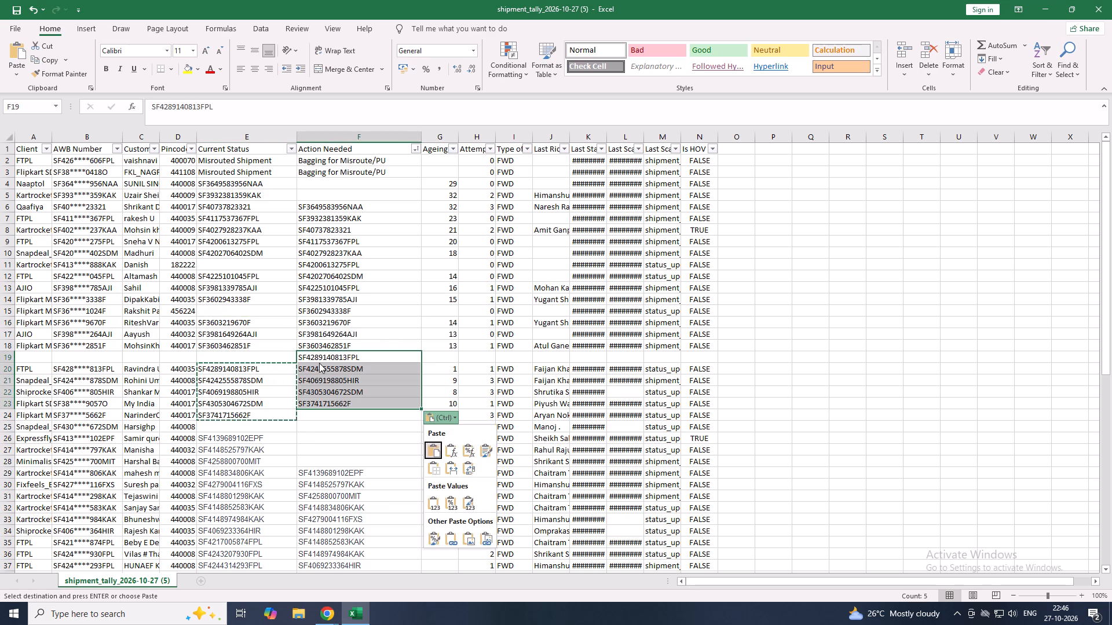
{"action": "key", "text": "Return"}
Copy the compiled AWB numbers in Action Needed rows 6 to 23 and switch to the Chrome browser.
{"action": "left_click", "coordinate": [333, 428]}
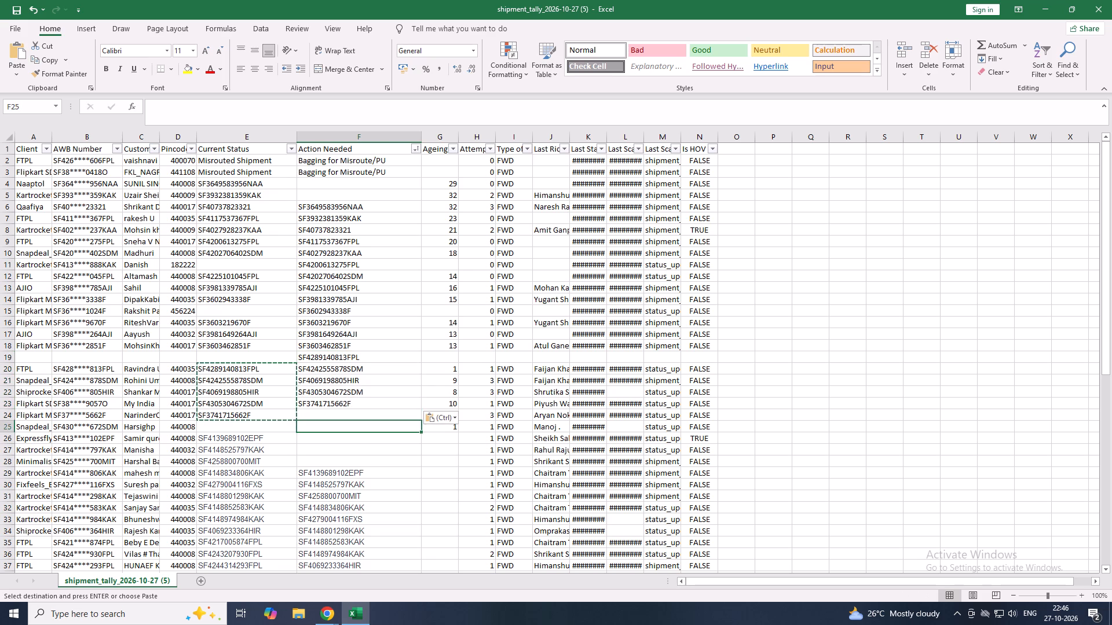
{"action": "scroll", "coordinate": [339, 433], "scroll_direction": "down", "scroll_amount": 2}
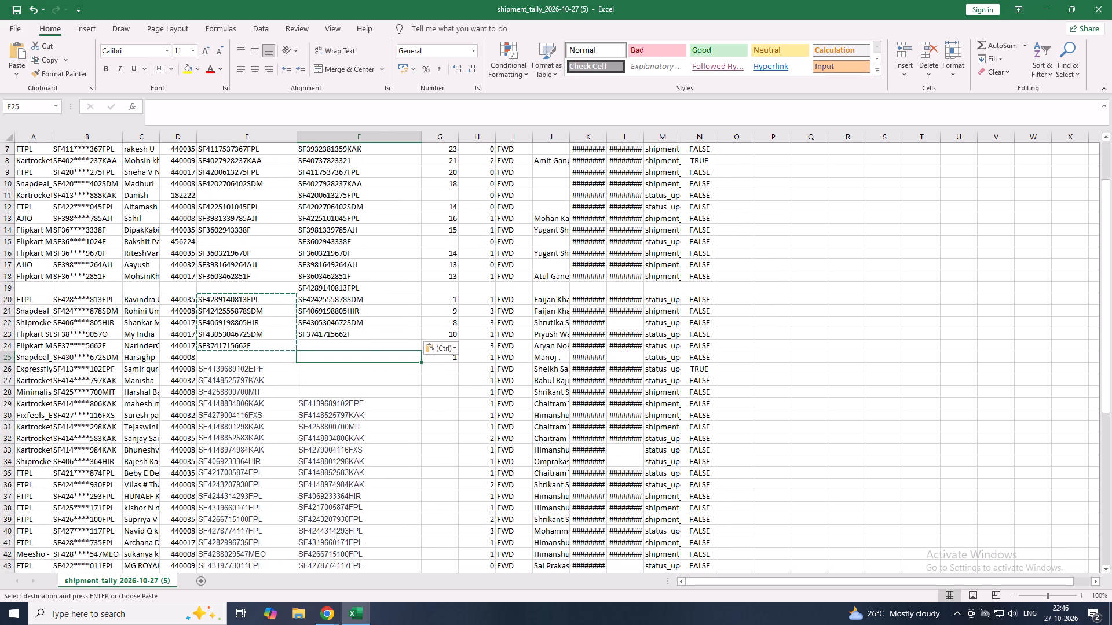
{"action": "scroll", "coordinate": [334, 409], "scroll_direction": "up", "scroll_amount": 1}
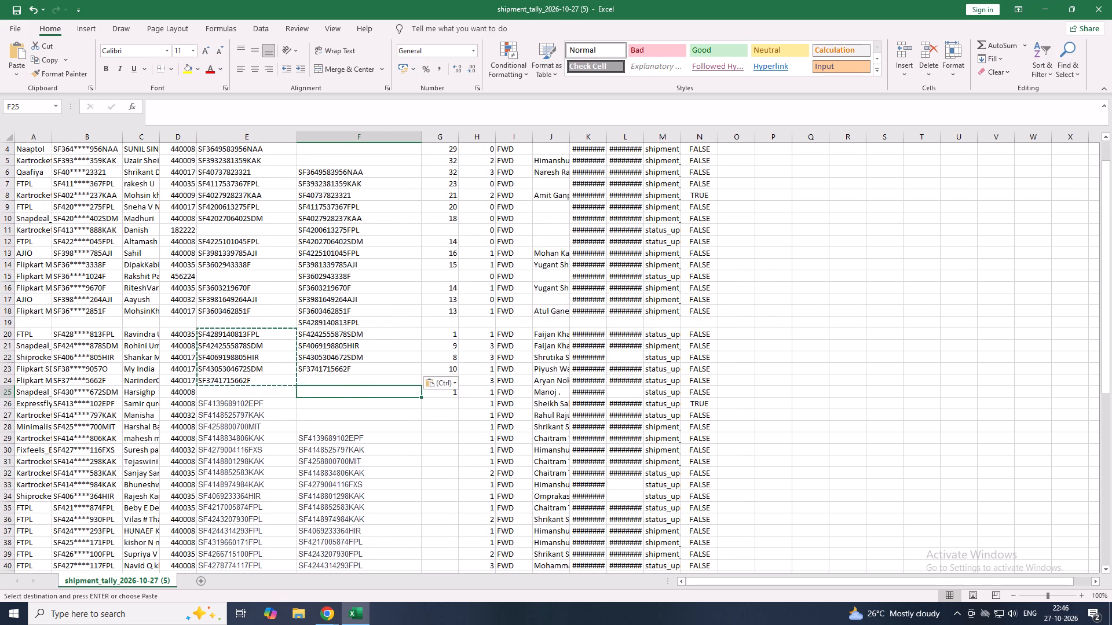
{"action": "scroll", "coordinate": [334, 409], "scroll_direction": "up", "scroll_amount": 3}
{"action": "left_click", "coordinate": [306, 209]}
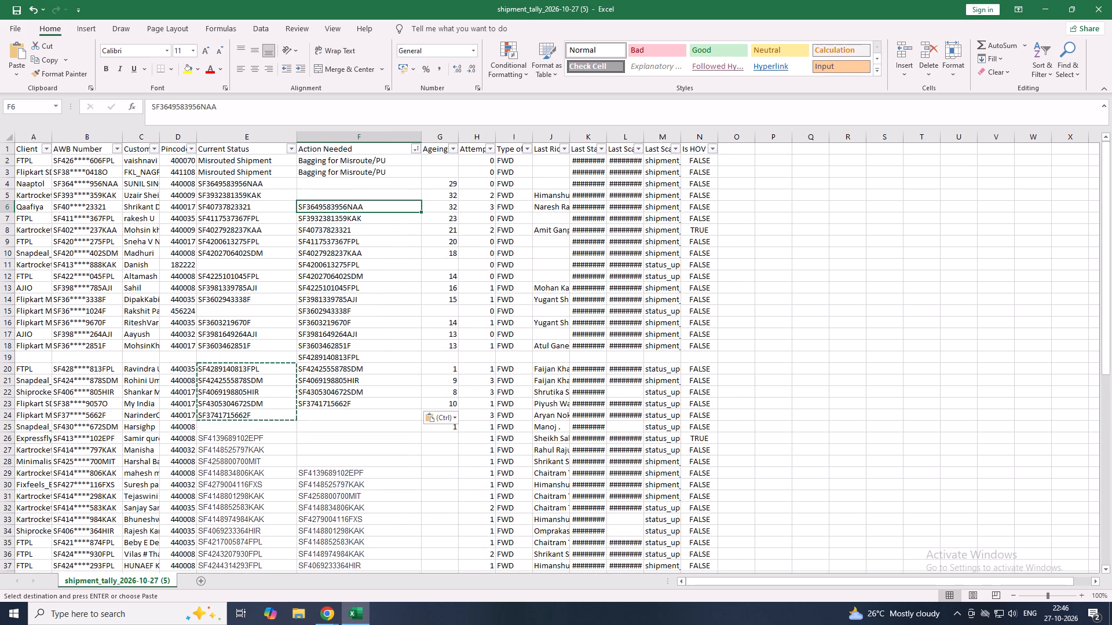
{"action": "key", "text": "shift+Down"}
{"action": "key", "text": "shift+Down"}
{"action": "key", "text": "shift+Down"}
{"action": "key", "text": "shift+Down"}
{"action": "key", "text": "shift+Down"}
{"action": "key", "text": "shift+Down"}
{"action": "key", "text": "shift+Down"}
{"action": "key", "text": "shift+Down"}
{"action": "key", "text": "shift+Down"}
{"action": "key", "text": "shift+Down"}
{"action": "key", "text": "shift+Down"}
{"action": "key", "text": "shift+Down"}
{"action": "key", "text": "shift+Down"}
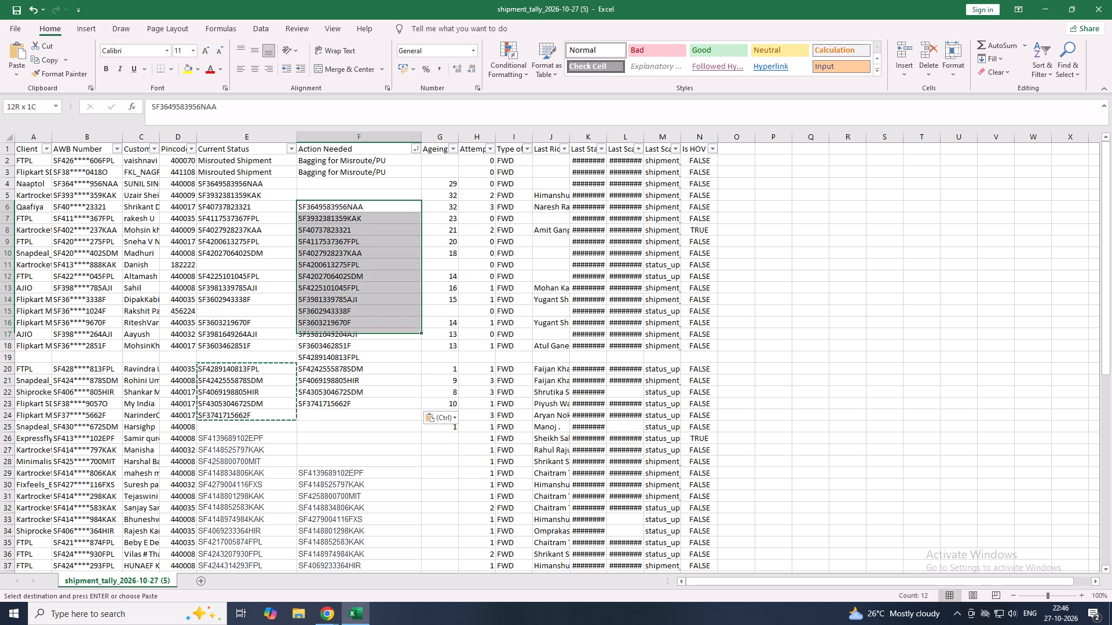
{"action": "key", "text": "shift+Down"}
{"action": "key", "text": "shift+Down"}
{"action": "key", "text": "shift+Down"}
{"action": "key", "text": "shift+Down"}
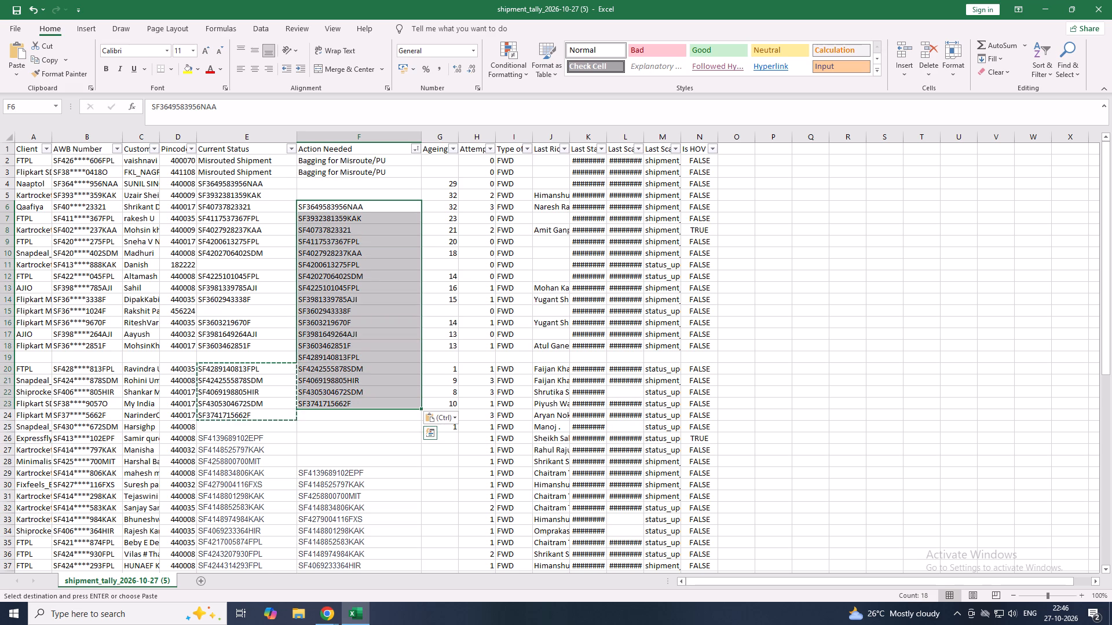
{"action": "key", "text": "ctrl+c"}
{"action": "key", "text": "alt+Tab"}
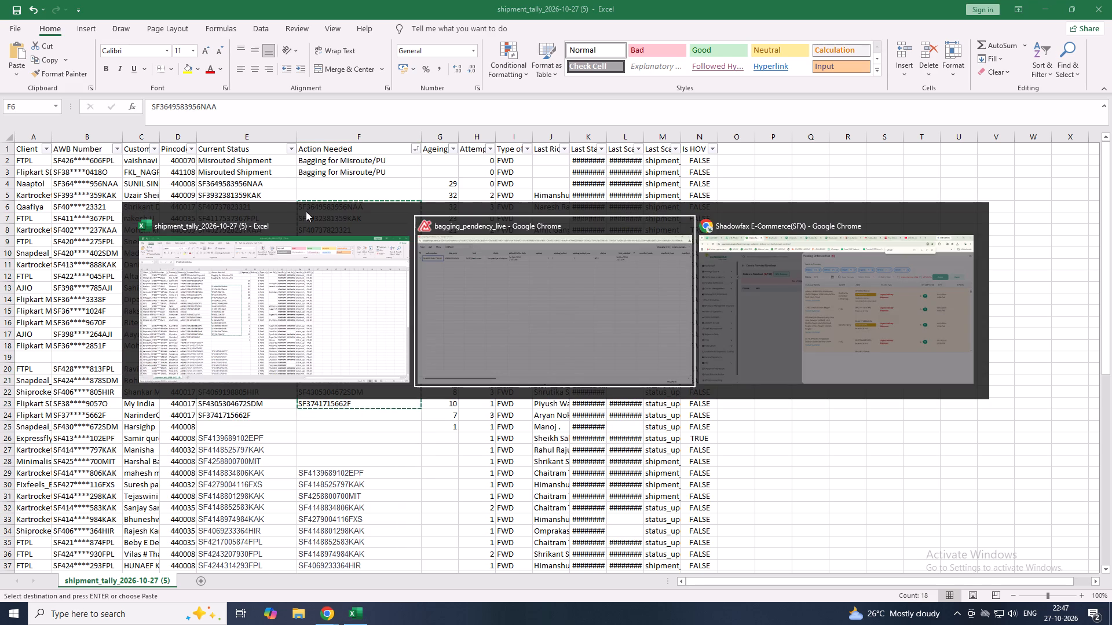
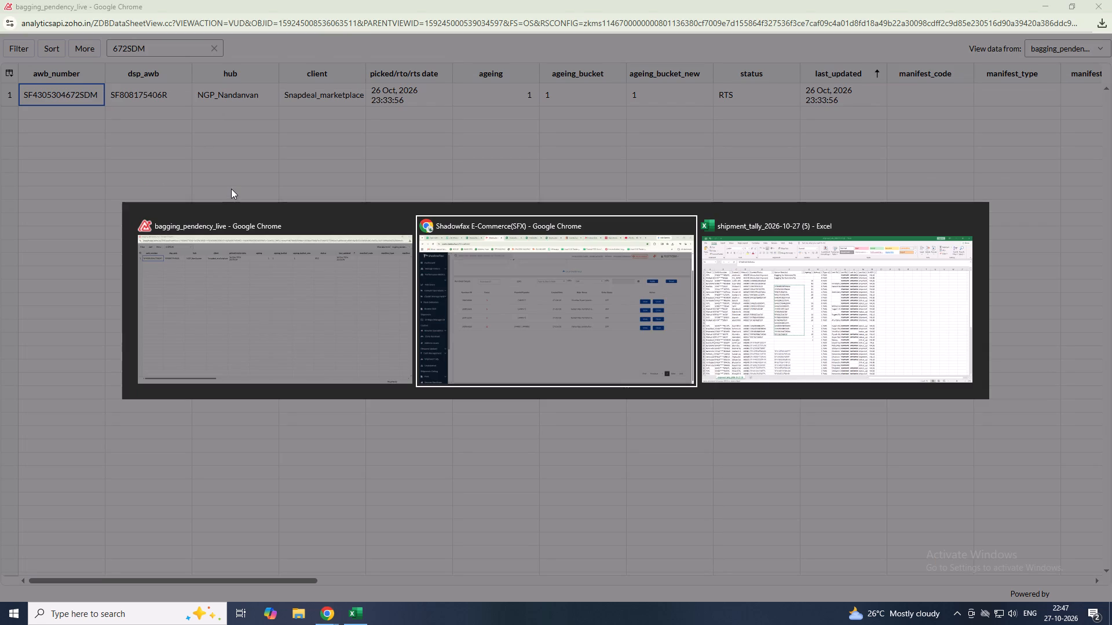
Switch to the Excel shipment tally and copy the AWB numbers in Action Needed rows 29 to 64.
{"action": "key", "text": "alt+Tab"}
{"action": "scroll", "coordinate": [332, 296], "scroll_direction": "up", "scroll_amount": 2}
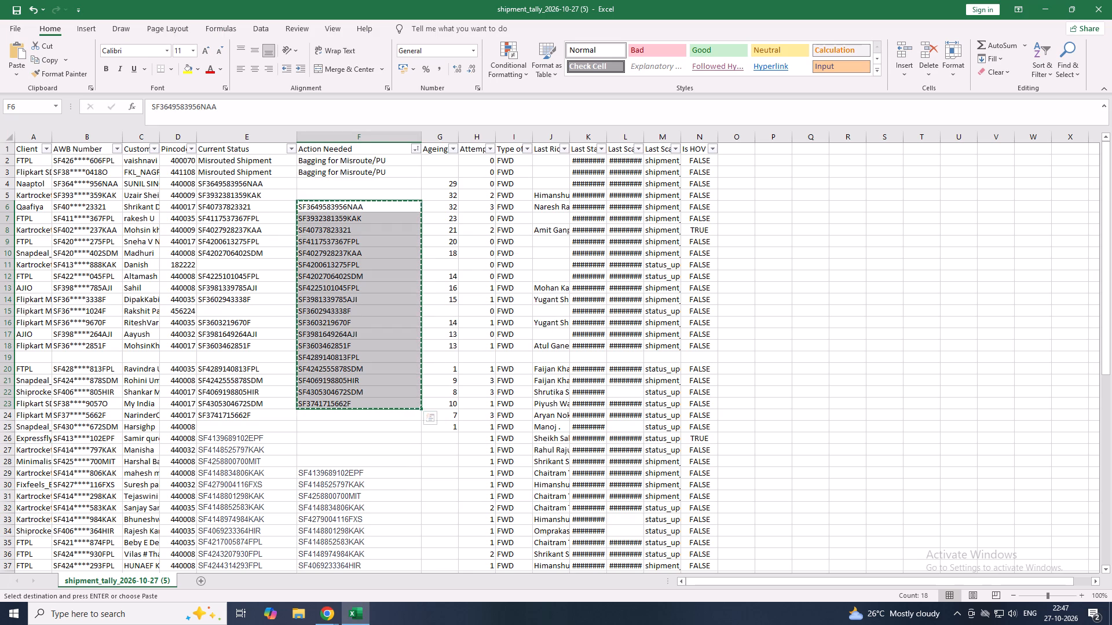
{"action": "scroll", "coordinate": [342, 302], "scroll_direction": "up", "scroll_amount": 2}
{"action": "scroll", "coordinate": [337, 304], "scroll_direction": "down", "scroll_amount": 4}
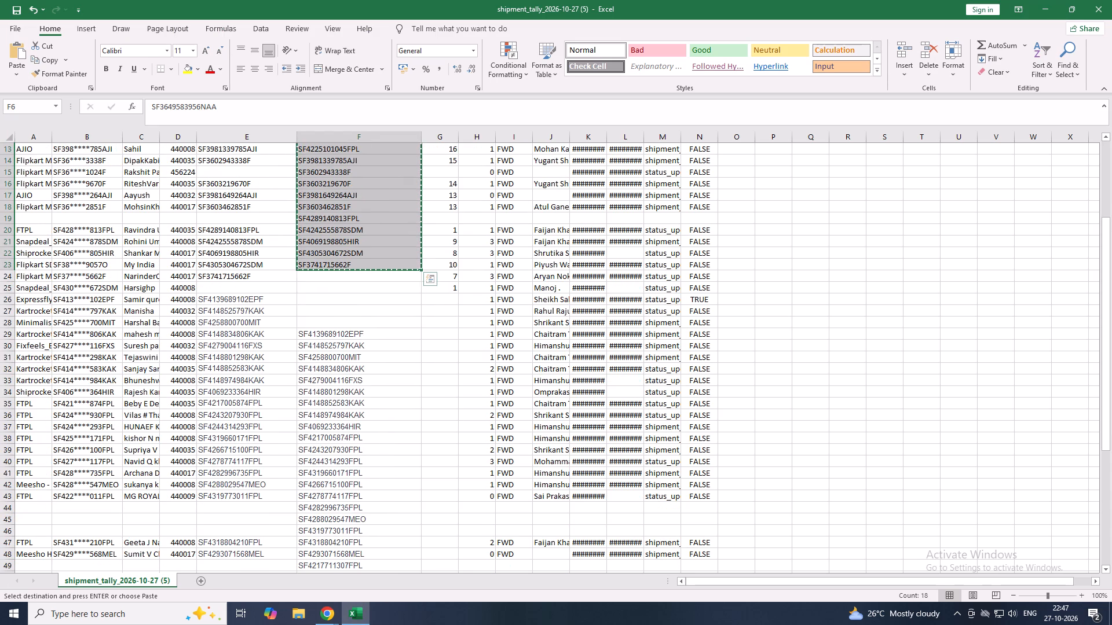
{"action": "scroll", "coordinate": [331, 326], "scroll_direction": "down", "scroll_amount": 1}
{"action": "left_click", "coordinate": [324, 303]}
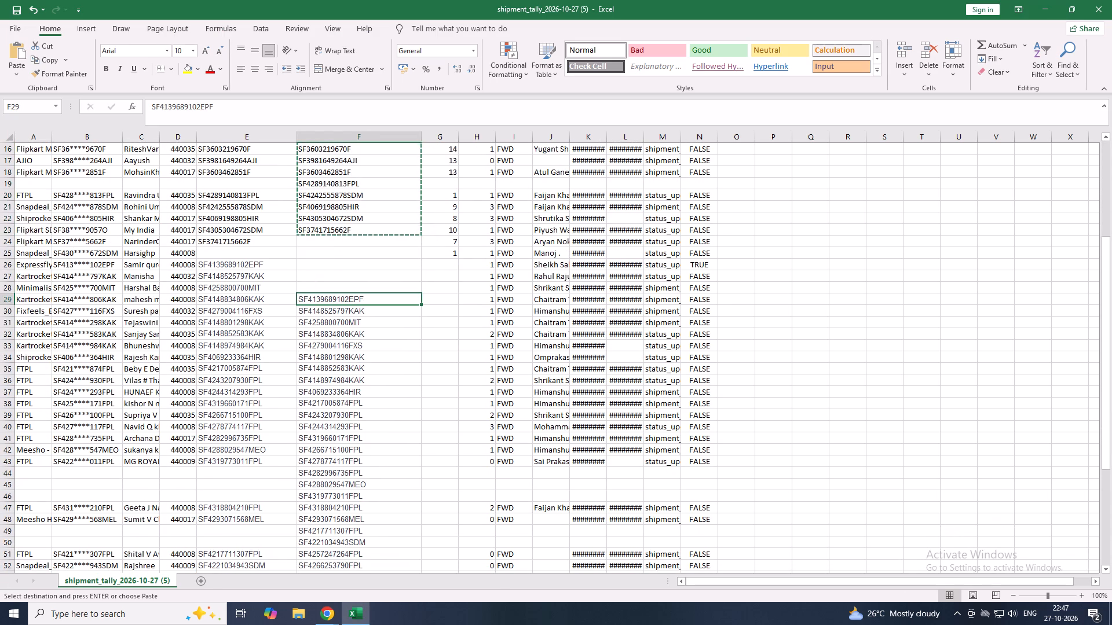
{"action": "key", "text": "shift+Down"}
{"action": "key", "text": "shift+Down"}
{"action": "key", "text": "shift+Down"}
{"action": "key", "text": "shift+Down"}
{"action": "key", "text": "shift+Down"}
{"action": "key", "text": "shift+Down"}
{"action": "key", "text": "shift+Down"}
{"action": "key", "text": "shift+Down"}
{"action": "key", "text": "shift+Down"}
{"action": "key", "text": "shift+Down"}
{"action": "key", "text": "shift+Down"}
{"action": "key", "text": "shift+Down"}
{"action": "key", "text": "shift+Down"}
{"action": "key", "text": "shift+Down"}
{"action": "key", "text": "shift+Down"}
{"action": "key", "text": "shift+Down"}
{"action": "key", "text": "shift+Down"}
{"action": "key", "text": "shift+Down"}
{"action": "key", "text": "shift+Down"}
{"action": "key", "text": "shift+Down"}
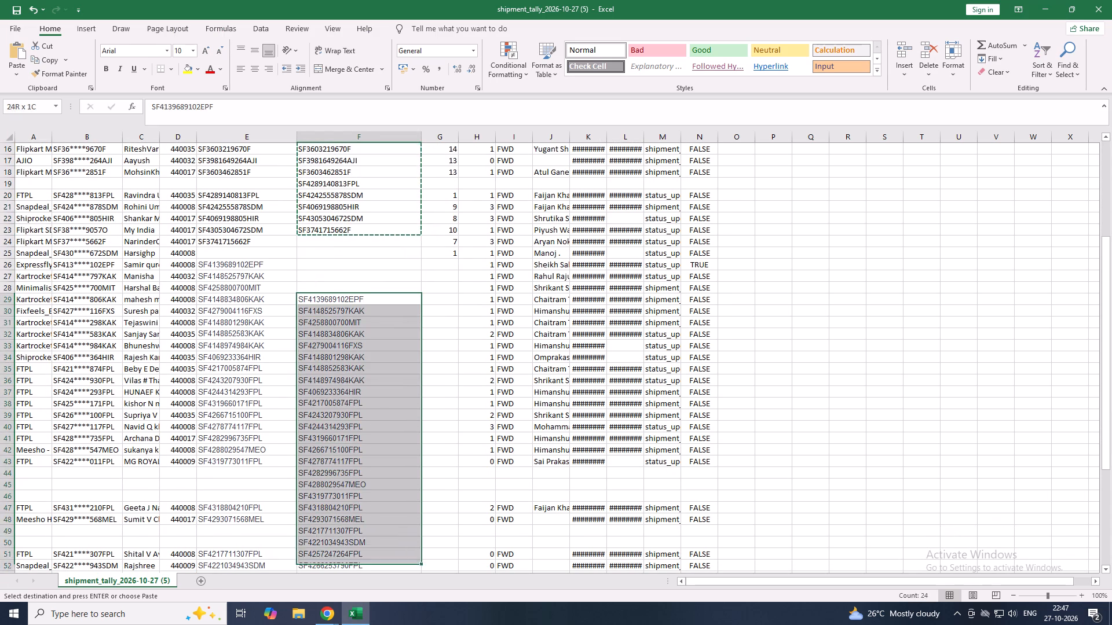
{"action": "key", "text": "shift+Up"}
{"action": "key", "text": "shift+Up"}
{"action": "key", "text": "shift+Up"}
{"action": "key", "text": "shift+Up"}
{"action": "key", "text": "shift+Up"}
{"action": "key", "text": "shift+Up"}
{"action": "key", "text": "shift+Up"}
{"action": "key", "text": "shift+Up"}
{"action": "key", "text": "shift+Up"}
{"action": "key", "text": "shift+Up"}
{"action": "key", "text": "shift+Up"}
{"action": "key", "text": "shift+Up"}
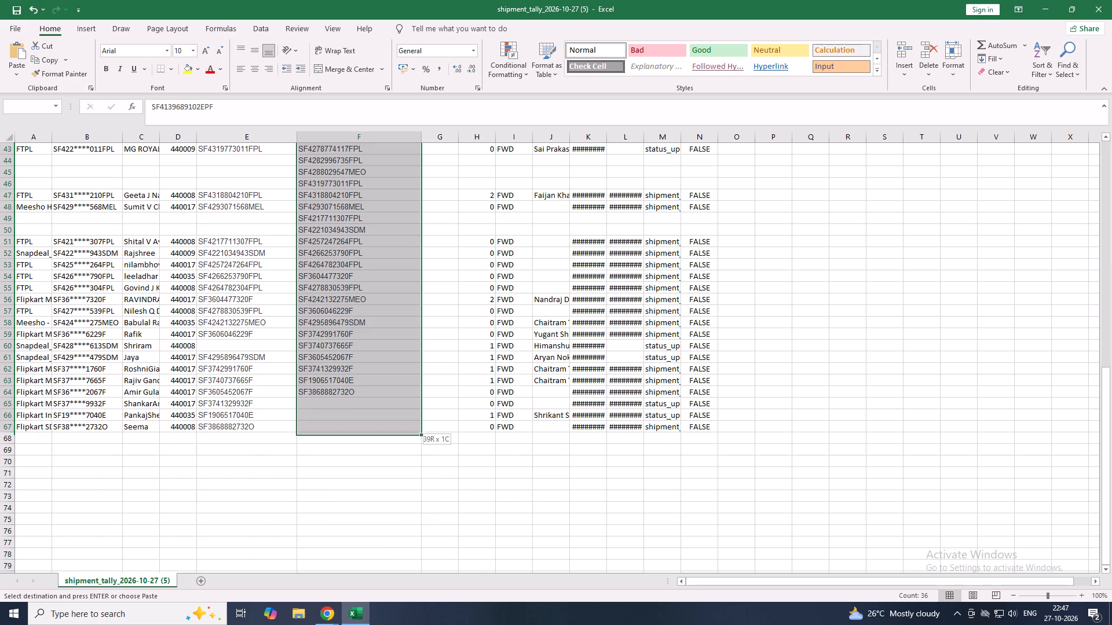
{"action": "key", "text": "shift+Up"}
{"action": "key", "text": "shift+Up"}
{"action": "key", "text": "shift+Up"}
{"action": "key", "text": "ctrl+c"}
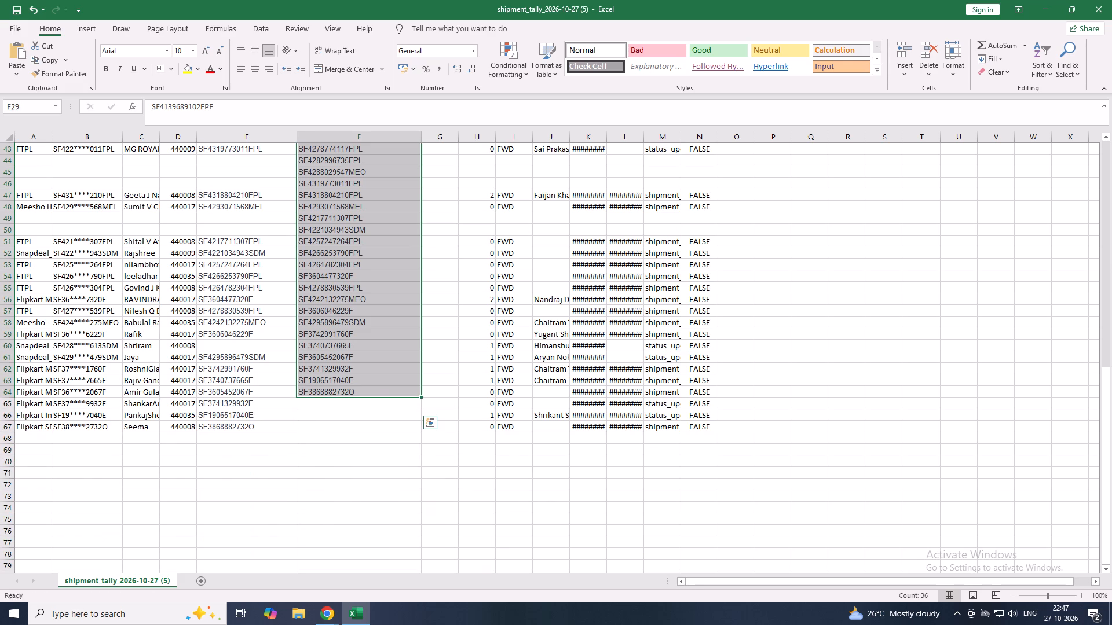
Switch to Chrome and open the Barcode Sheet form on the MobileDemand barcode generator page.
{"action": "key", "text": "alt+Tab"}
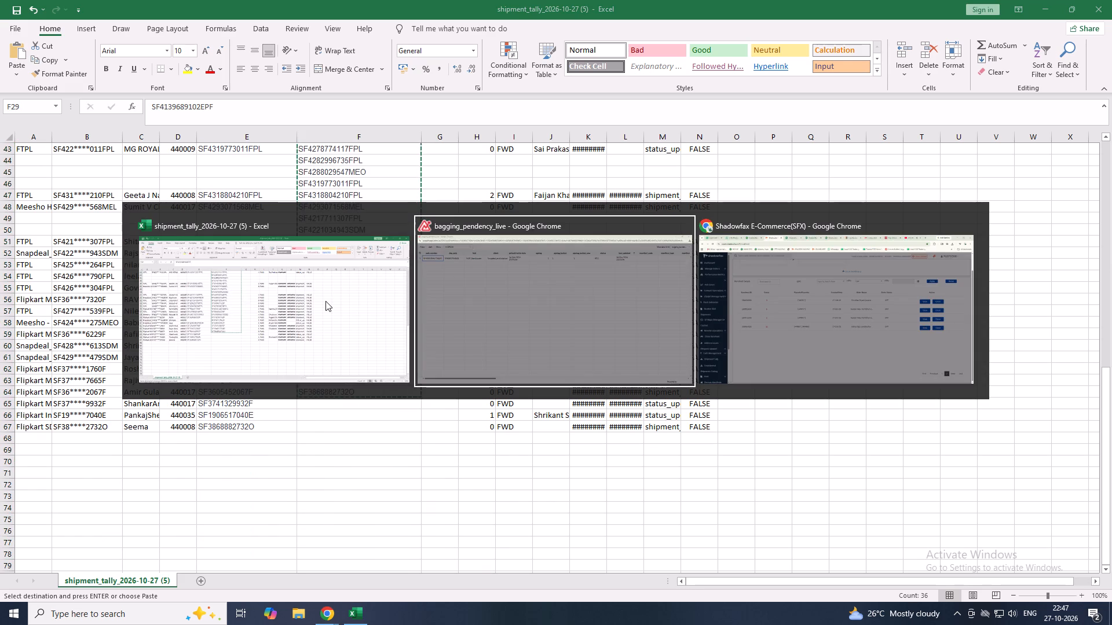
{"action": "key", "text": "alt+Tab"}
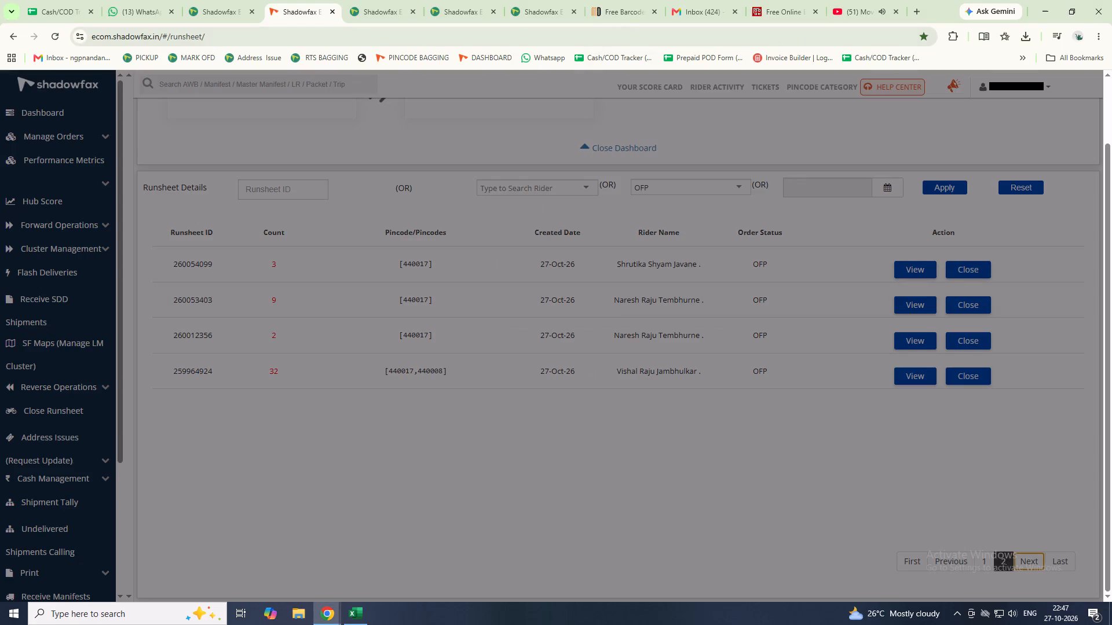
{"action": "left_click", "coordinate": [621, 6]}
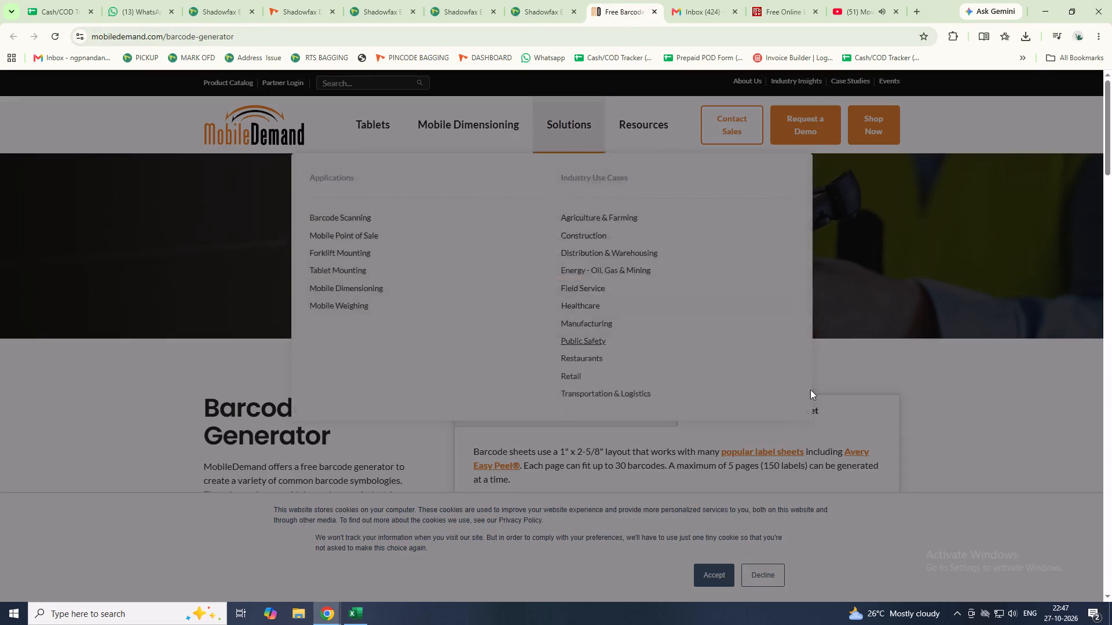
{"action": "left_click", "coordinate": [833, 405]}
{"action": "left_click", "coordinate": [798, 410]}
Clear all existing entries from the Barcode Values field of the barcode sheet form.
{"action": "scroll", "coordinate": [746, 389], "scroll_direction": "down", "scroll_amount": 2}
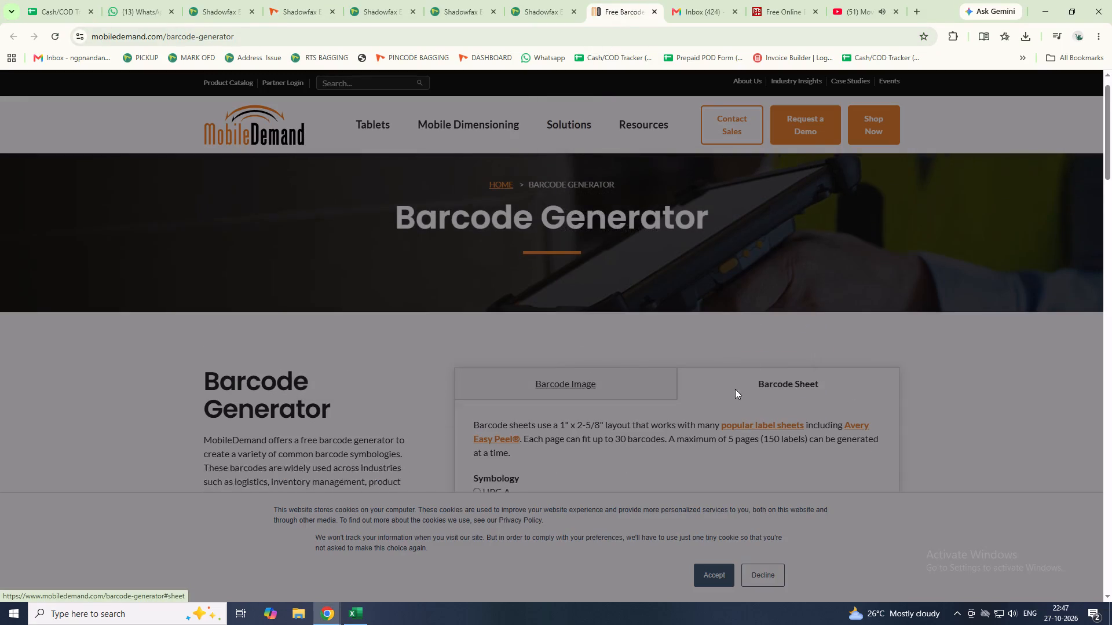
{"action": "scroll", "coordinate": [735, 389], "scroll_direction": "down", "scroll_amount": 3}
{"action": "left_click", "coordinate": [519, 424]}
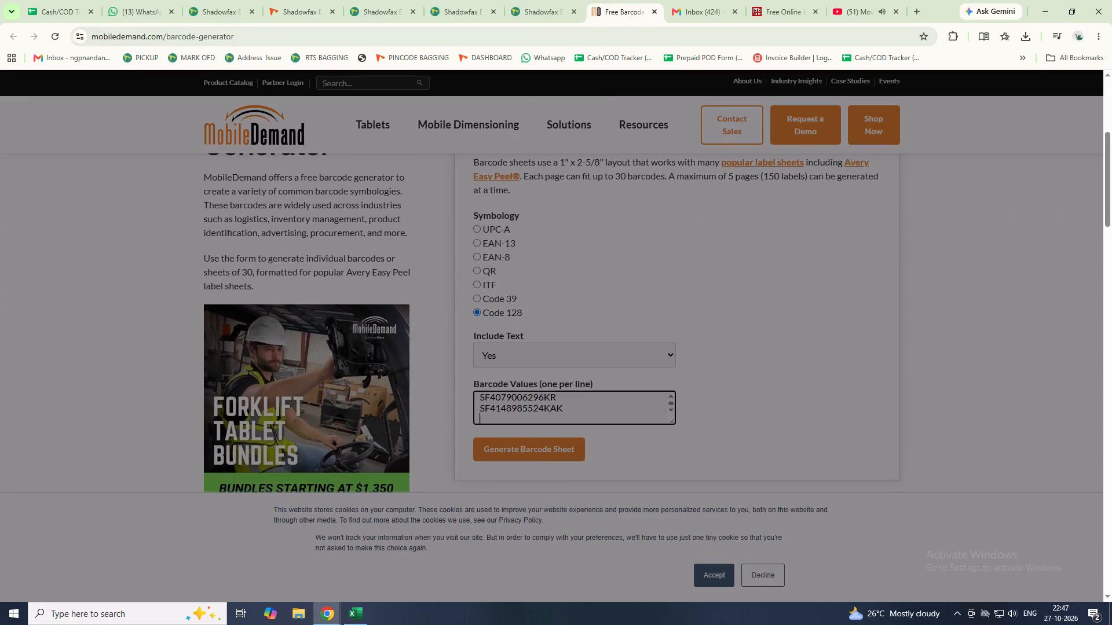
{"action": "key", "text": "ctrl+a"}
{"action": "key", "text": "Delete"}
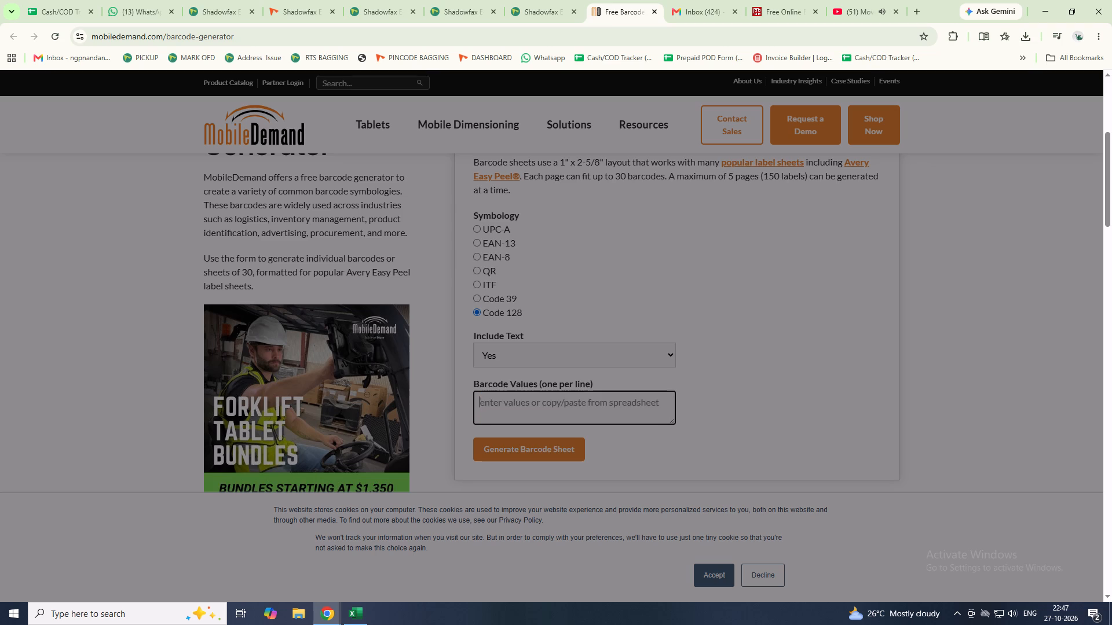
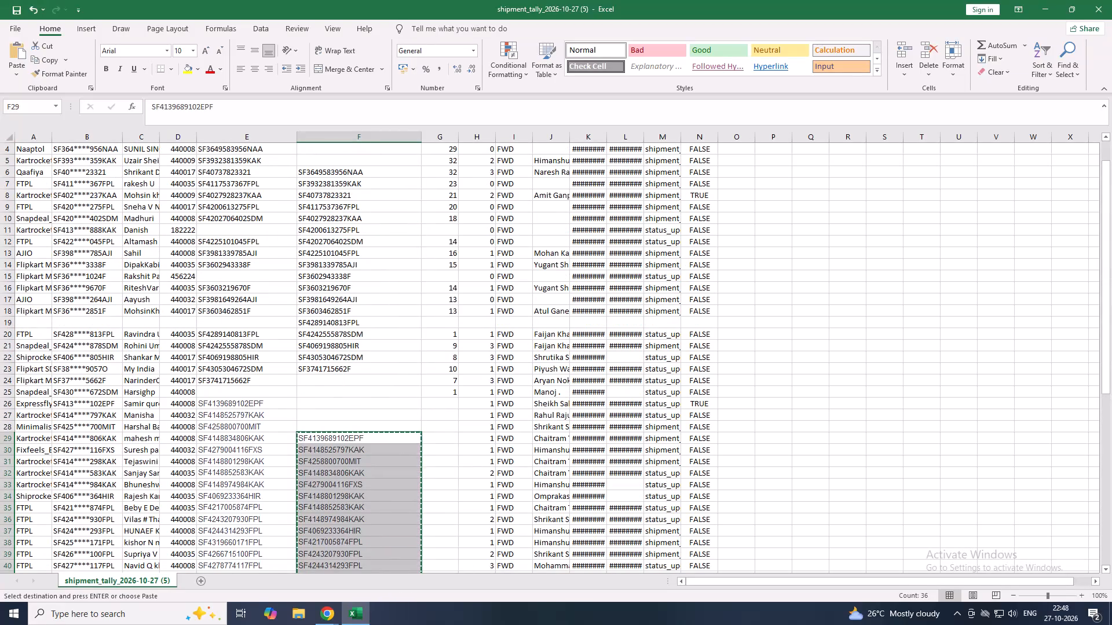
Copy the compiled AWB numbers in the Action Needed column from row 6 to row 23.
{"action": "scroll", "coordinate": [363, 220], "scroll_direction": "up", "scroll_amount": 6}
{"action": "left_click", "coordinate": [363, 208]}
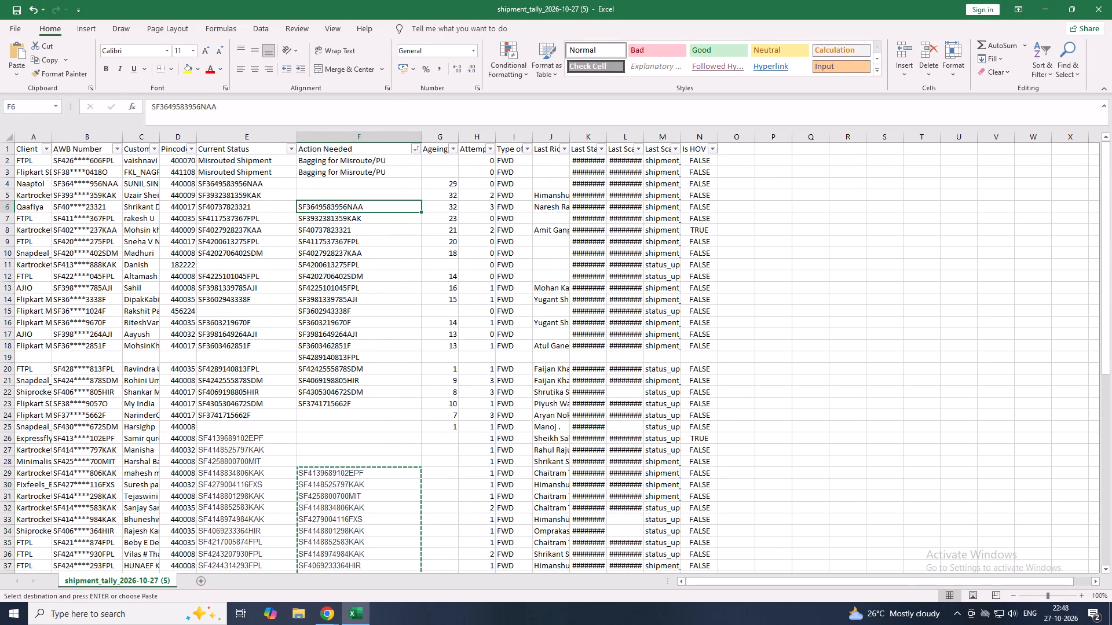
{"action": "key", "text": "shift+Down"}
{"action": "key", "text": "shift+Down"}
{"action": "key", "text": "shift+Down"}
{"action": "key", "text": "shift+Down"}
{"action": "key", "text": "shift+Down"}
{"action": "key", "text": "shift+Down"}
{"action": "key", "text": "shift+Down"}
{"action": "key", "text": "shift+Down"}
{"action": "key", "text": "shift+Down"}
{"action": "key", "text": "shift+Down"}
{"action": "key", "text": "shift+Down"}
{"action": "key", "text": "shift+Down"}
{"action": "key", "text": "shift+Down"}
{"action": "key", "text": "shift+Down"}
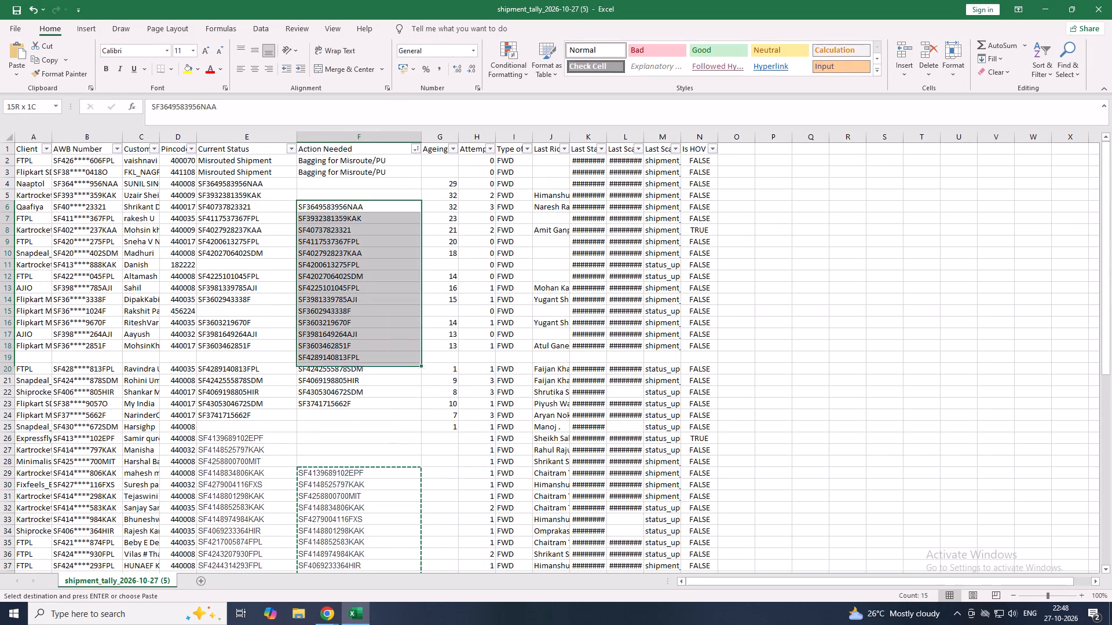
{"action": "key", "text": "shift+Down"}
{"action": "key", "text": "shift+Down"}
{"action": "key", "text": "shift+Down"}
{"action": "key", "text": "ctrl+c"}
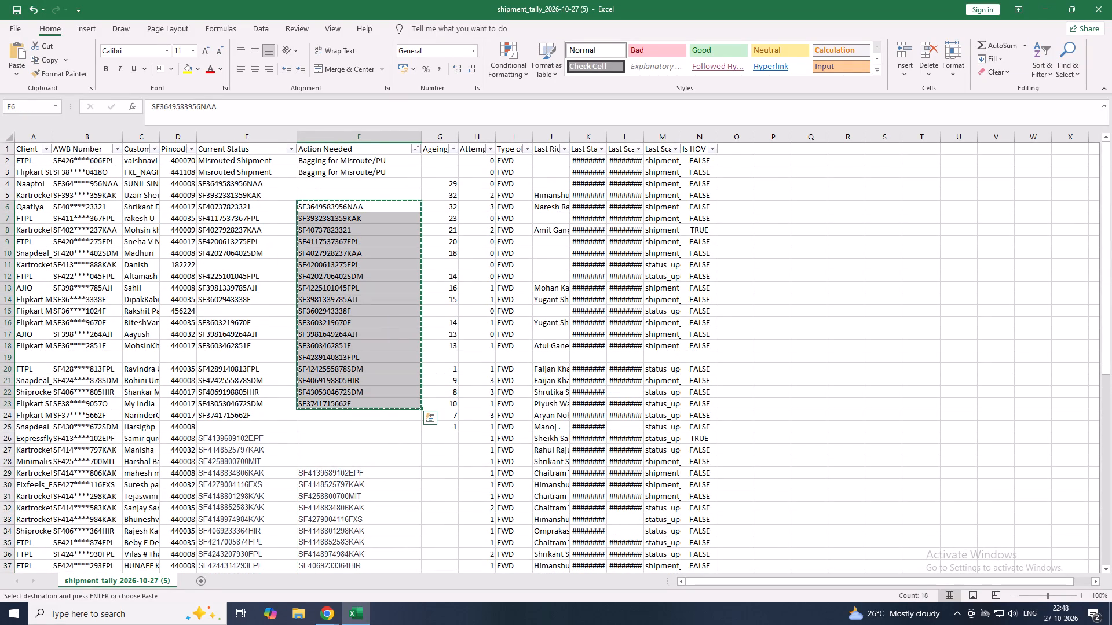
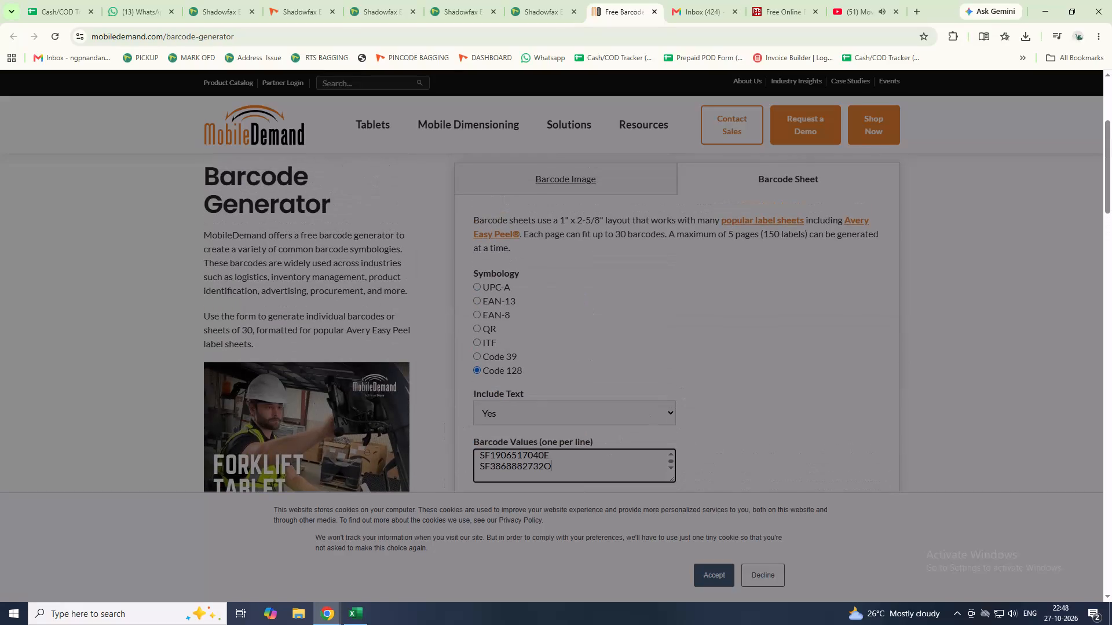
Replace all existing entries in the barcode sheet's Barcode Values box with the copied AWB numbers.
{"action": "key", "text": "ctrl+a"}
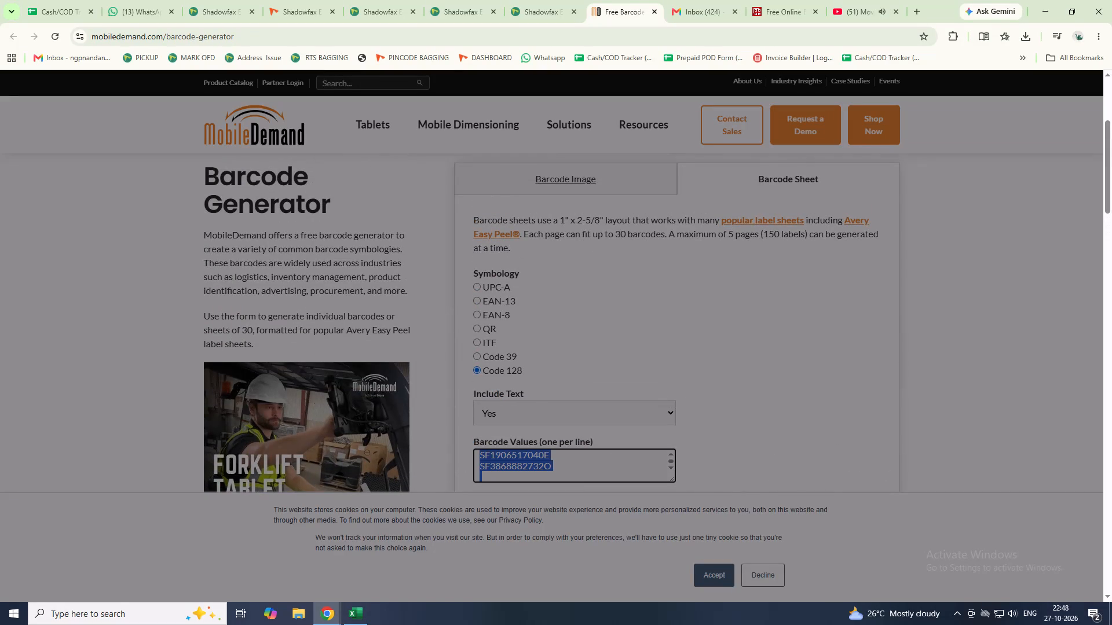
{"action": "key", "text": "Delete"}
{"action": "key", "text": "ctrl+v"}
{"action": "scroll", "coordinate": [577, 473], "scroll_direction": "down", "scroll_amount": 3}
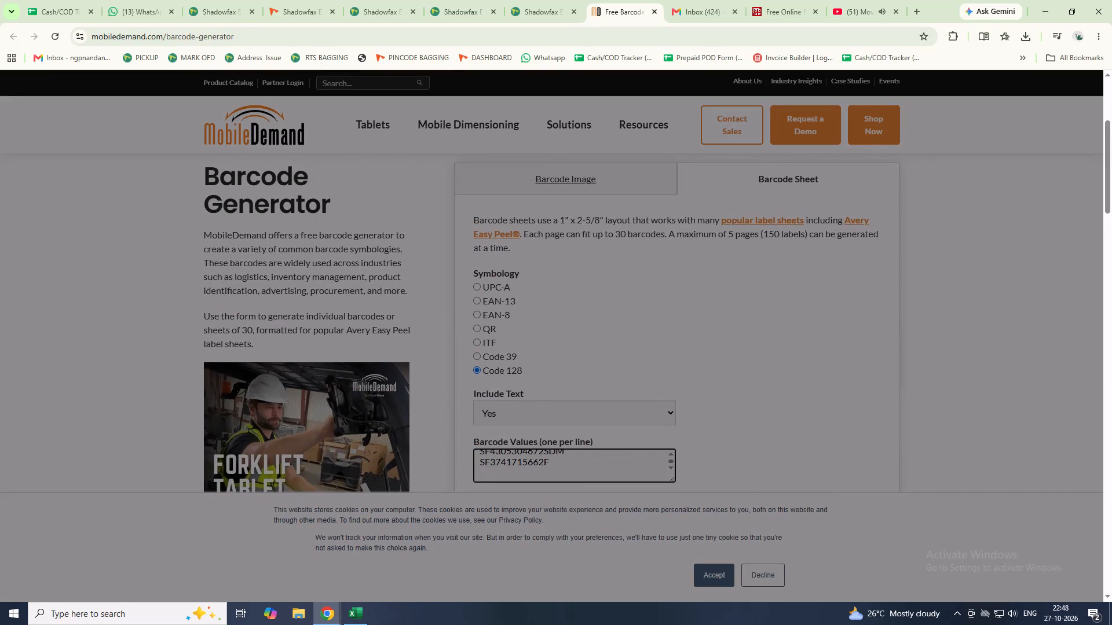
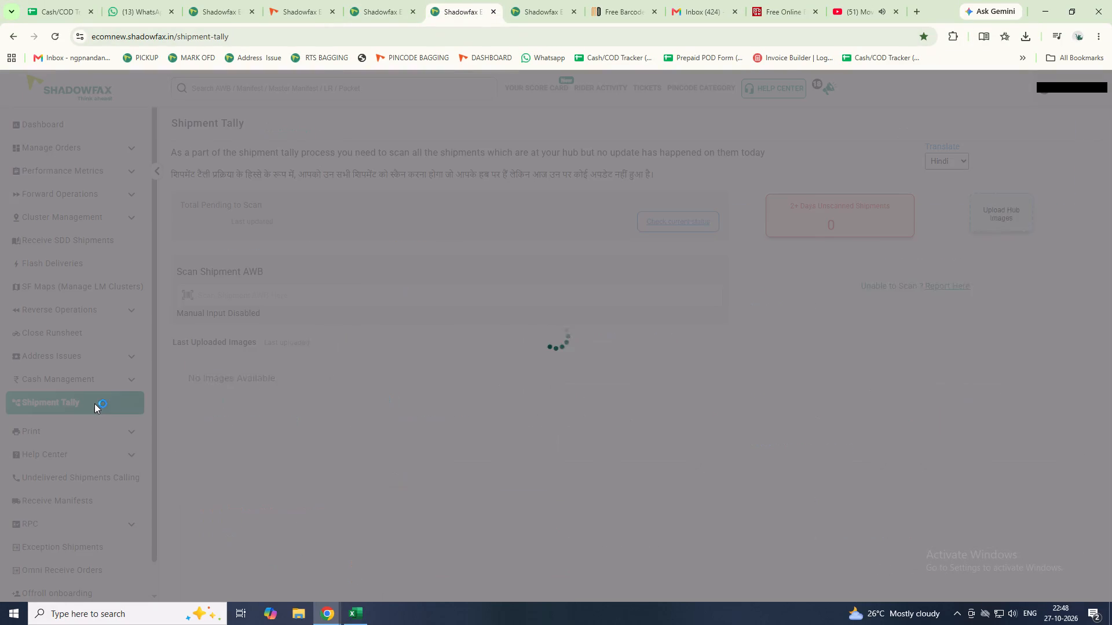
Activate the Scan Shipment AWB field on the Shipment Tally page for entry.
{"action": "double_click", "coordinate": [265, 303]}
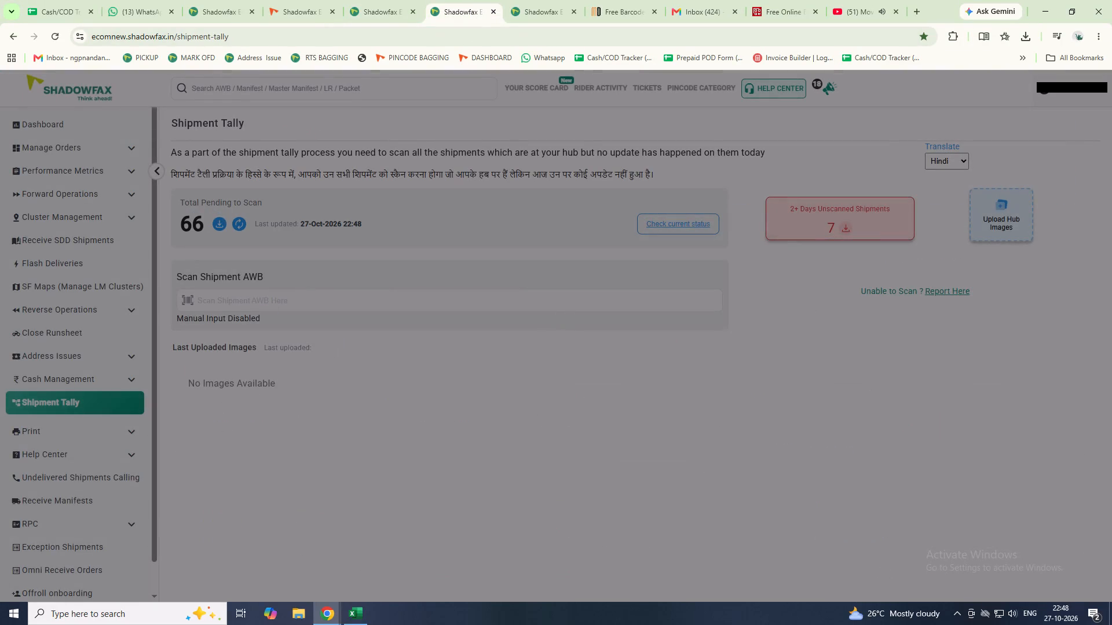
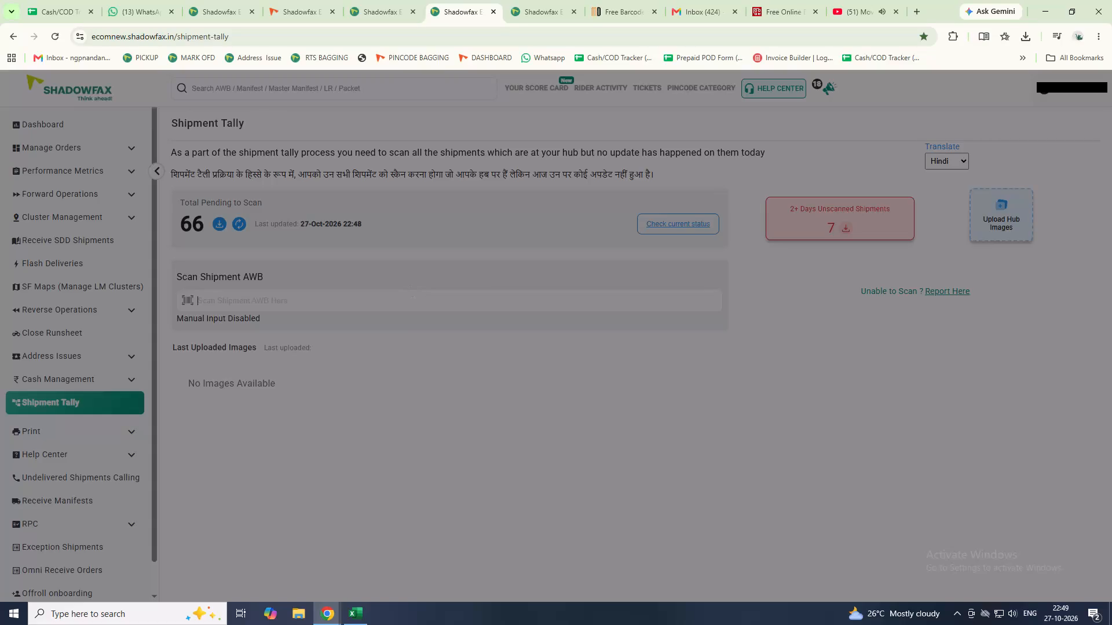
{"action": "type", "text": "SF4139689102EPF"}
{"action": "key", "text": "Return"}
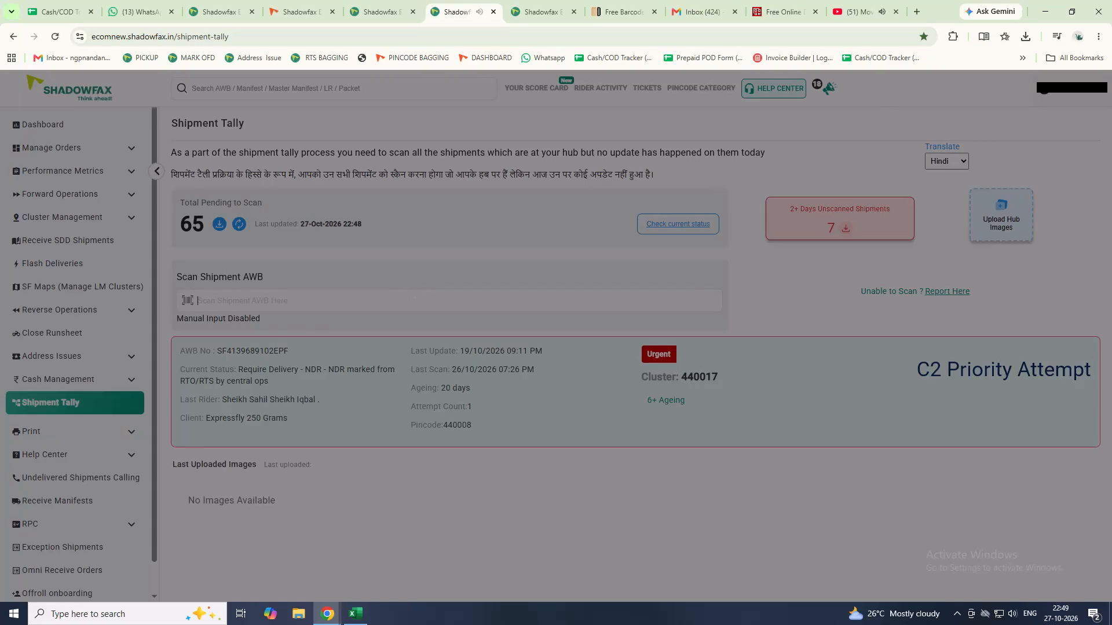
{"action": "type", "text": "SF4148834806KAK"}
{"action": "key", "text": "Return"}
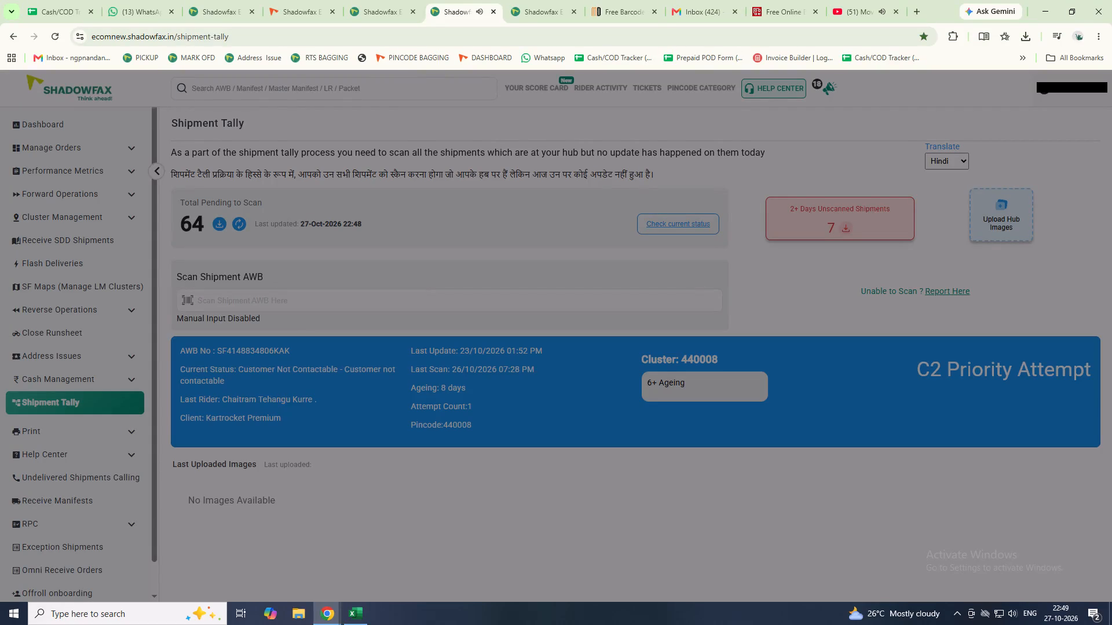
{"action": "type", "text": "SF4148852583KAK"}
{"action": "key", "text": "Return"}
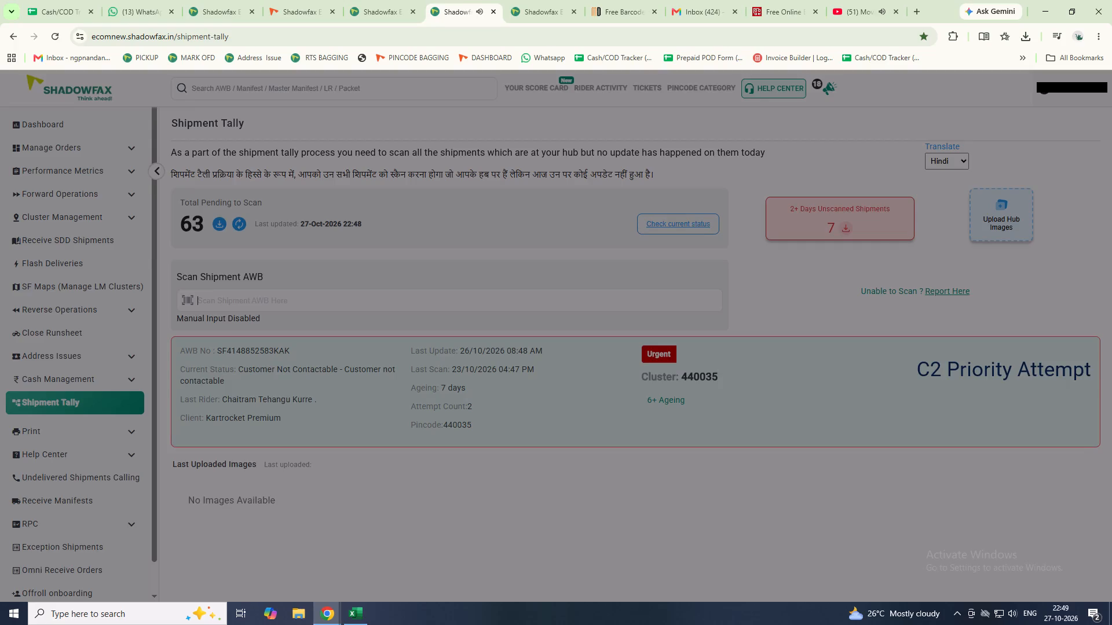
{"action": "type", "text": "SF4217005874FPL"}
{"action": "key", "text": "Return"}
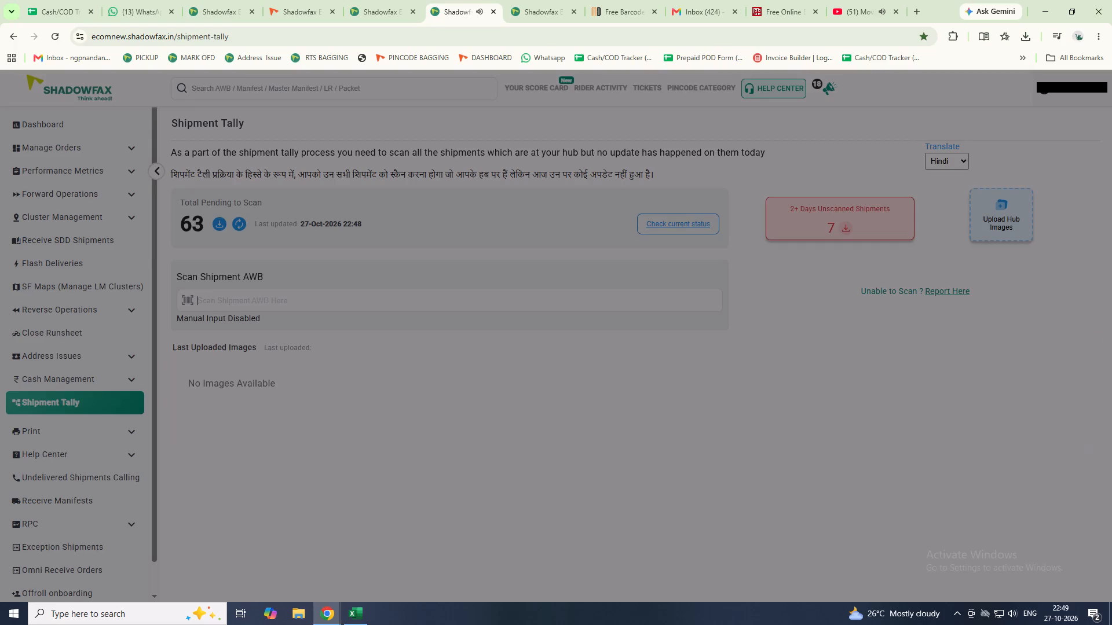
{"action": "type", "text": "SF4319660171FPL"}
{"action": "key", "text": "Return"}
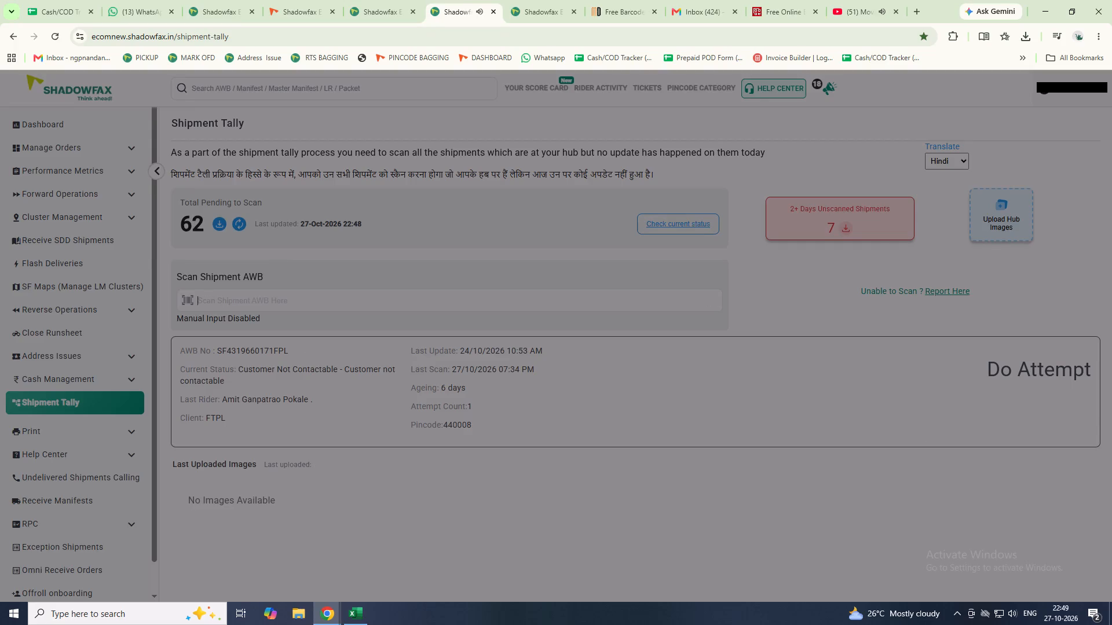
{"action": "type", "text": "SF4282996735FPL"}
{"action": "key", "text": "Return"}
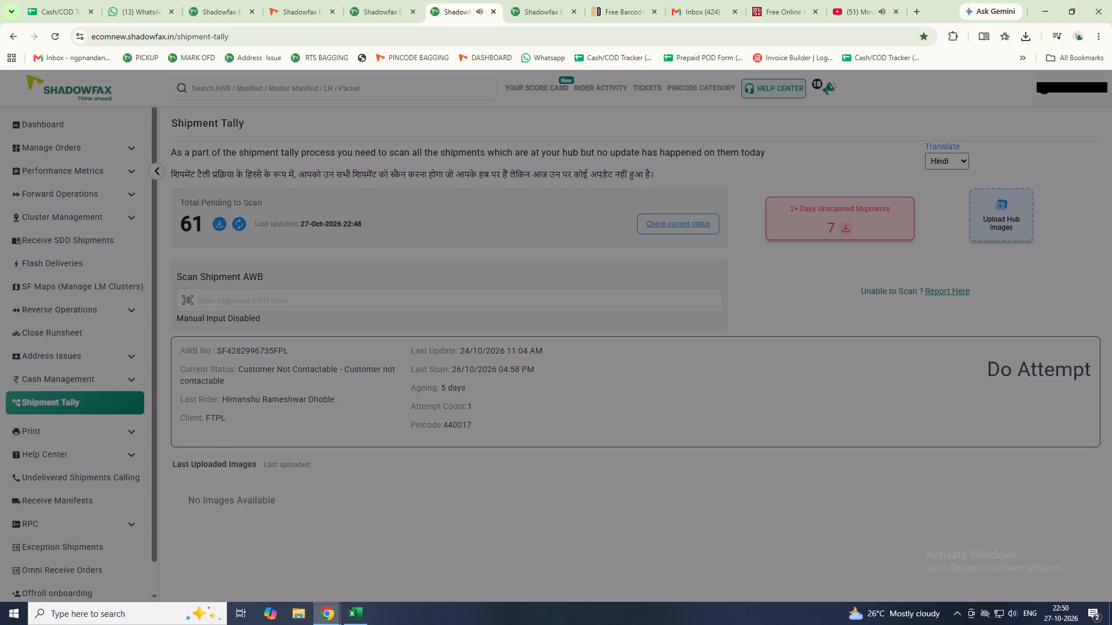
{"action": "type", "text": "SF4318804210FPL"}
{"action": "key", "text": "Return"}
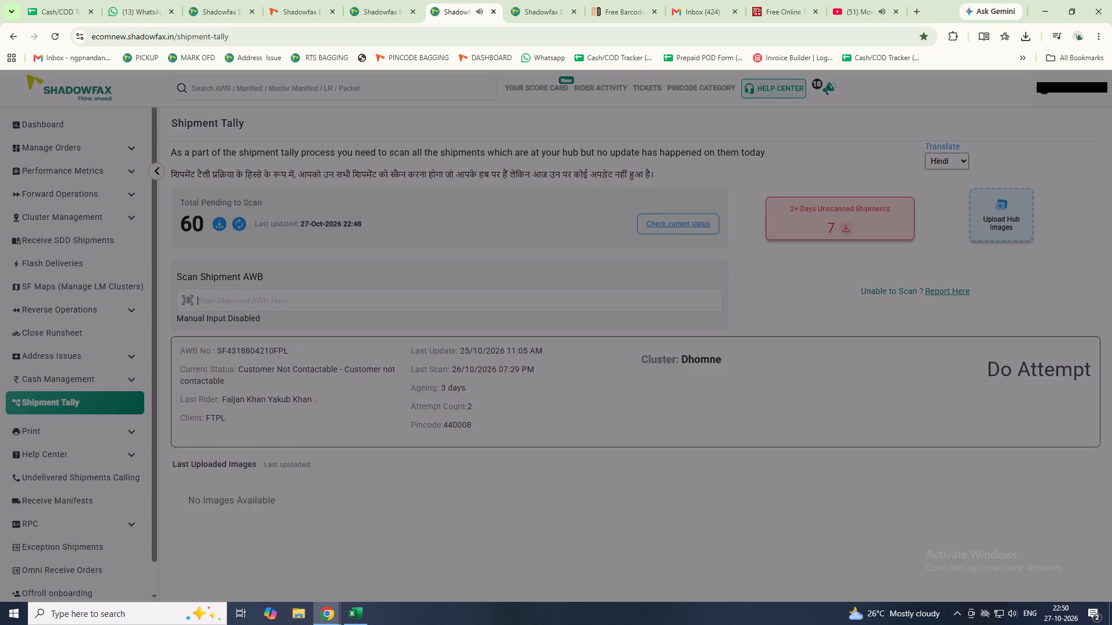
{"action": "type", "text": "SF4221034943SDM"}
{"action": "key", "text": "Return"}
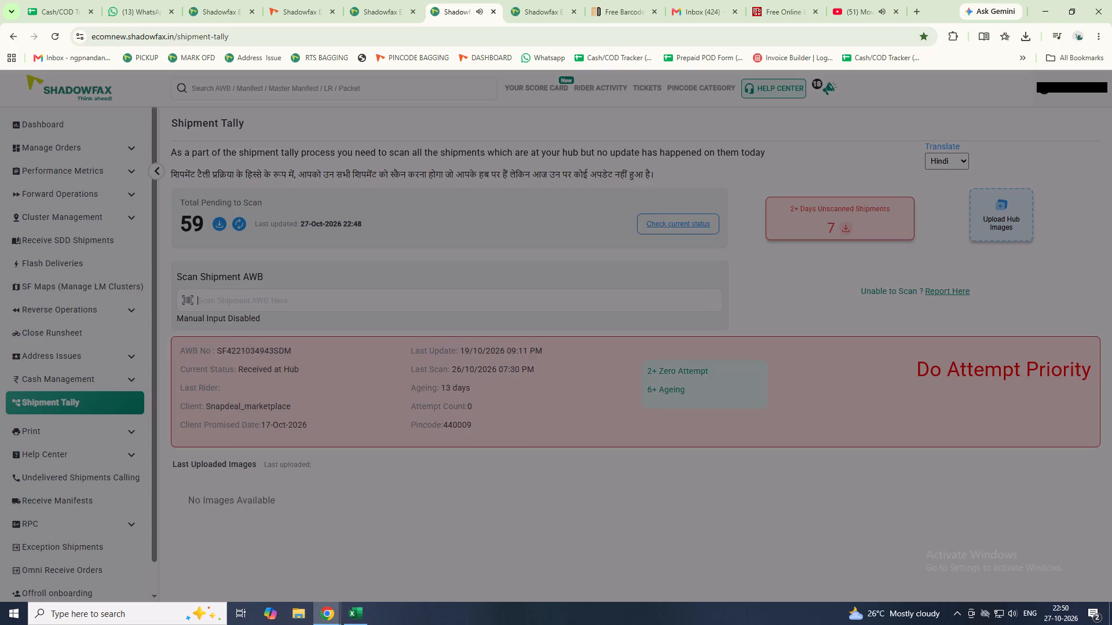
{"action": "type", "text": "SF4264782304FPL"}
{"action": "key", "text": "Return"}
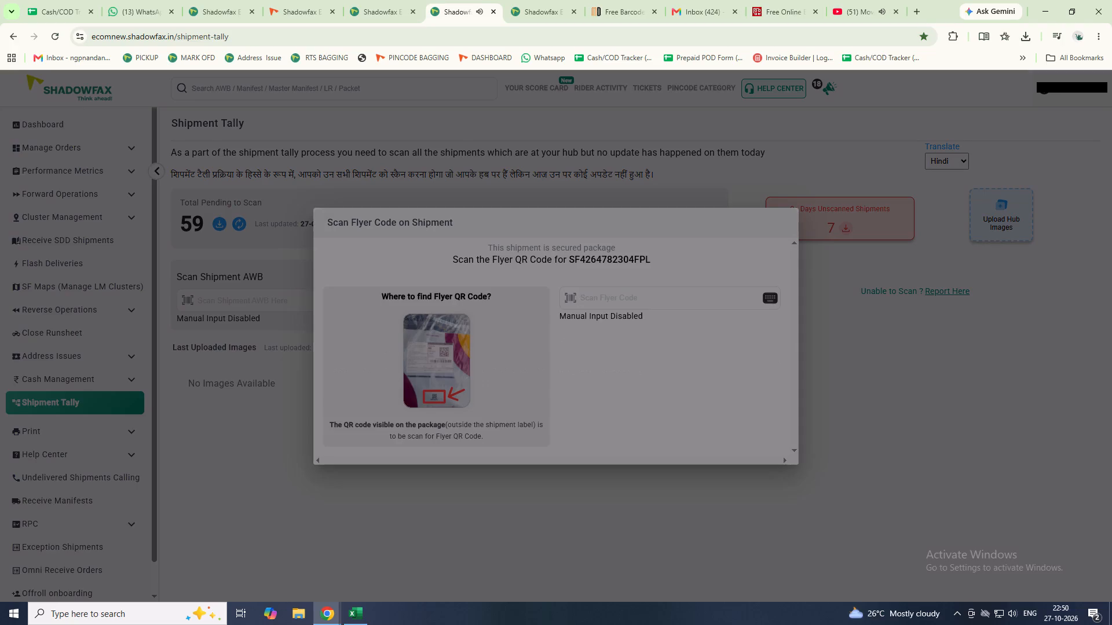
{"action": "left_click", "coordinate": [51, 40]}
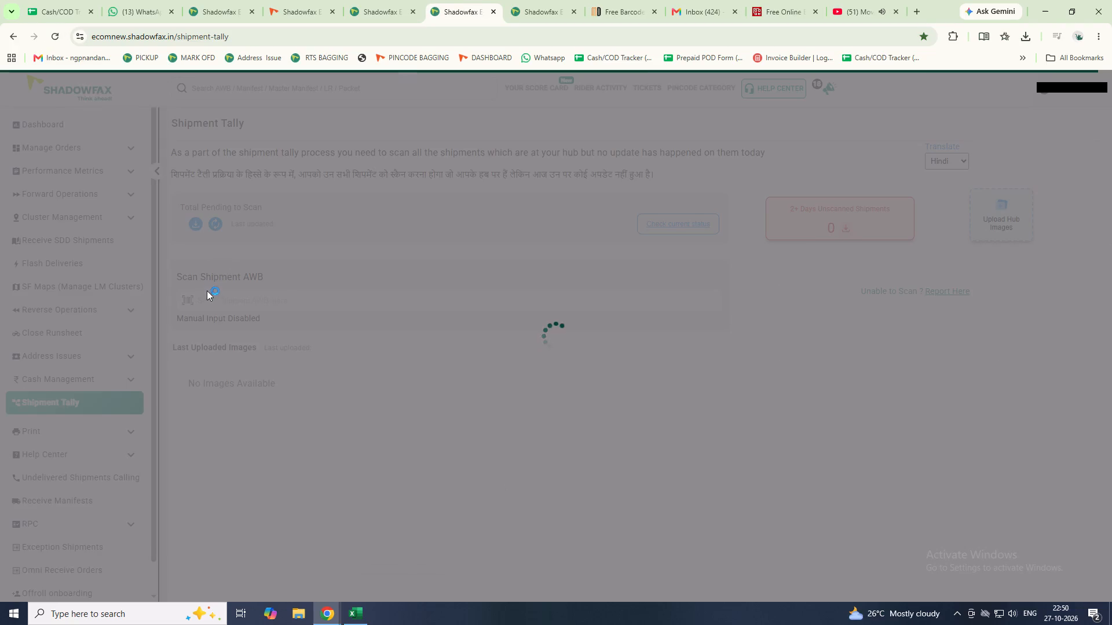
{"action": "left_click", "coordinate": [226, 304]}
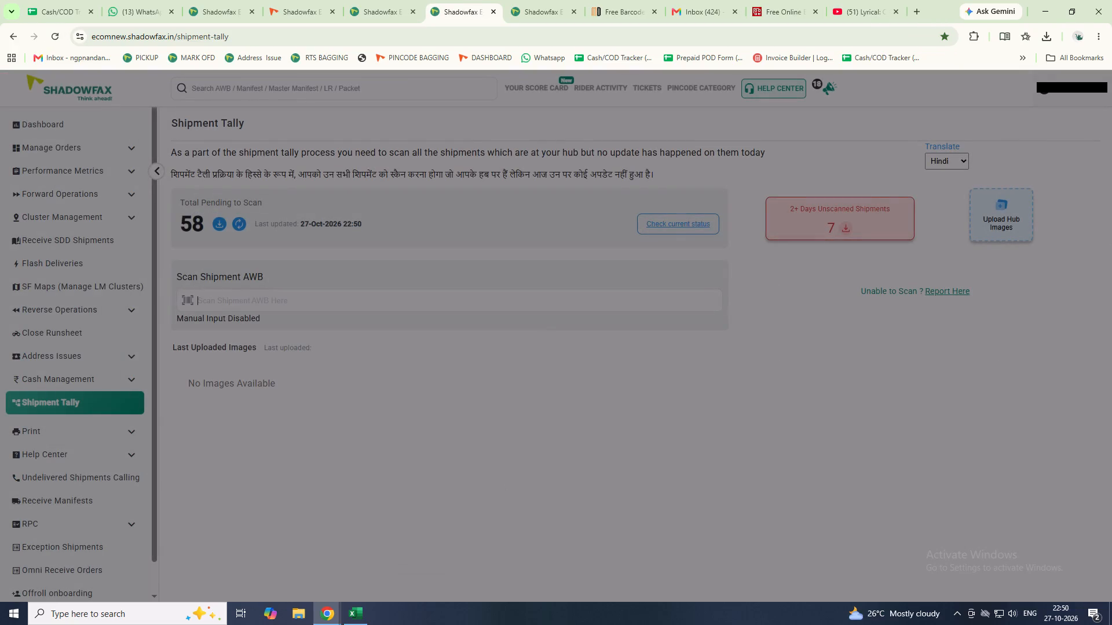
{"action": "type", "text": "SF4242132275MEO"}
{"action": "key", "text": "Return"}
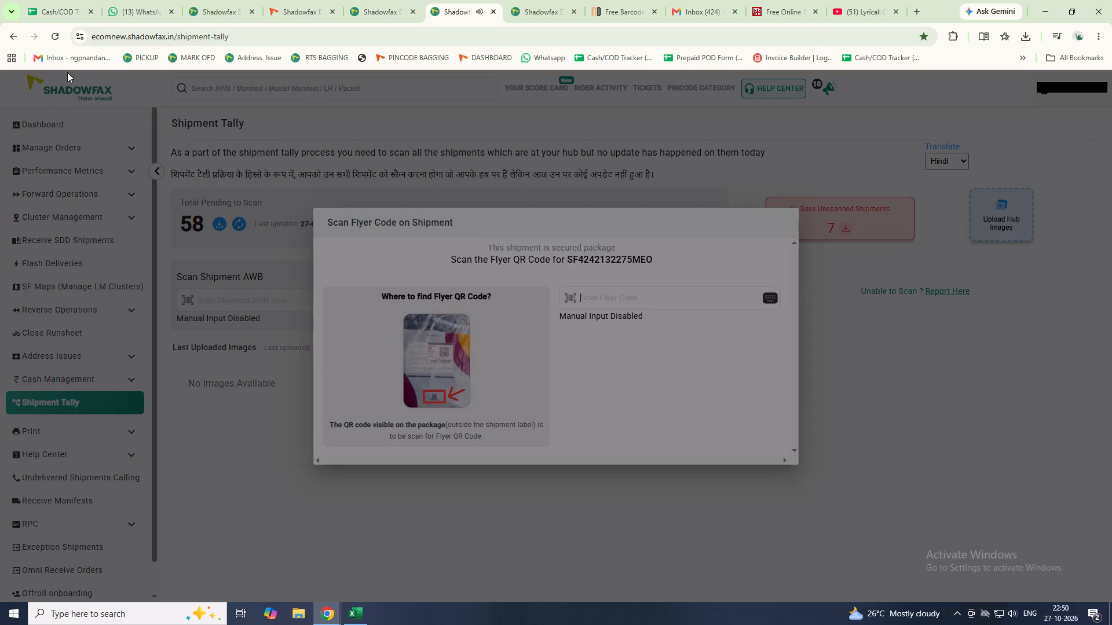
{"action": "left_click", "coordinate": [59, 41]}
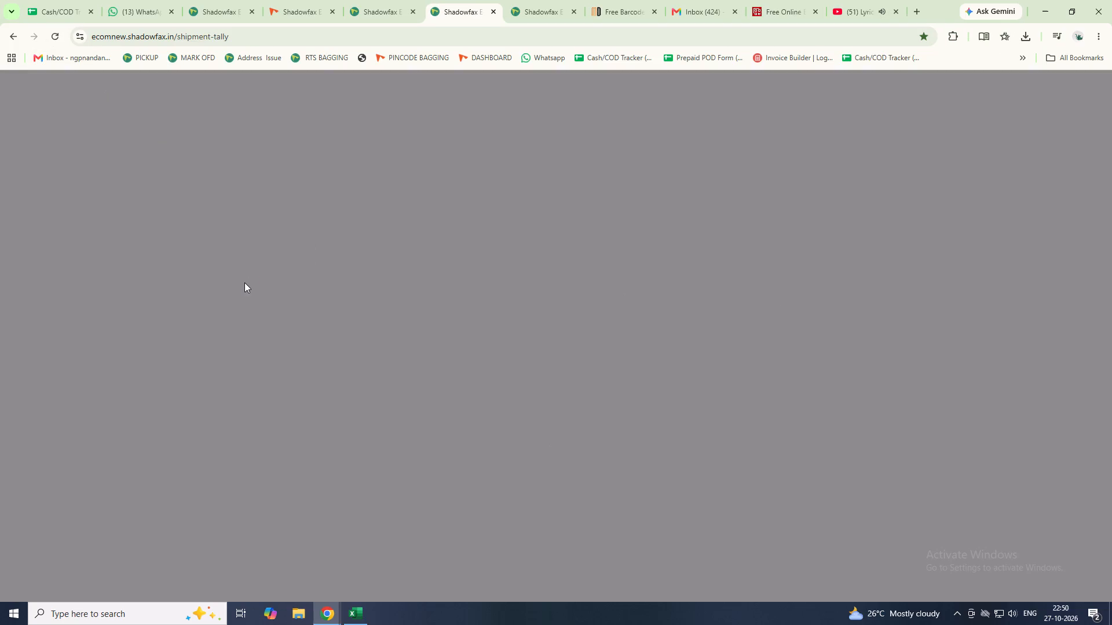
{"action": "double_click", "coordinate": [244, 300]}
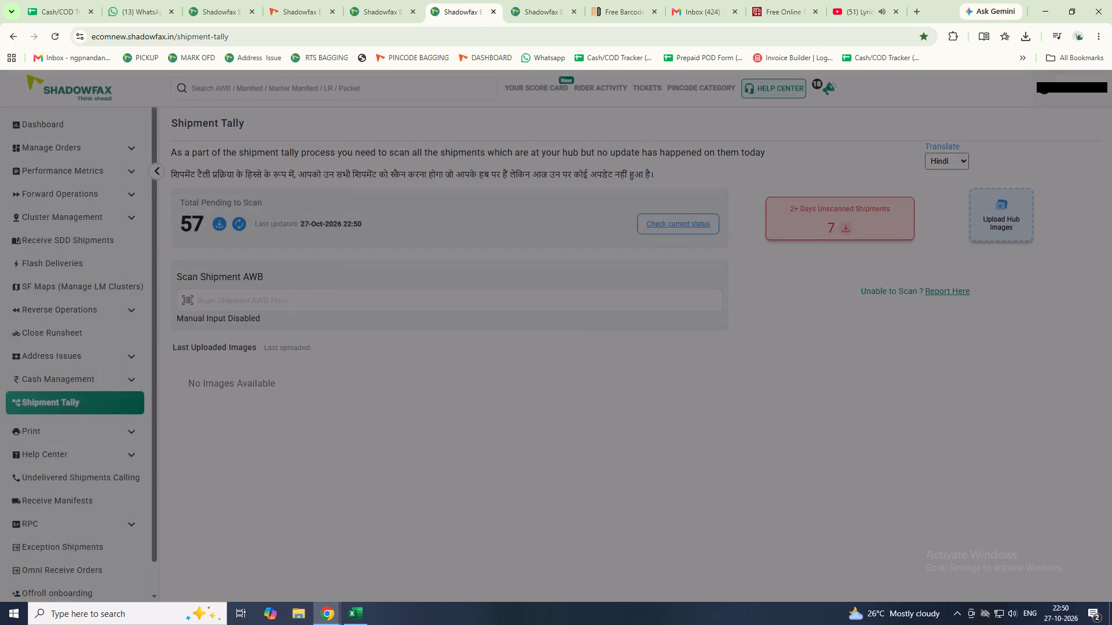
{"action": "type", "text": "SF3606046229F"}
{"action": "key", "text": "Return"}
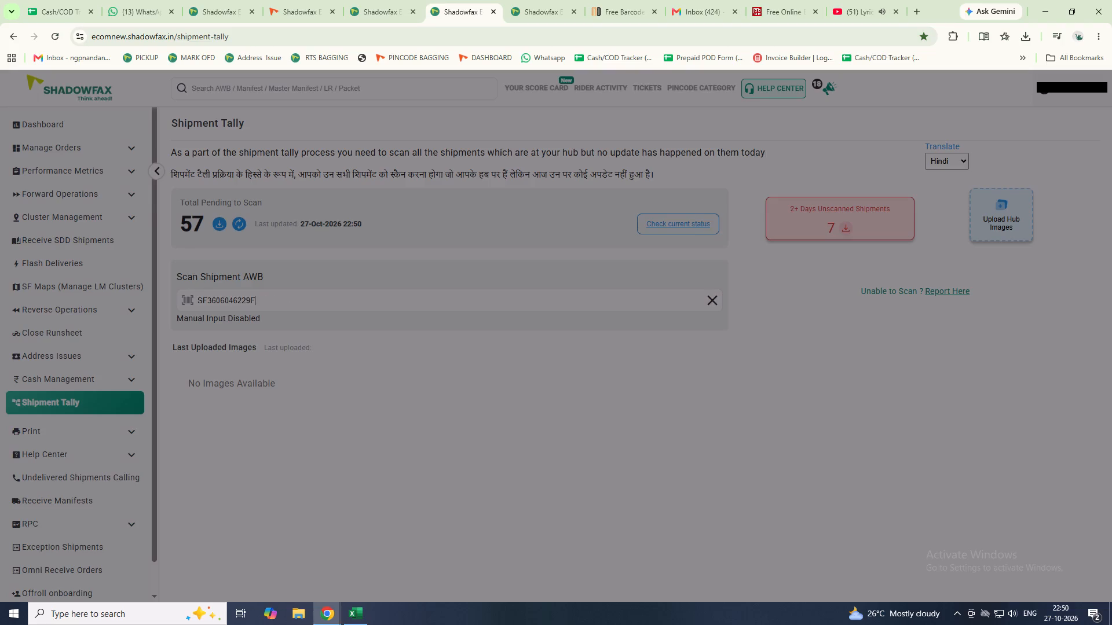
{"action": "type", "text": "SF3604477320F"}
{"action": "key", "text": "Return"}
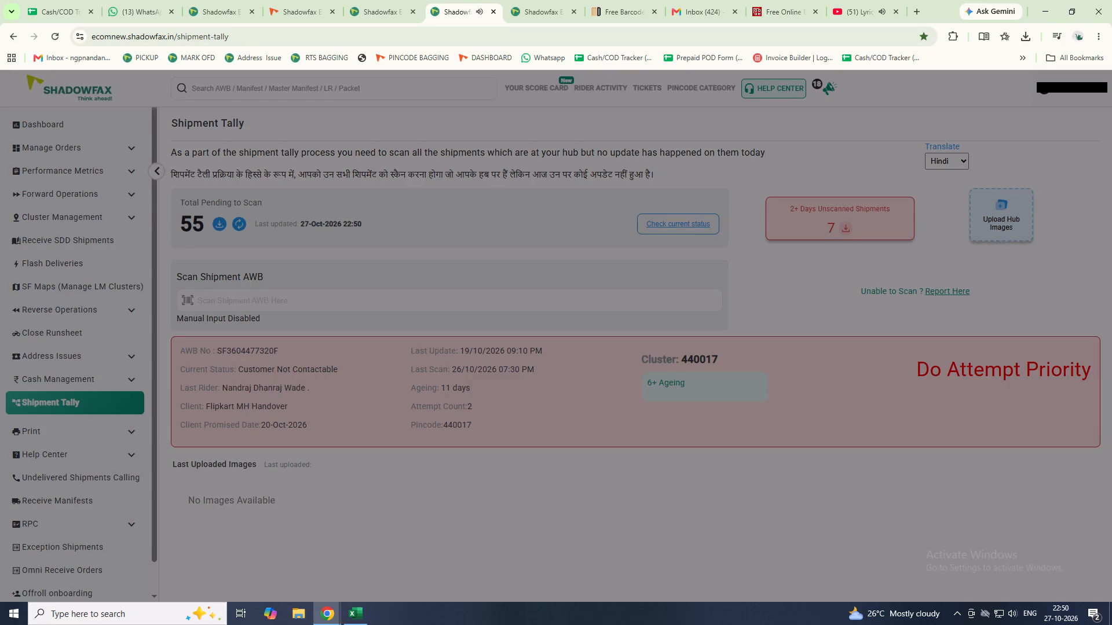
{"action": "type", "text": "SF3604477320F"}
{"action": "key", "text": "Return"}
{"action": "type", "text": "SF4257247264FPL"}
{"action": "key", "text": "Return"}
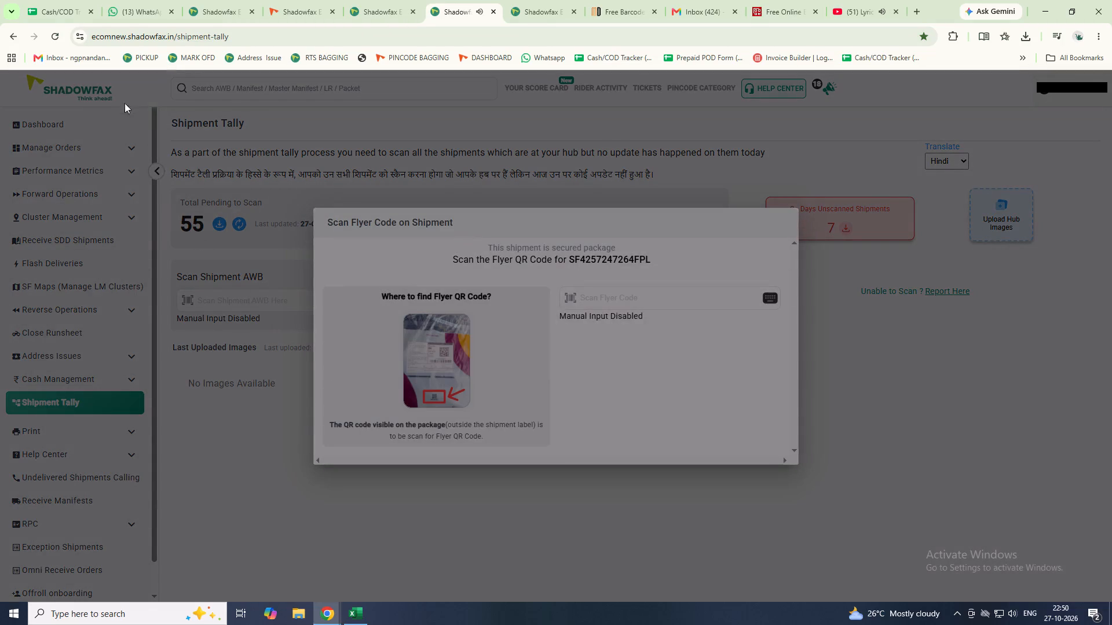
{"action": "left_click", "coordinate": [54, 38]}
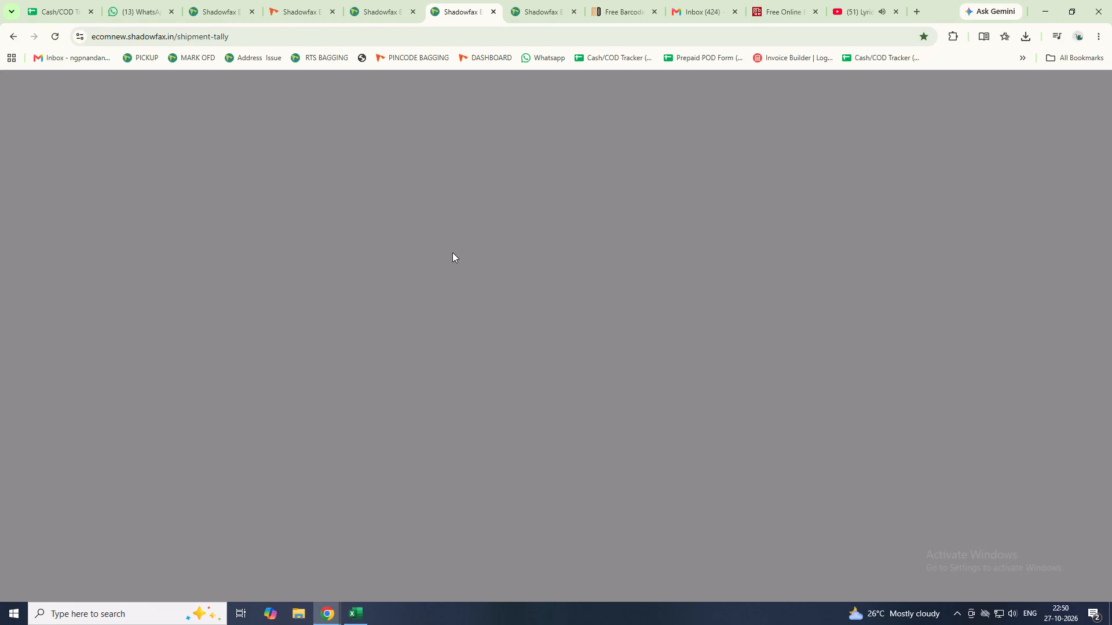
{"action": "left_click", "coordinate": [381, 295]}
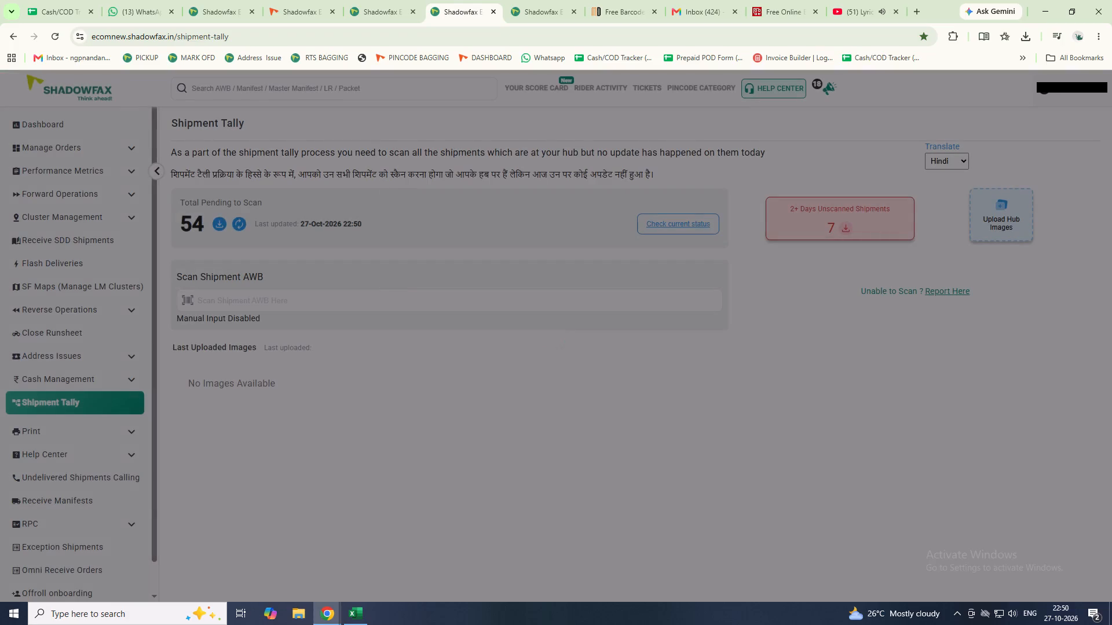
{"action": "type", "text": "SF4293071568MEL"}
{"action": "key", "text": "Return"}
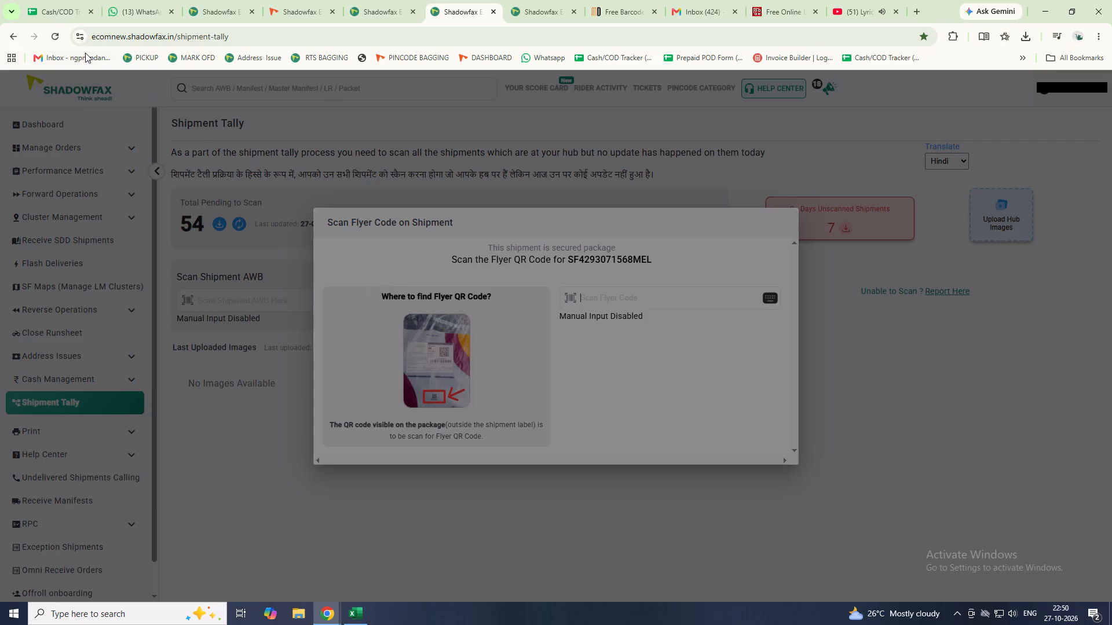
{"action": "left_click", "coordinate": [56, 44]}
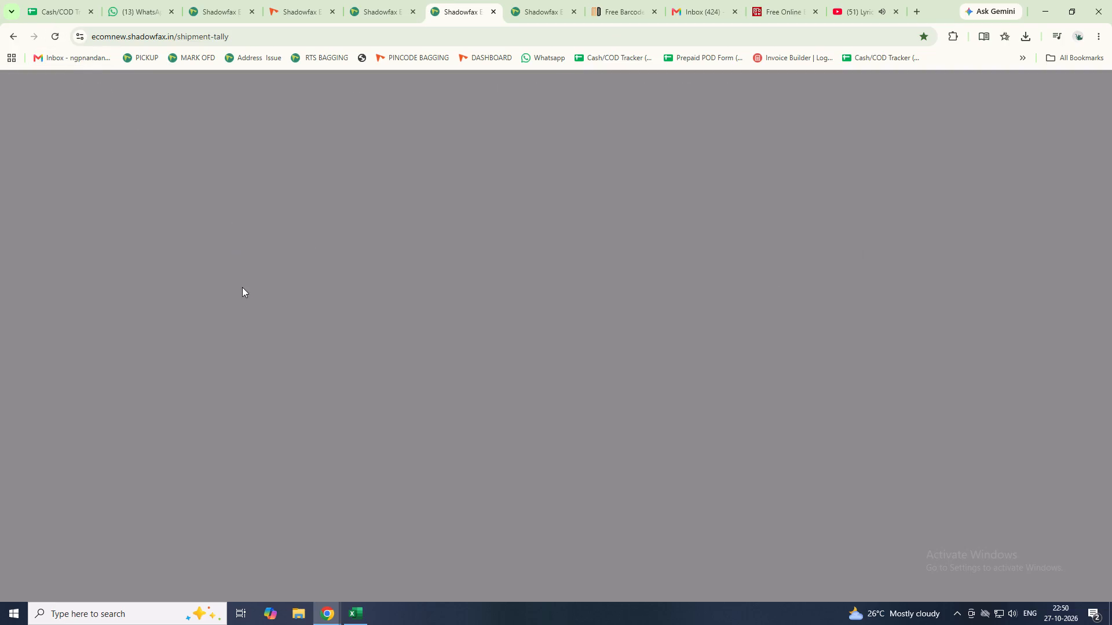
{"action": "triple_click", "coordinate": [243, 293]}
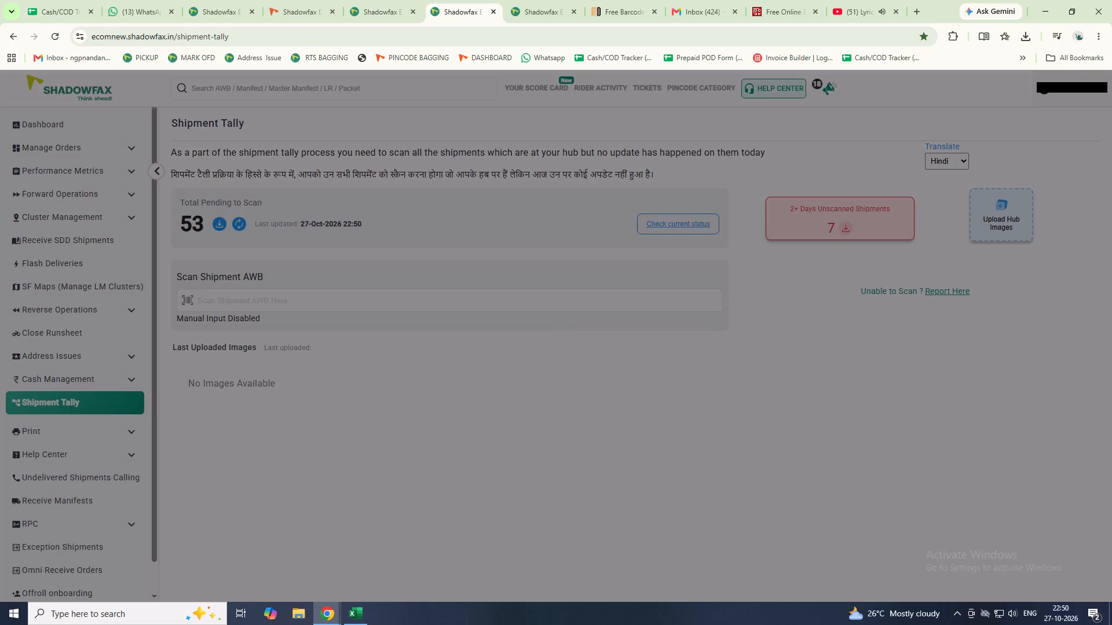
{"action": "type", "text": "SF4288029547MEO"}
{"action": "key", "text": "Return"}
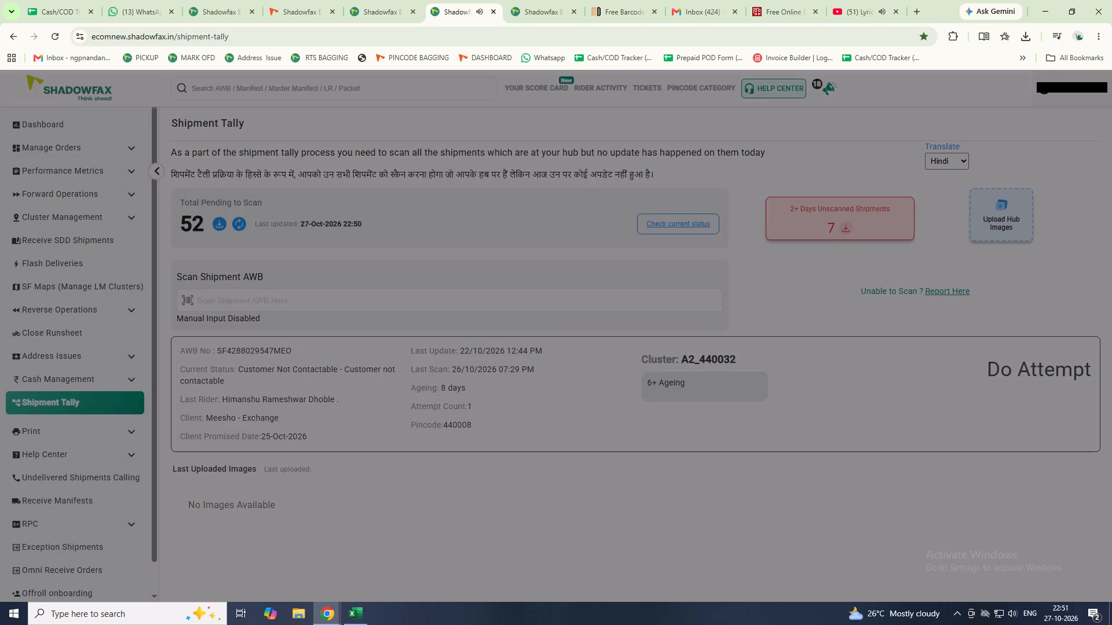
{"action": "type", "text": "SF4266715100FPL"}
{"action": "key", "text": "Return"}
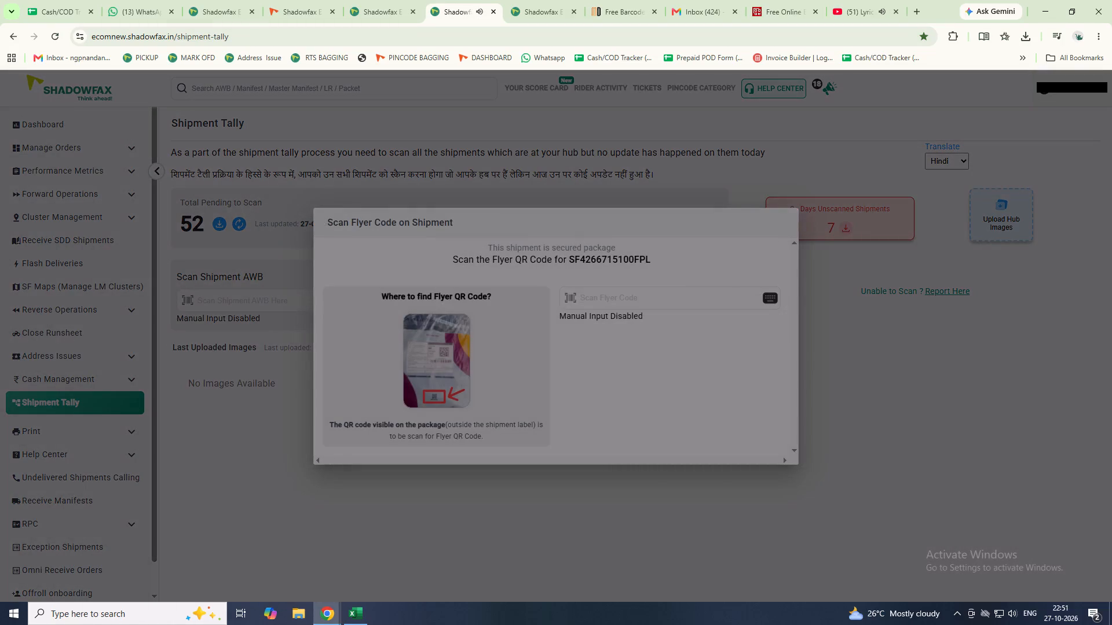
{"action": "left_click", "coordinate": [50, 37]}
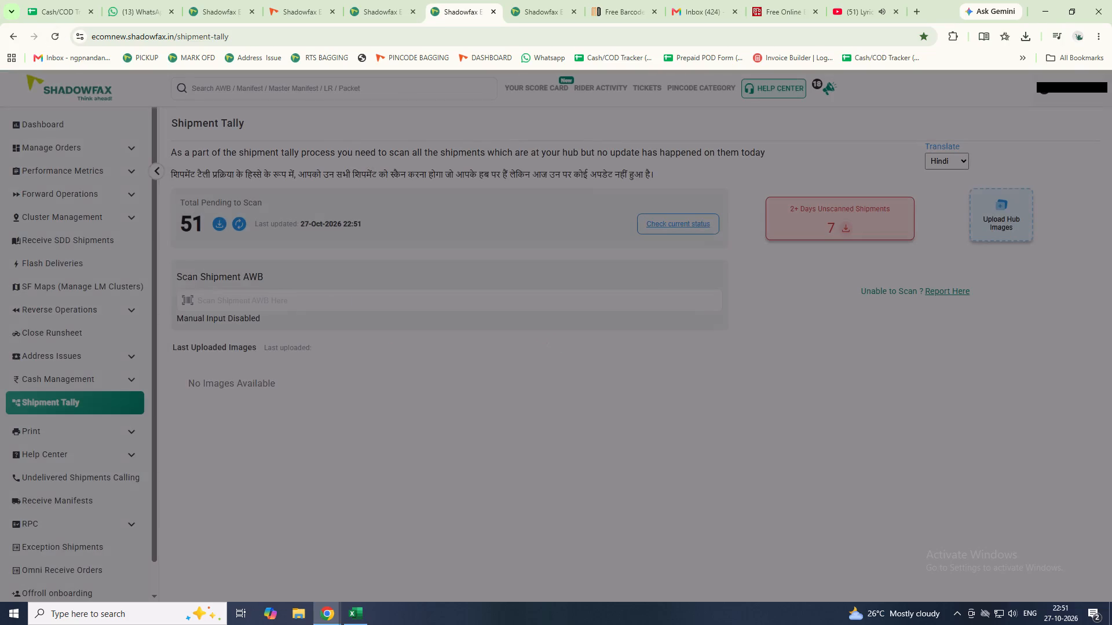
{"action": "double_click", "coordinate": [304, 302]}
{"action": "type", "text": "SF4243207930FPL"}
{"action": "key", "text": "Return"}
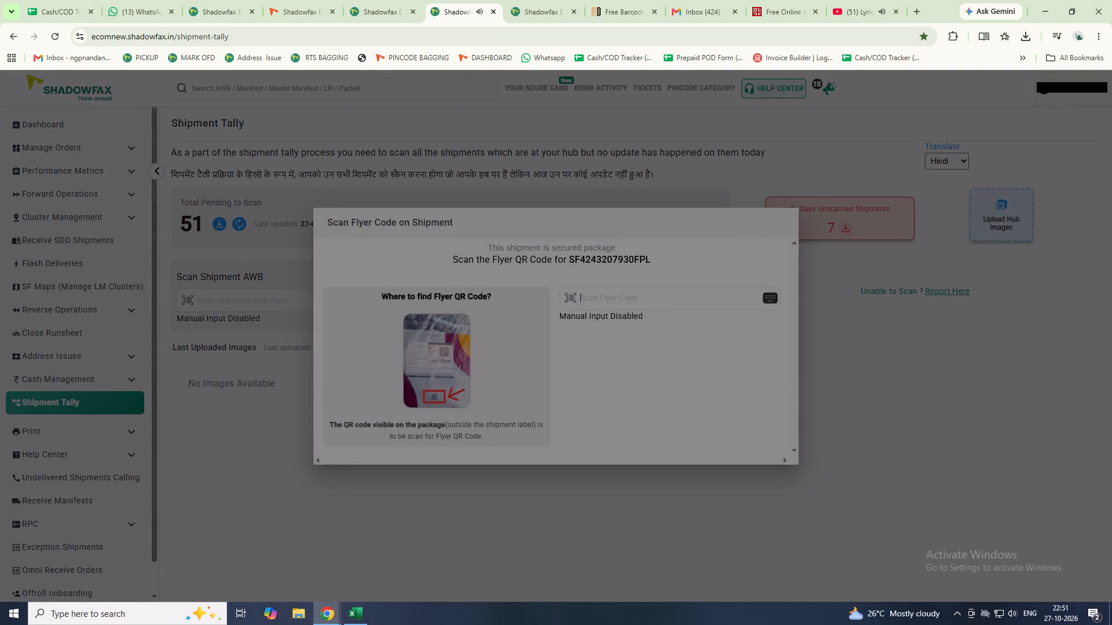
{"action": "left_click", "coordinate": [60, 39]}
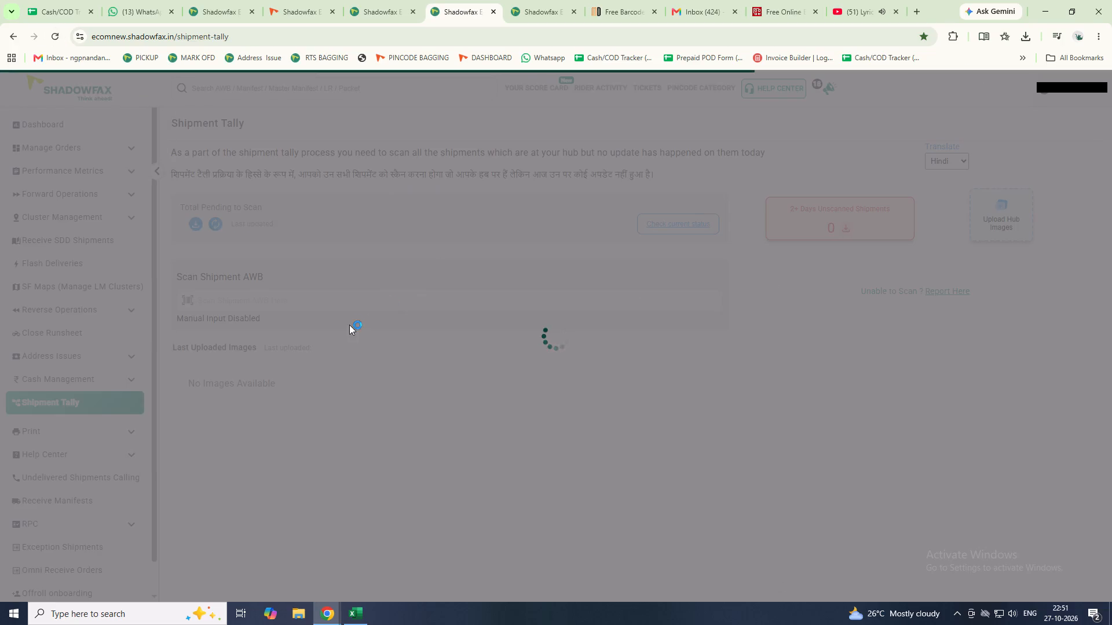
{"action": "left_click", "coordinate": [326, 301]}
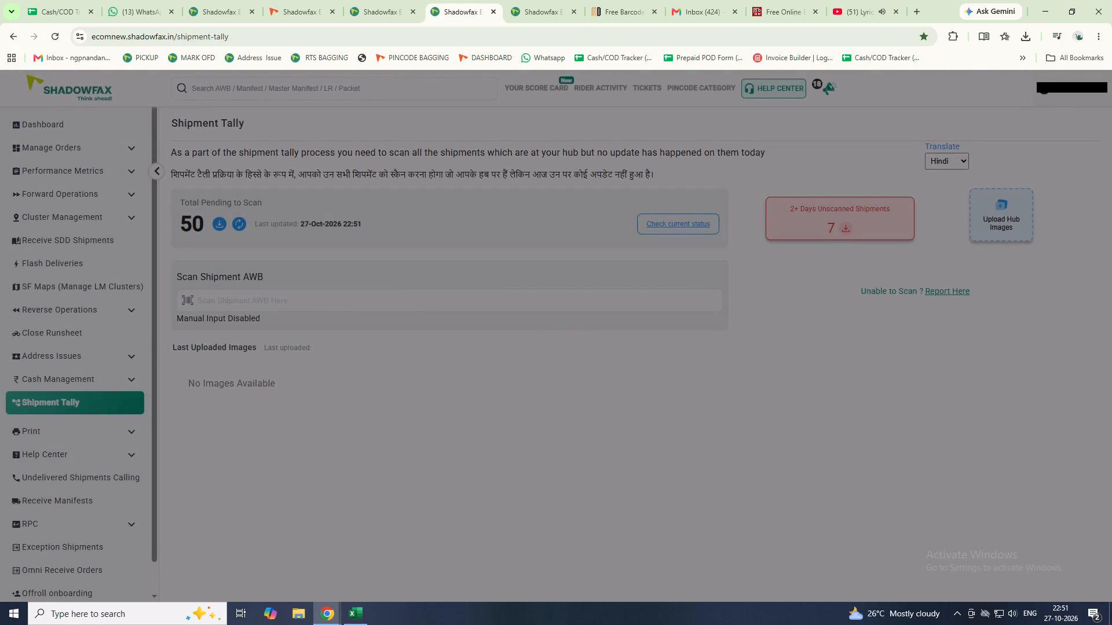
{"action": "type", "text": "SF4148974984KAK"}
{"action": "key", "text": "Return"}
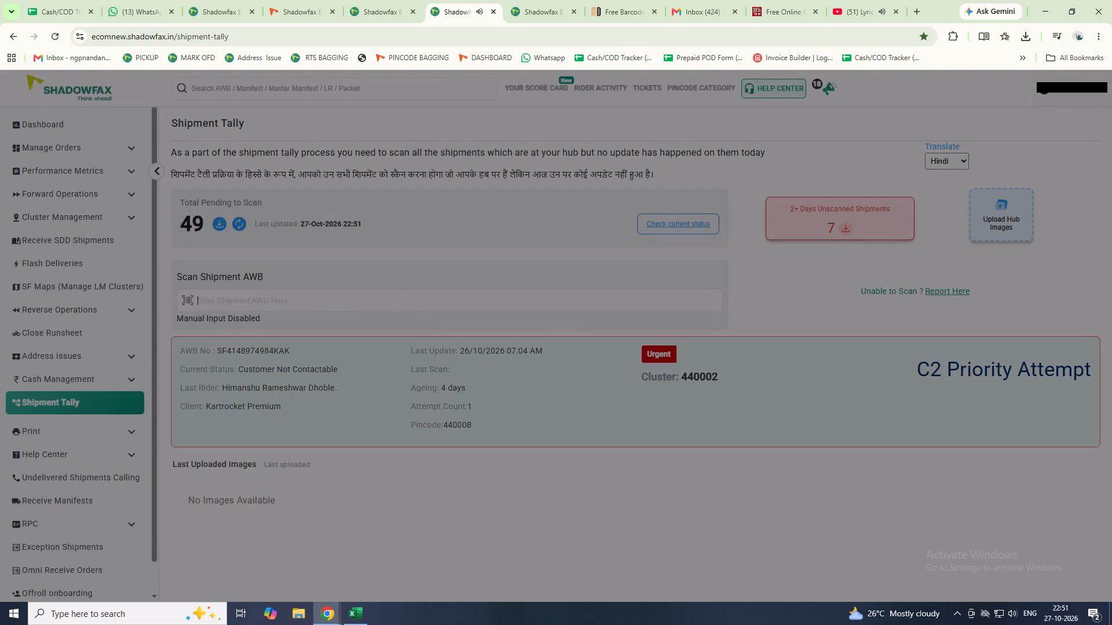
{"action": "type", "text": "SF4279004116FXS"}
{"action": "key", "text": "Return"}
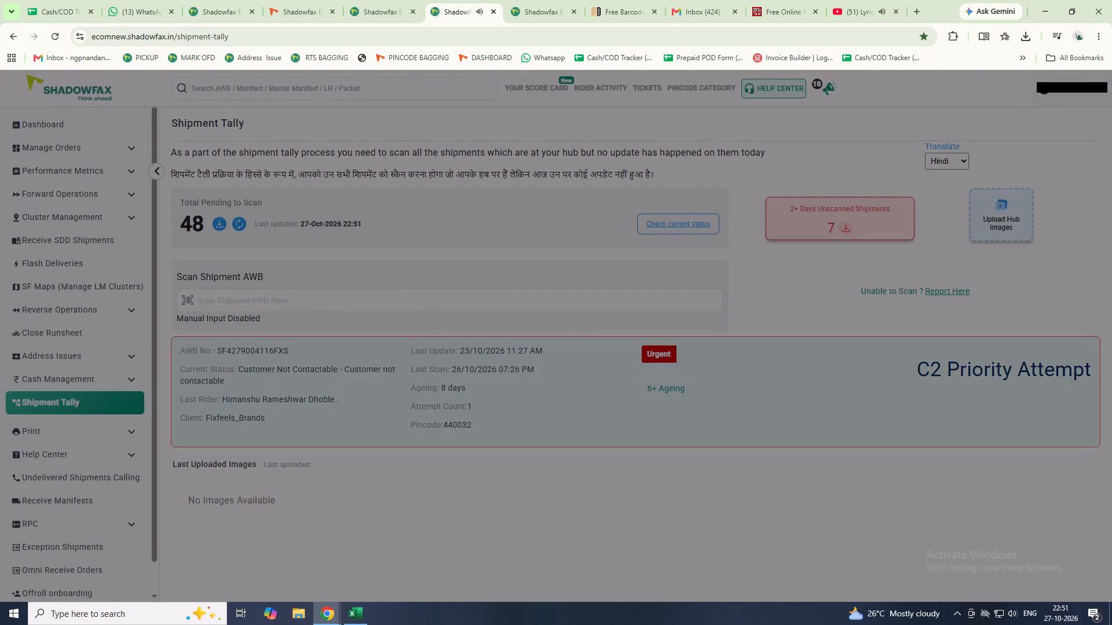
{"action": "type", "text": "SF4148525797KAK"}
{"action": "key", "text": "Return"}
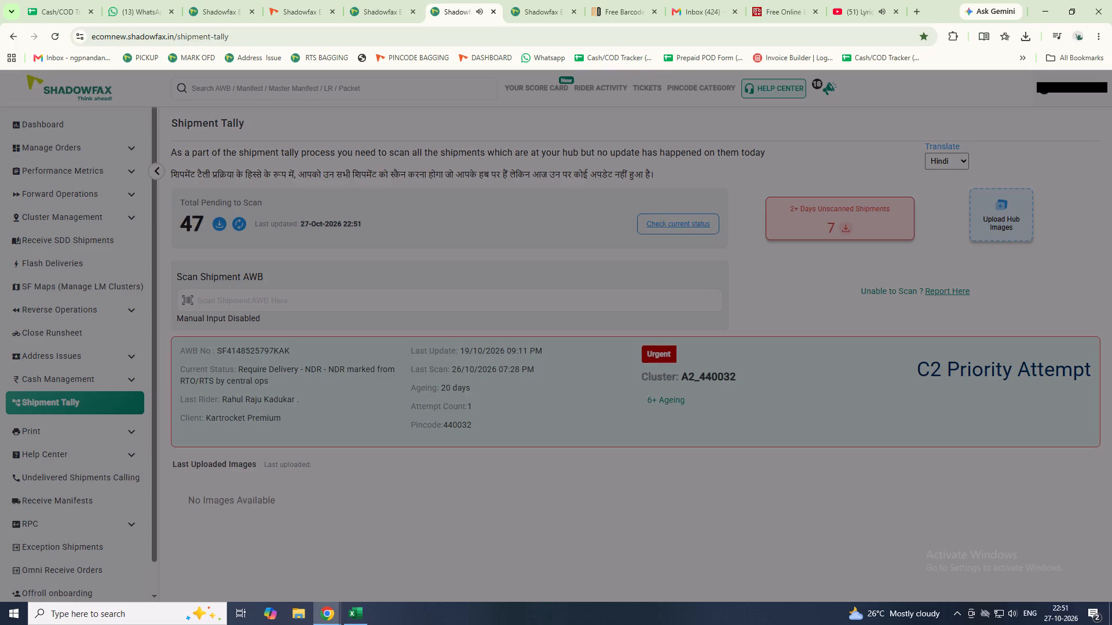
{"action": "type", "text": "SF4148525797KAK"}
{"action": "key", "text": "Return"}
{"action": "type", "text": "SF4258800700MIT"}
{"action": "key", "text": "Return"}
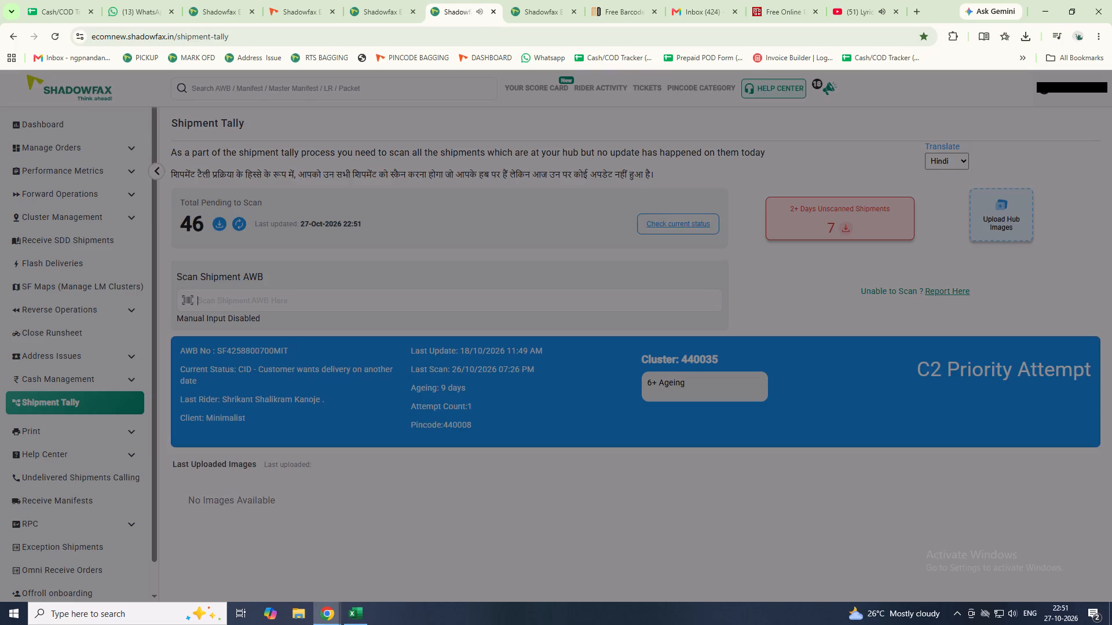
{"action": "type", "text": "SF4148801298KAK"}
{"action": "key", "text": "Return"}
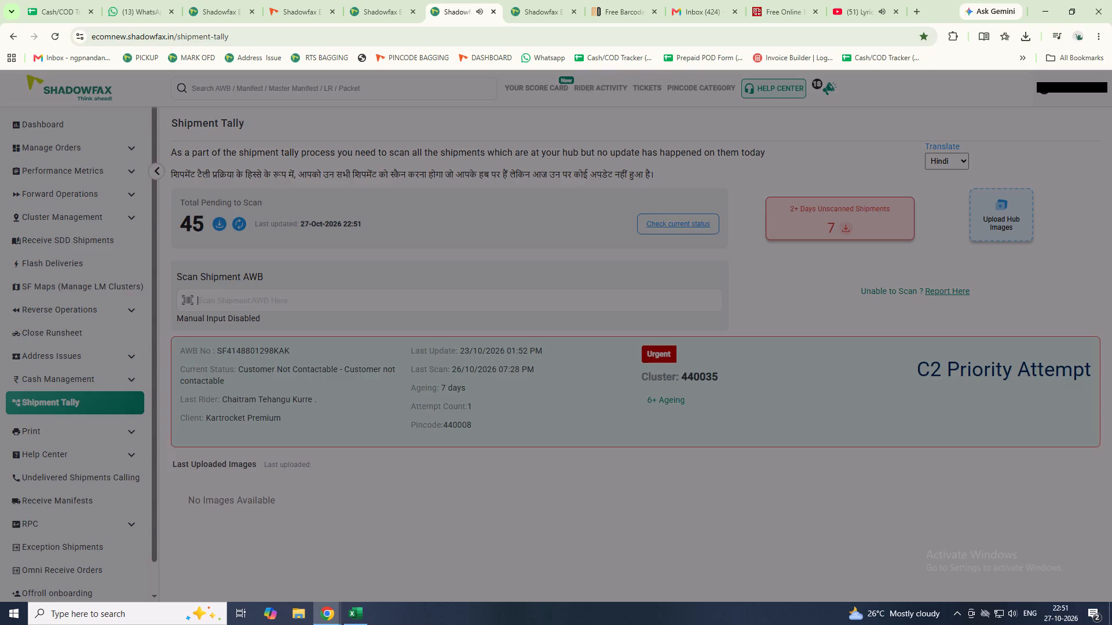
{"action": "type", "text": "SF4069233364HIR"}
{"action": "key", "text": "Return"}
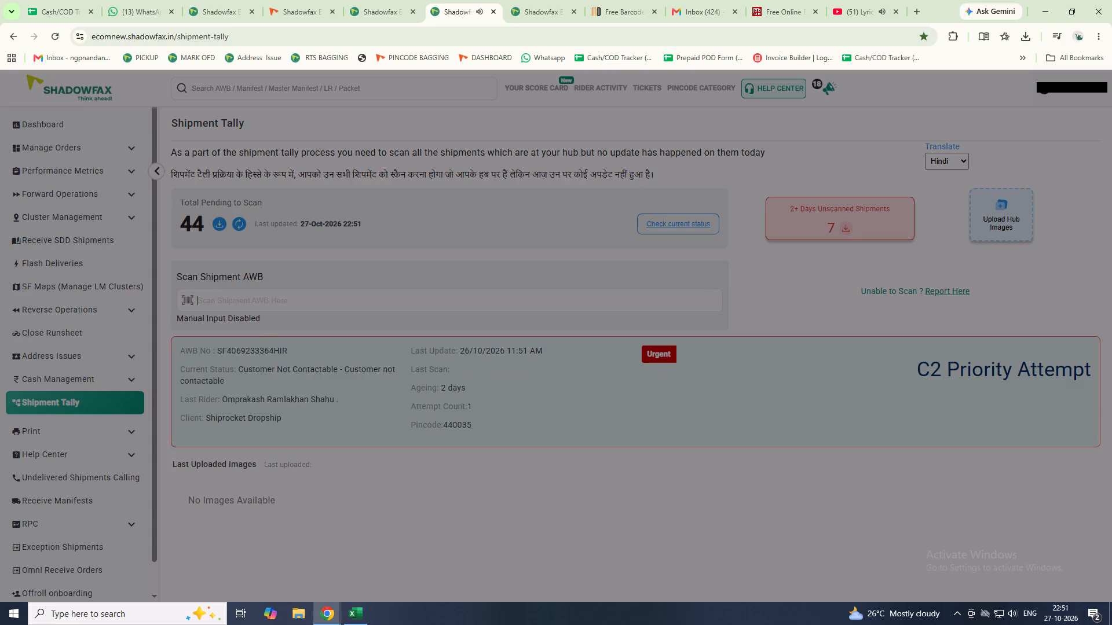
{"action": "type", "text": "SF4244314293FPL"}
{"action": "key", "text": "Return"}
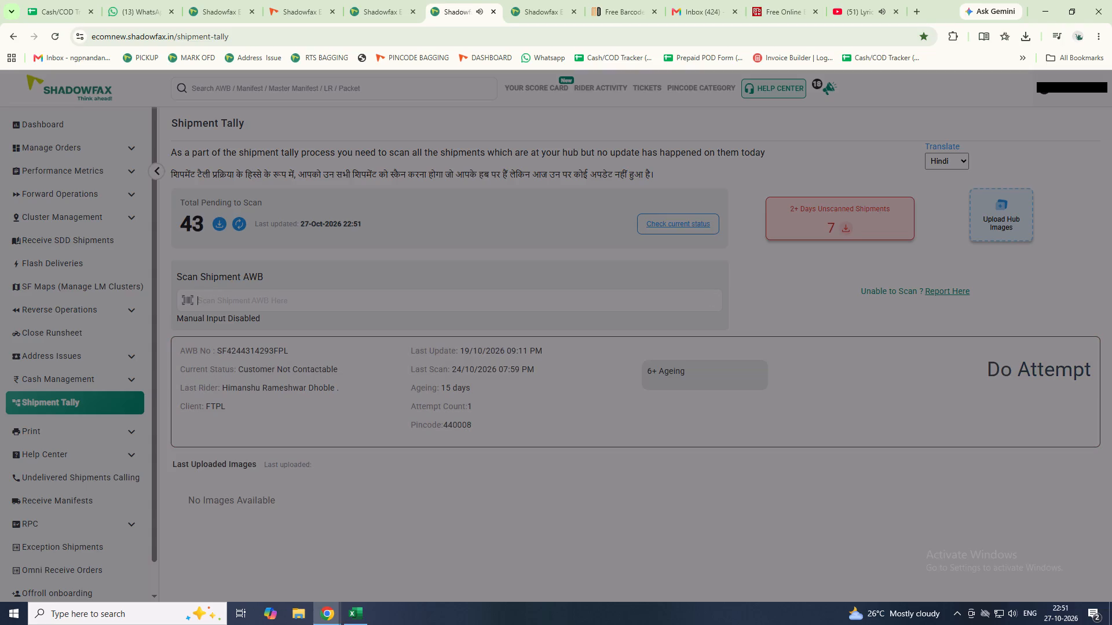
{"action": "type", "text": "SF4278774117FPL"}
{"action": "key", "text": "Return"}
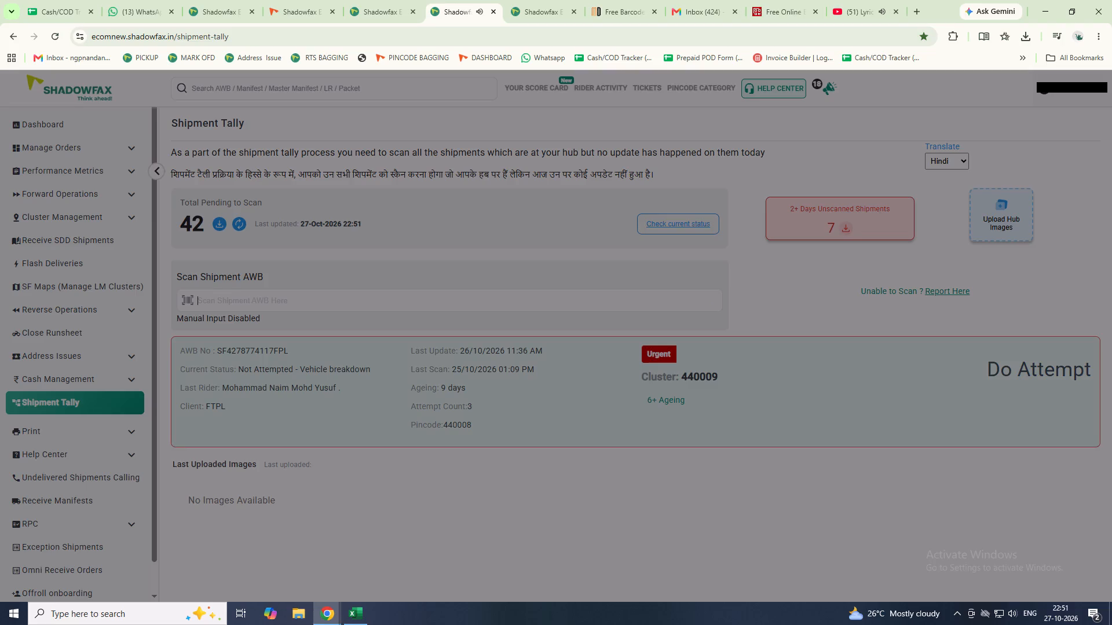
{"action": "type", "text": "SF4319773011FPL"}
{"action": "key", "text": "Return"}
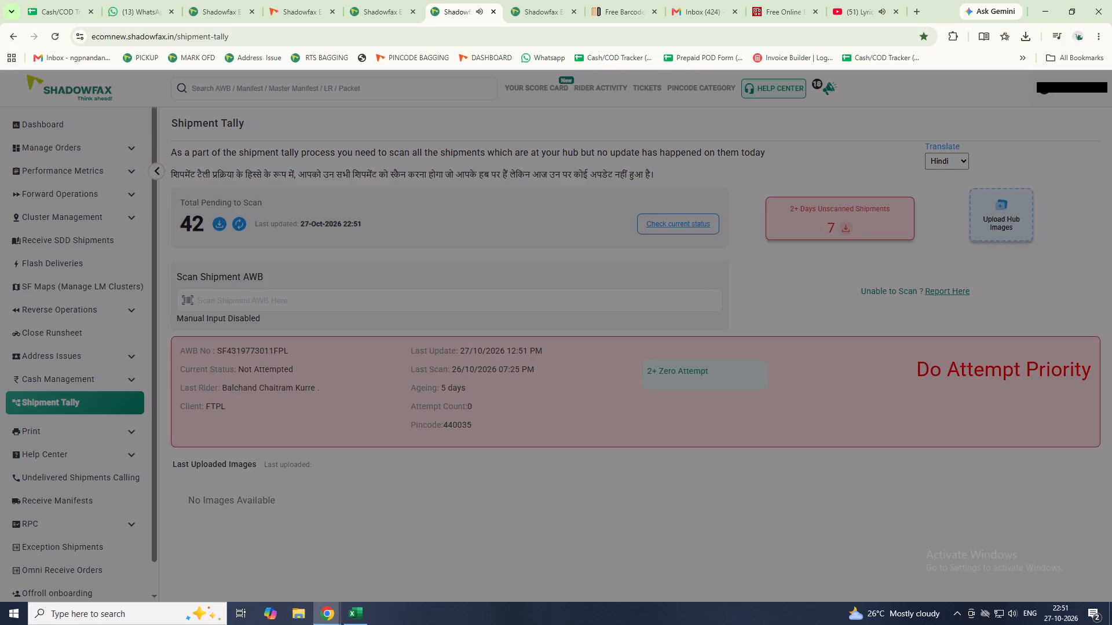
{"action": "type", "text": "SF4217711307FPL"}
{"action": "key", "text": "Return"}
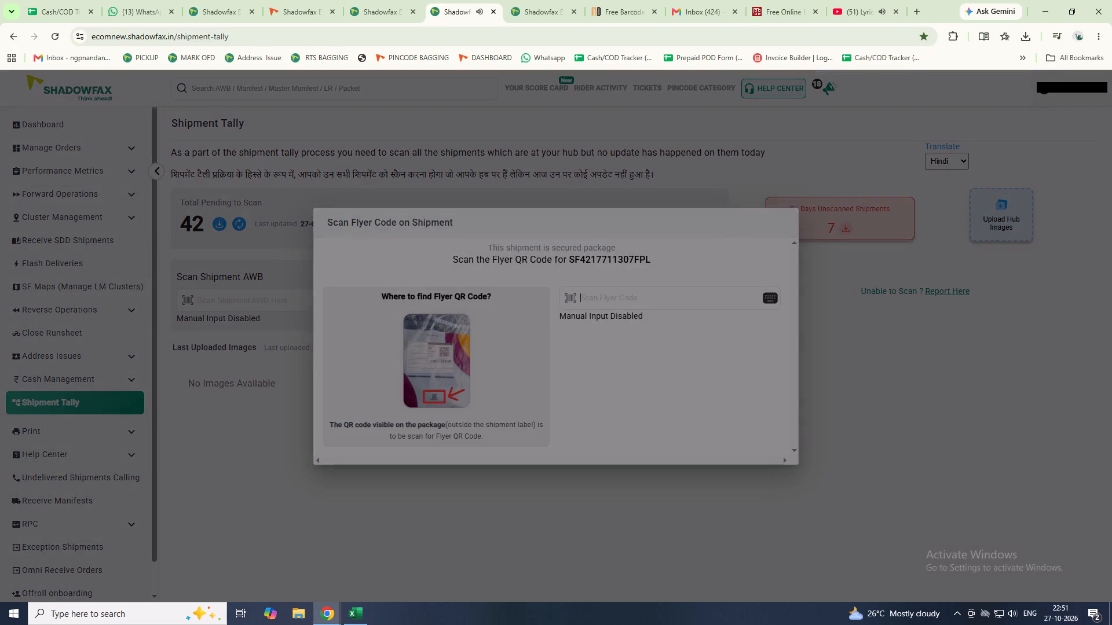
{"action": "left_click", "coordinate": [48, 36]}
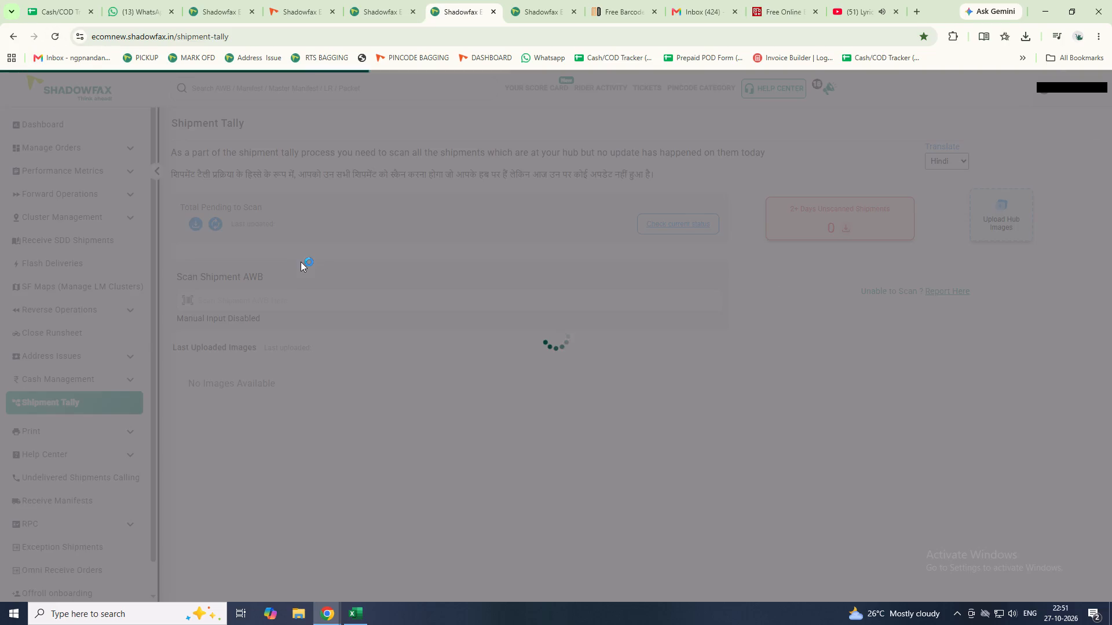
{"action": "double_click", "coordinate": [308, 300]}
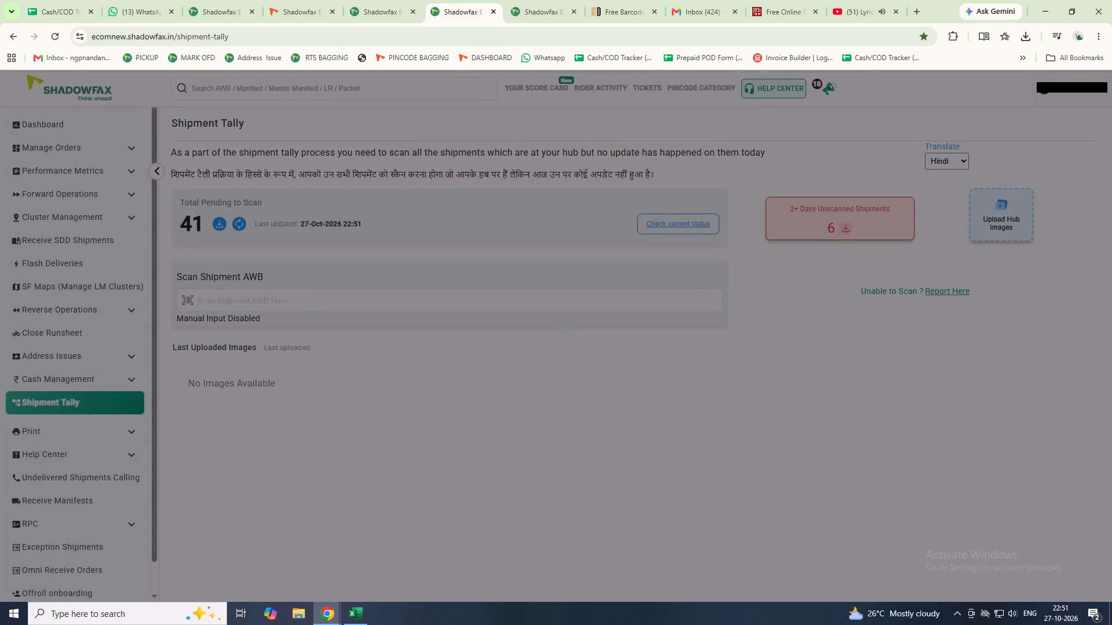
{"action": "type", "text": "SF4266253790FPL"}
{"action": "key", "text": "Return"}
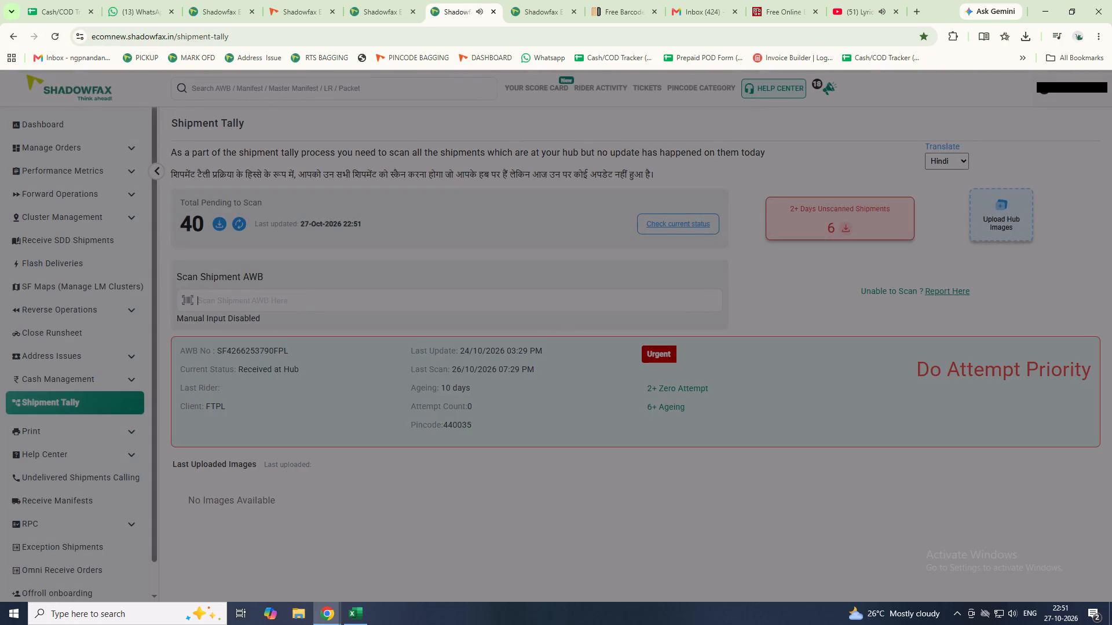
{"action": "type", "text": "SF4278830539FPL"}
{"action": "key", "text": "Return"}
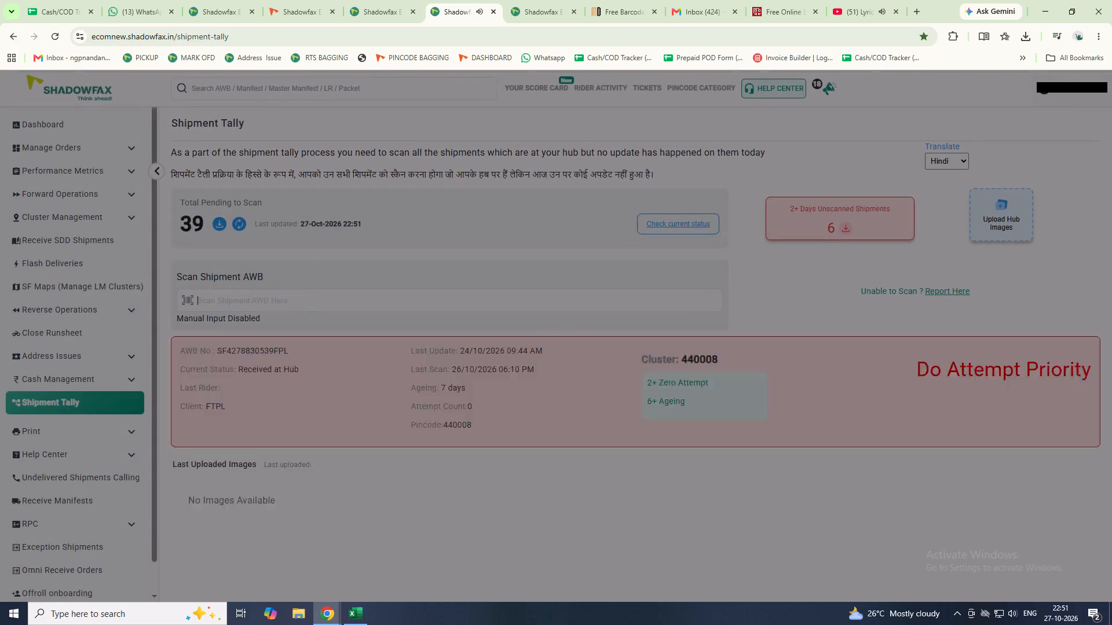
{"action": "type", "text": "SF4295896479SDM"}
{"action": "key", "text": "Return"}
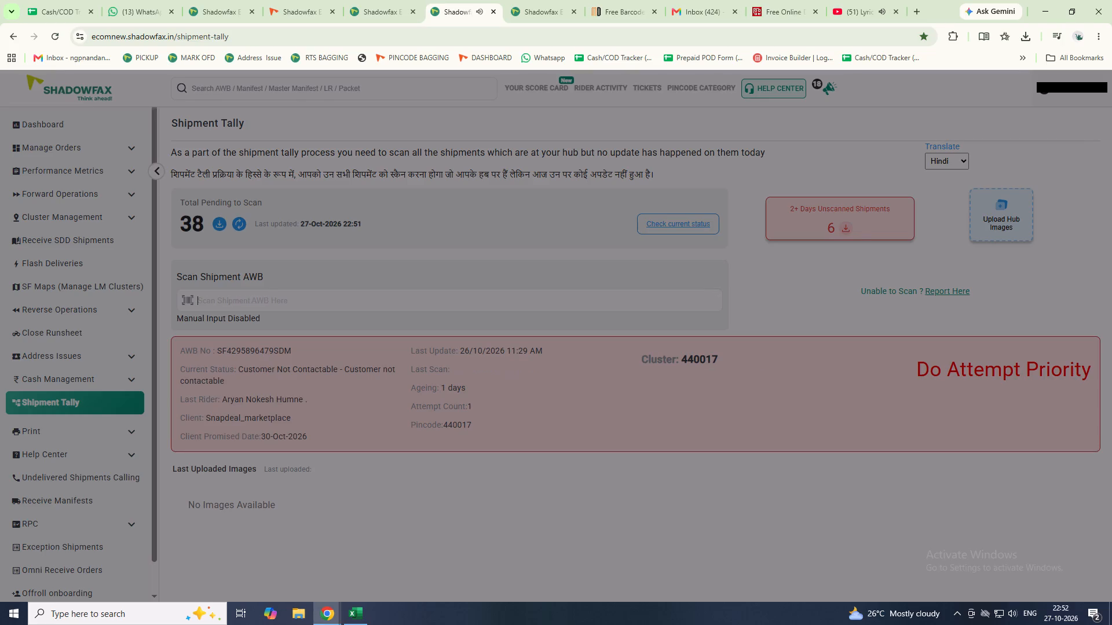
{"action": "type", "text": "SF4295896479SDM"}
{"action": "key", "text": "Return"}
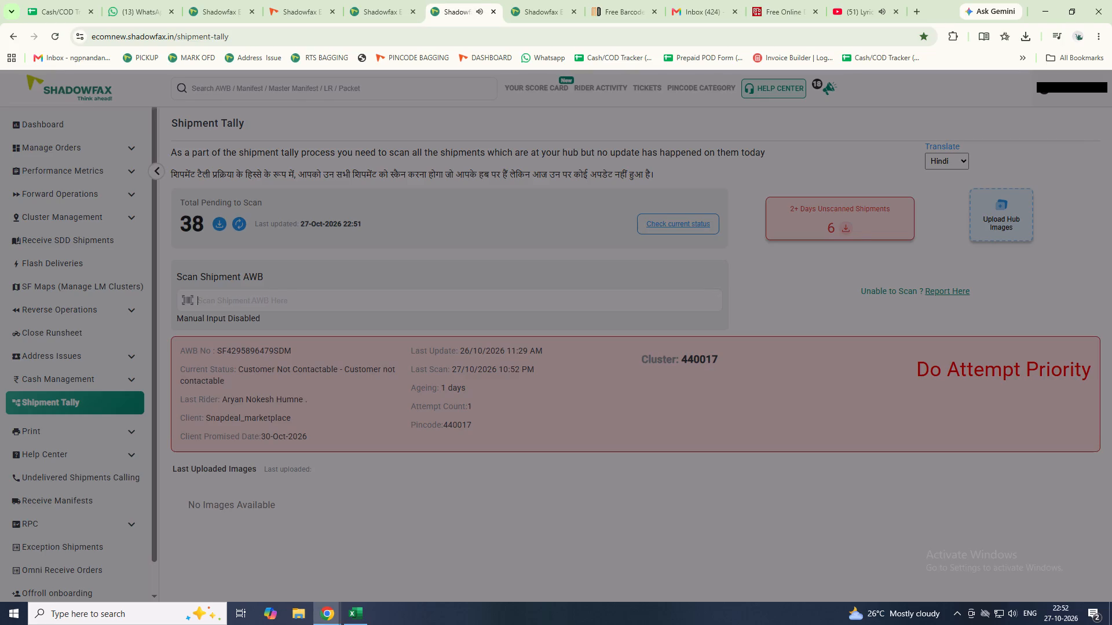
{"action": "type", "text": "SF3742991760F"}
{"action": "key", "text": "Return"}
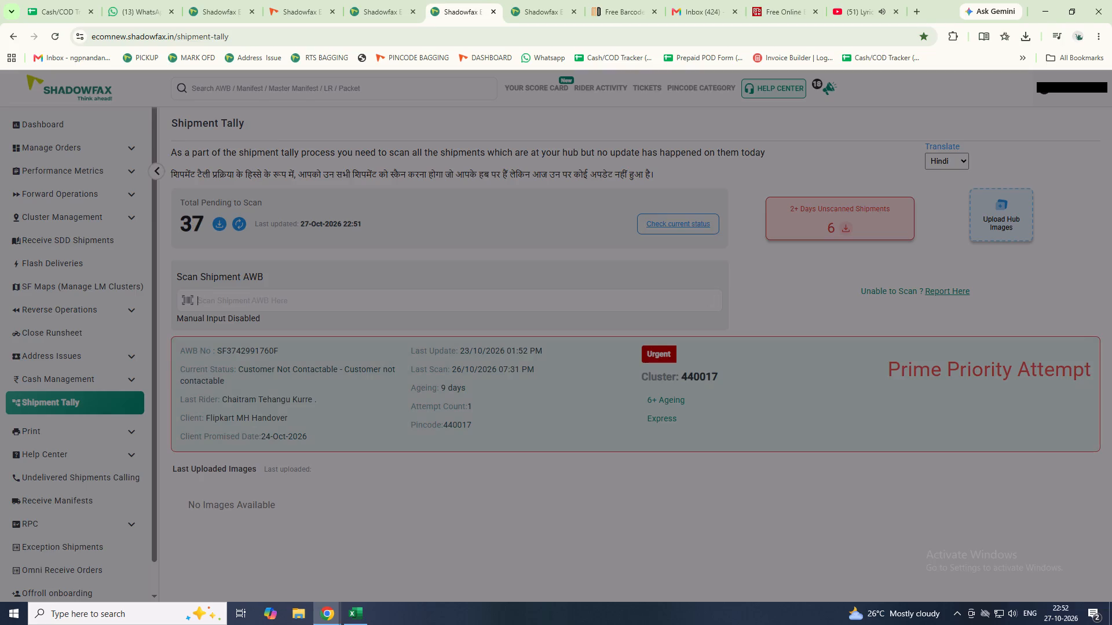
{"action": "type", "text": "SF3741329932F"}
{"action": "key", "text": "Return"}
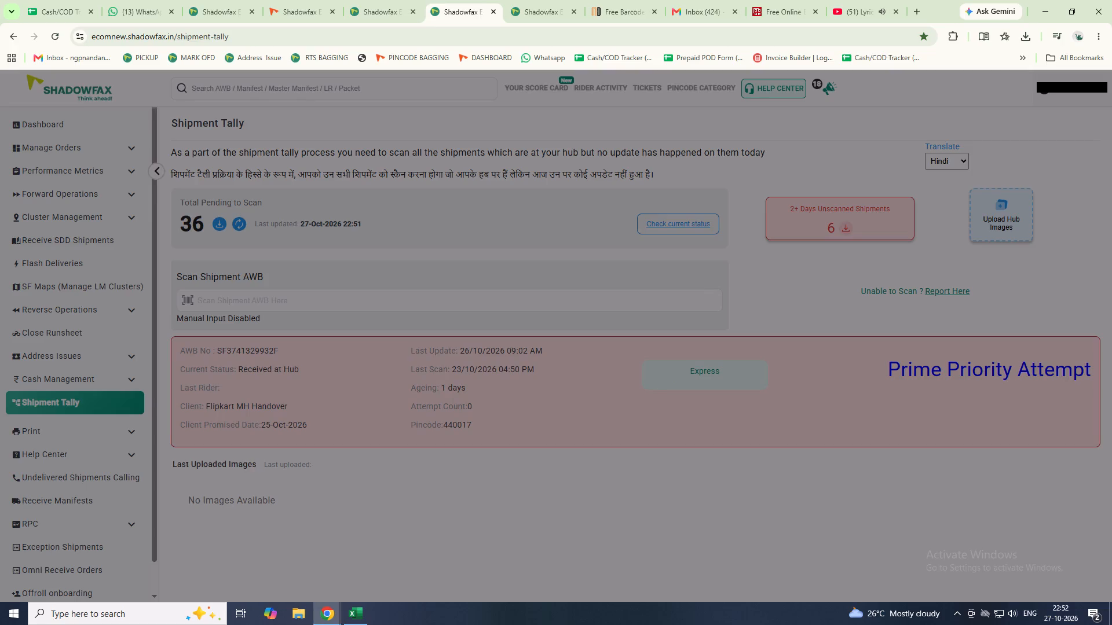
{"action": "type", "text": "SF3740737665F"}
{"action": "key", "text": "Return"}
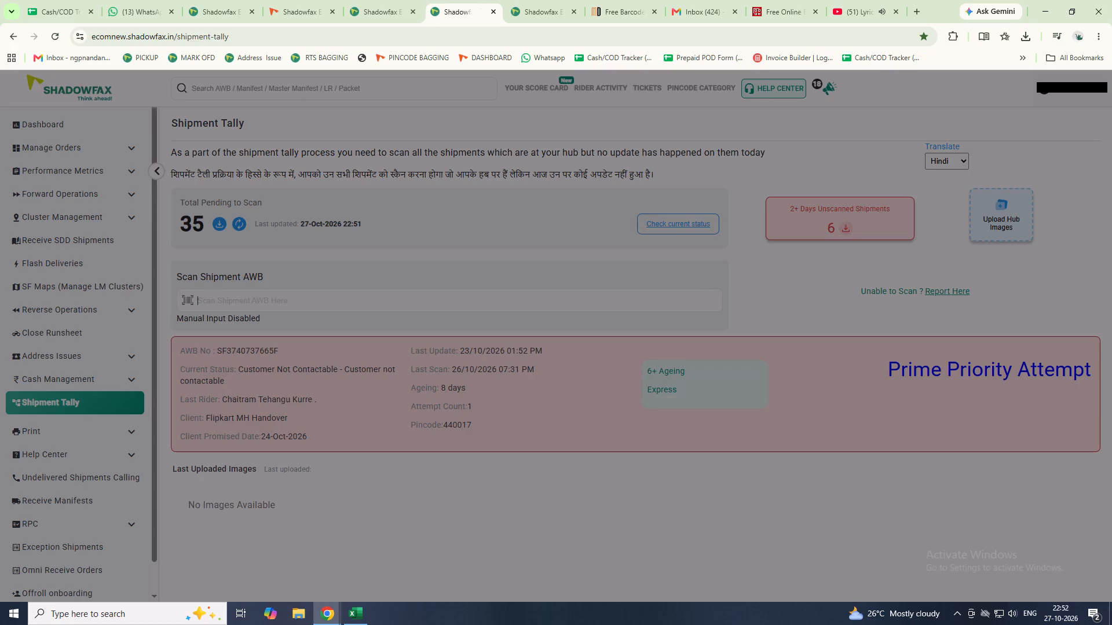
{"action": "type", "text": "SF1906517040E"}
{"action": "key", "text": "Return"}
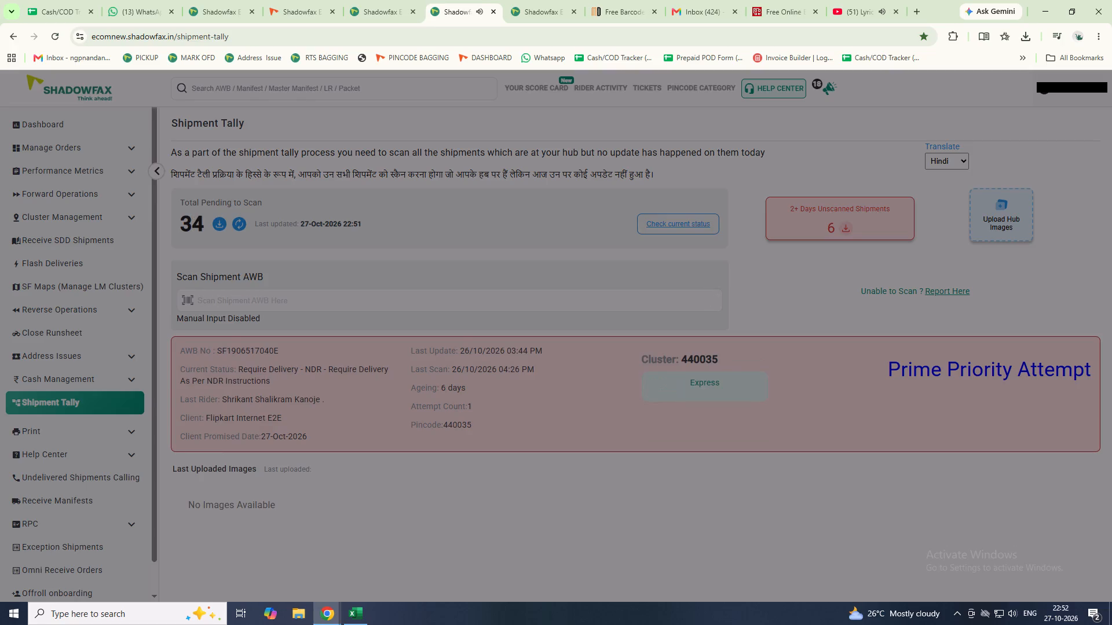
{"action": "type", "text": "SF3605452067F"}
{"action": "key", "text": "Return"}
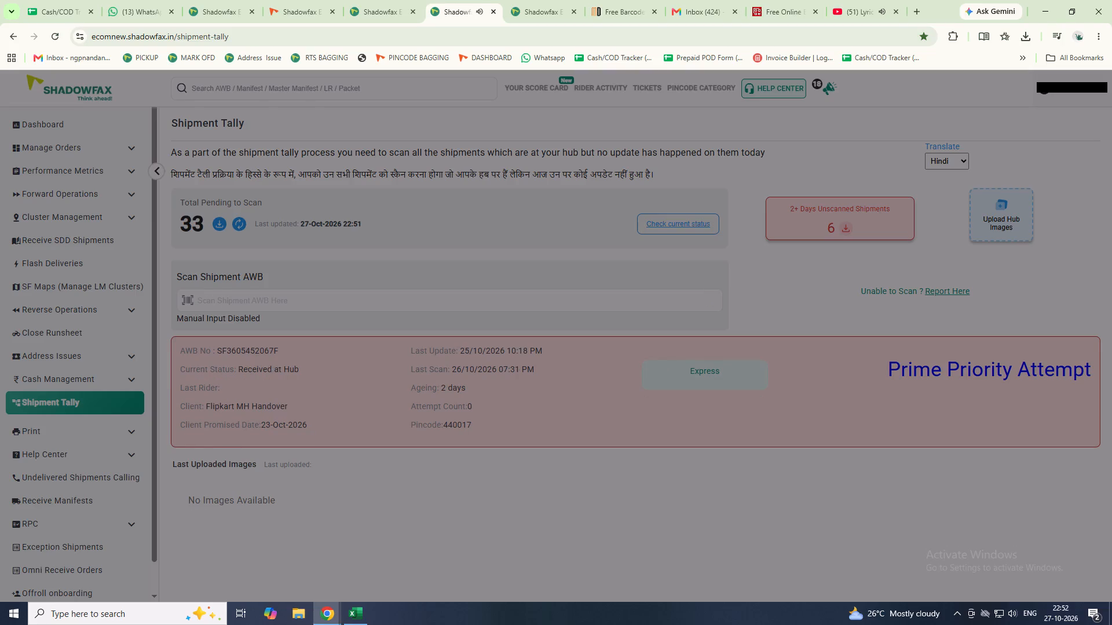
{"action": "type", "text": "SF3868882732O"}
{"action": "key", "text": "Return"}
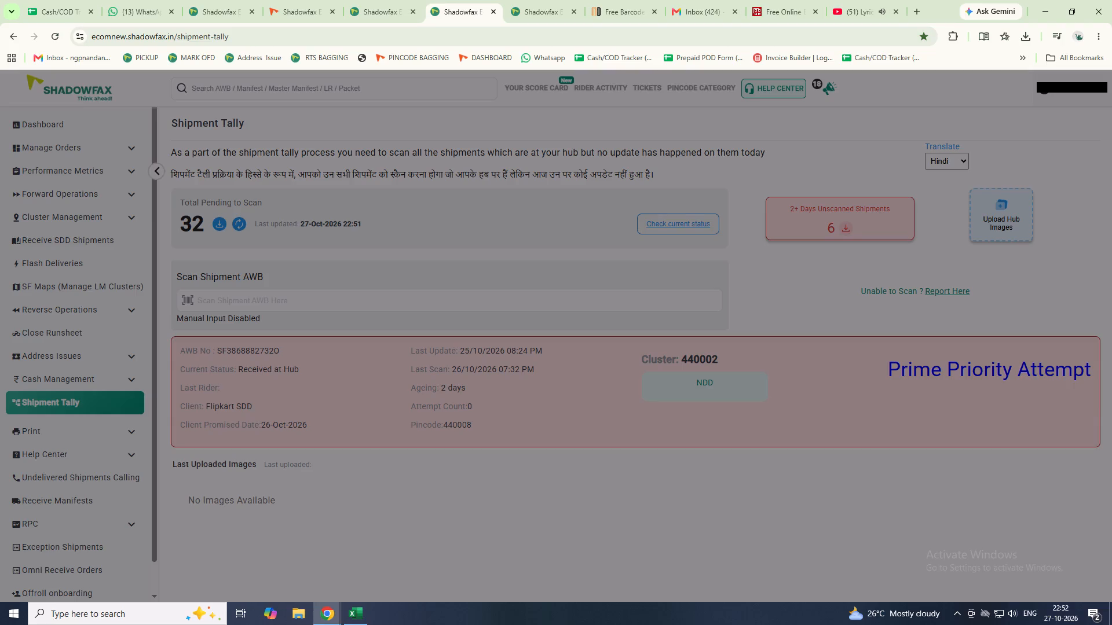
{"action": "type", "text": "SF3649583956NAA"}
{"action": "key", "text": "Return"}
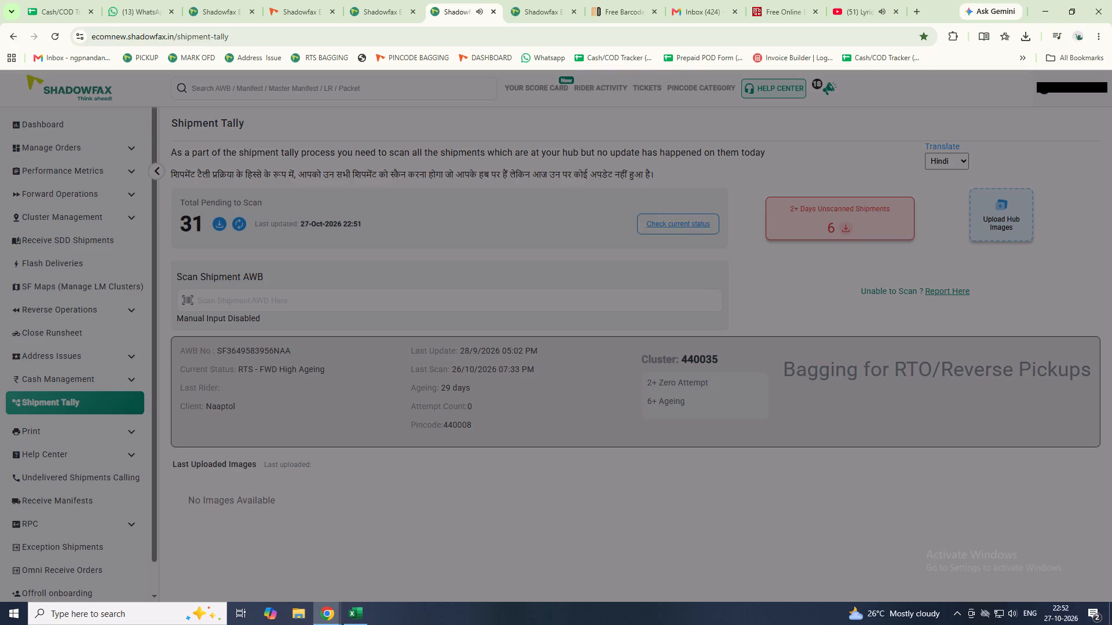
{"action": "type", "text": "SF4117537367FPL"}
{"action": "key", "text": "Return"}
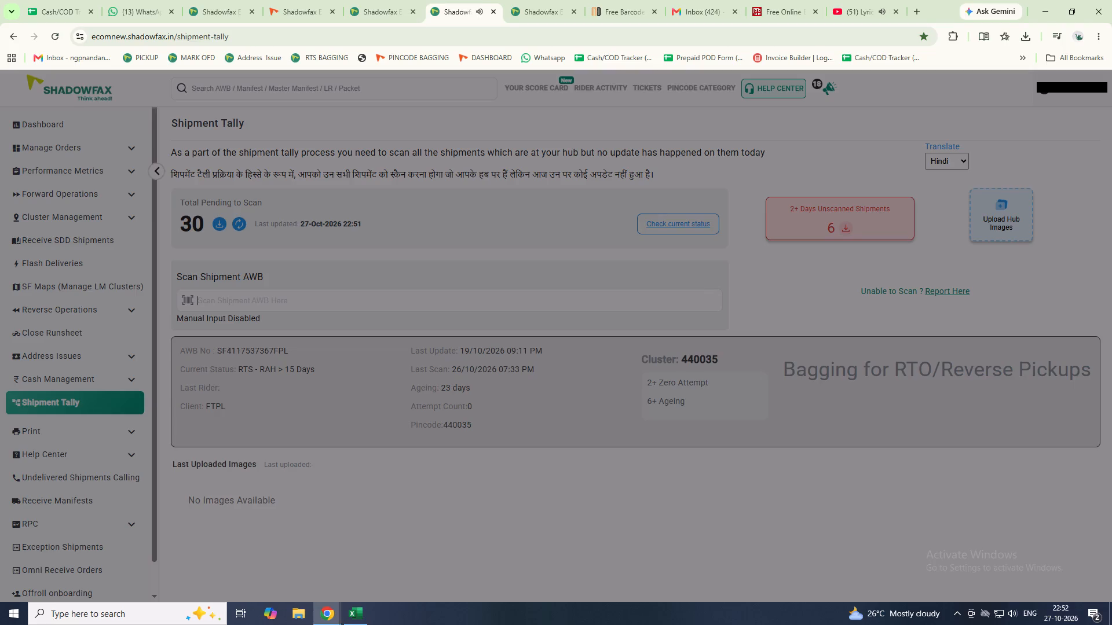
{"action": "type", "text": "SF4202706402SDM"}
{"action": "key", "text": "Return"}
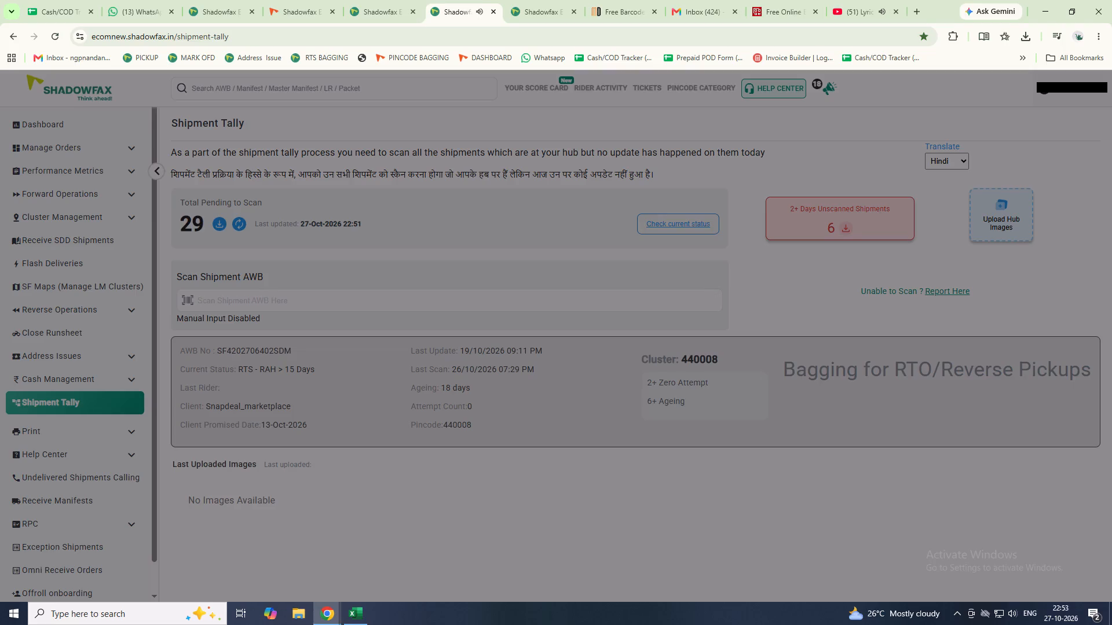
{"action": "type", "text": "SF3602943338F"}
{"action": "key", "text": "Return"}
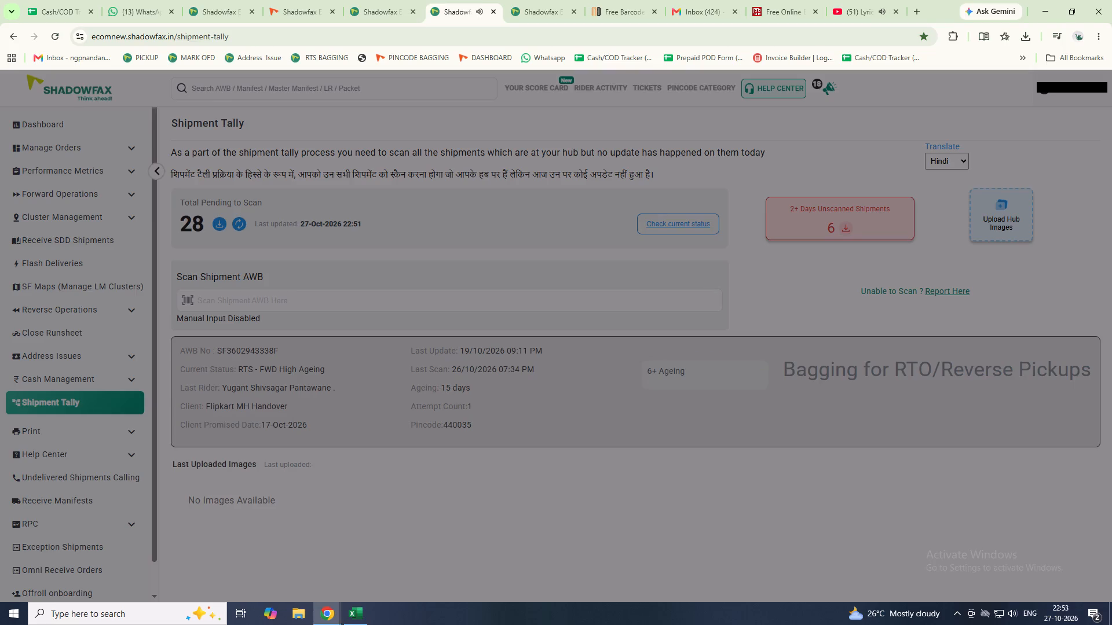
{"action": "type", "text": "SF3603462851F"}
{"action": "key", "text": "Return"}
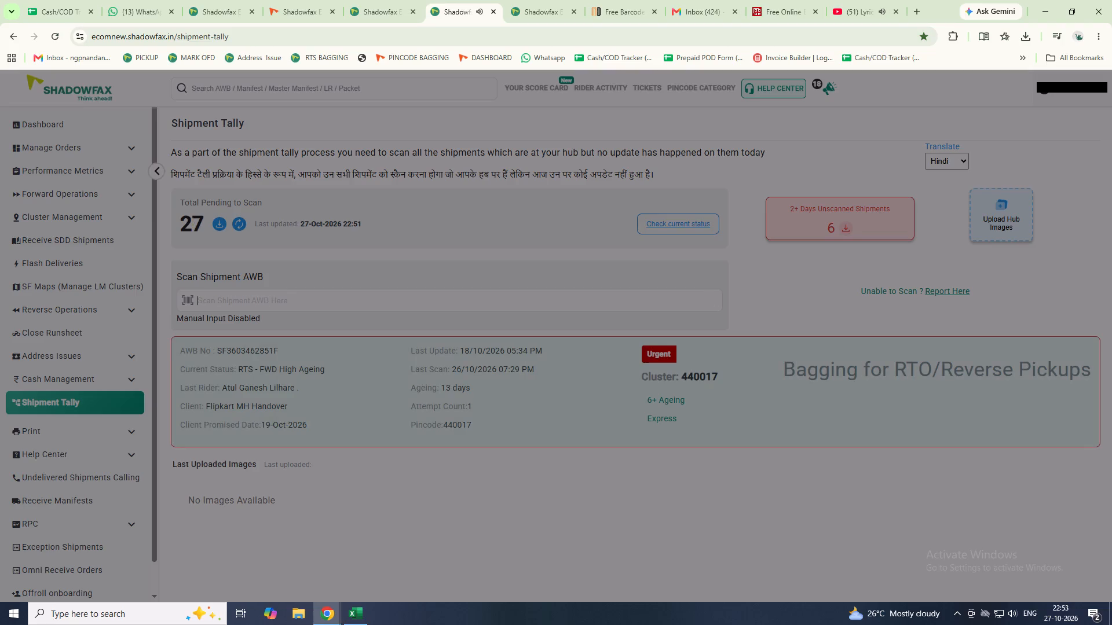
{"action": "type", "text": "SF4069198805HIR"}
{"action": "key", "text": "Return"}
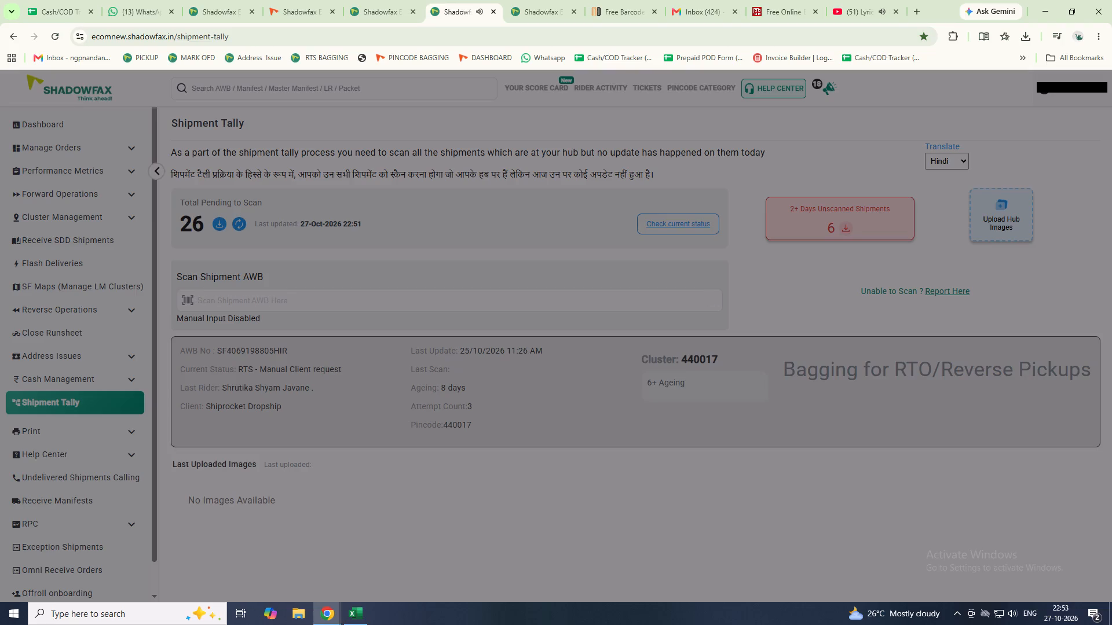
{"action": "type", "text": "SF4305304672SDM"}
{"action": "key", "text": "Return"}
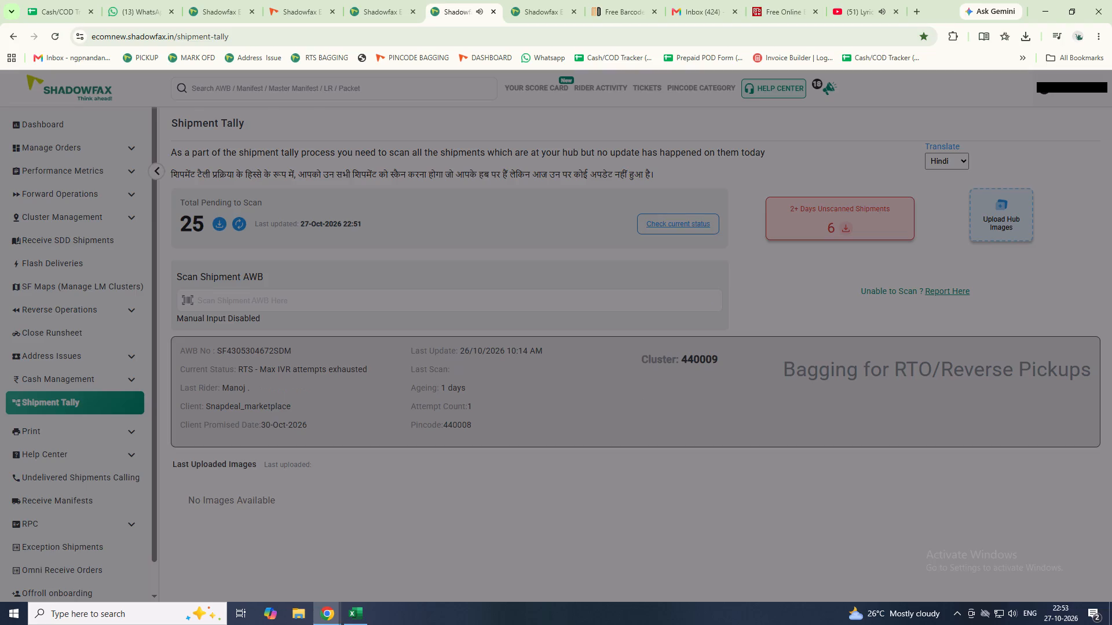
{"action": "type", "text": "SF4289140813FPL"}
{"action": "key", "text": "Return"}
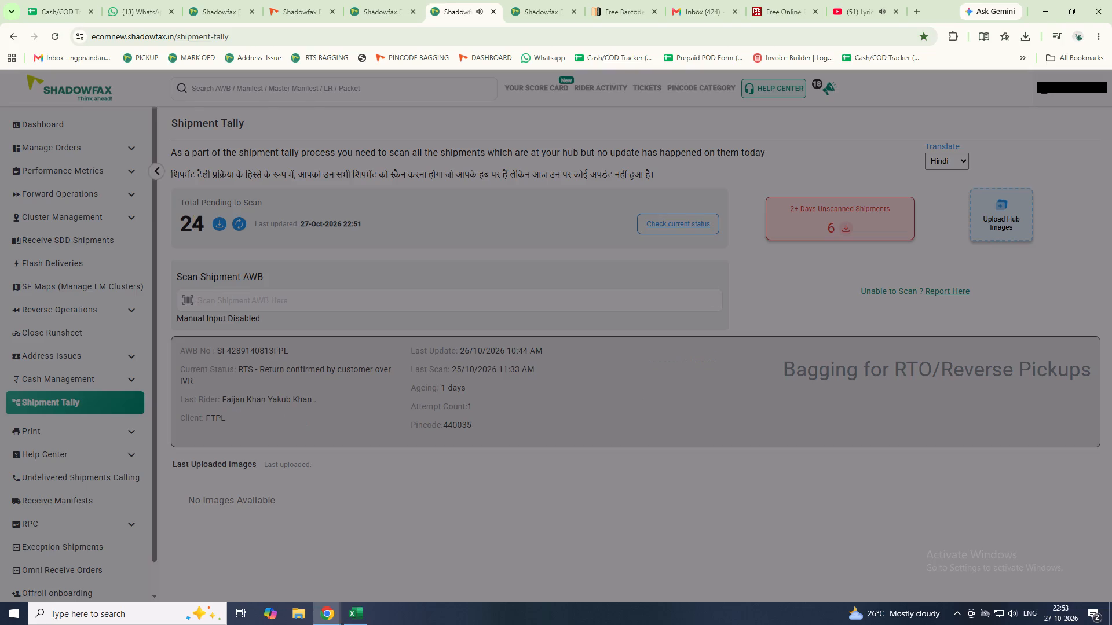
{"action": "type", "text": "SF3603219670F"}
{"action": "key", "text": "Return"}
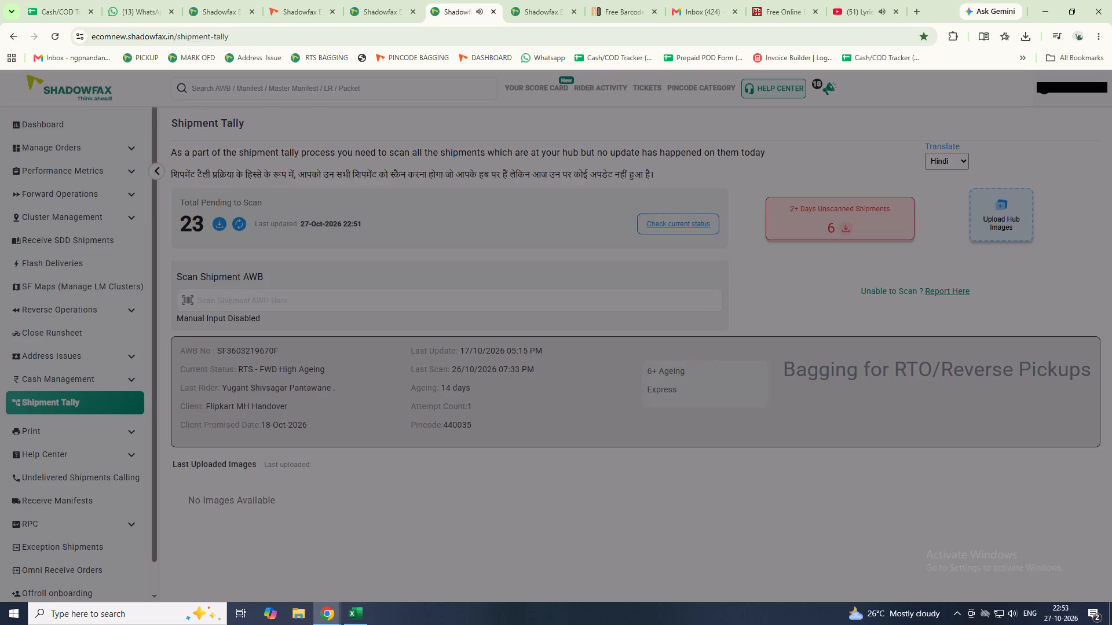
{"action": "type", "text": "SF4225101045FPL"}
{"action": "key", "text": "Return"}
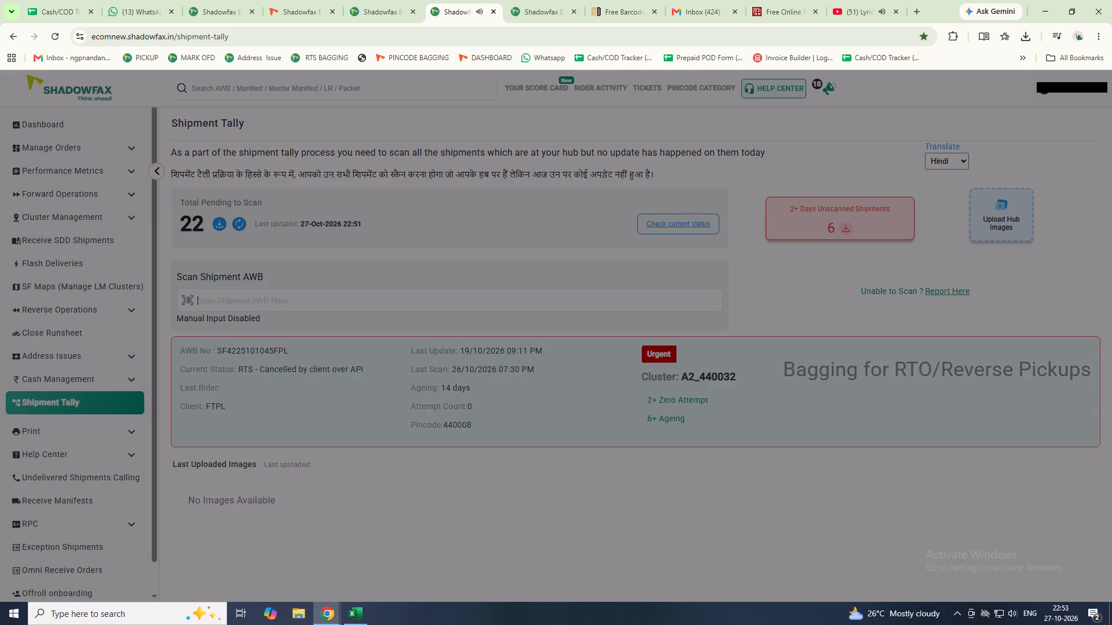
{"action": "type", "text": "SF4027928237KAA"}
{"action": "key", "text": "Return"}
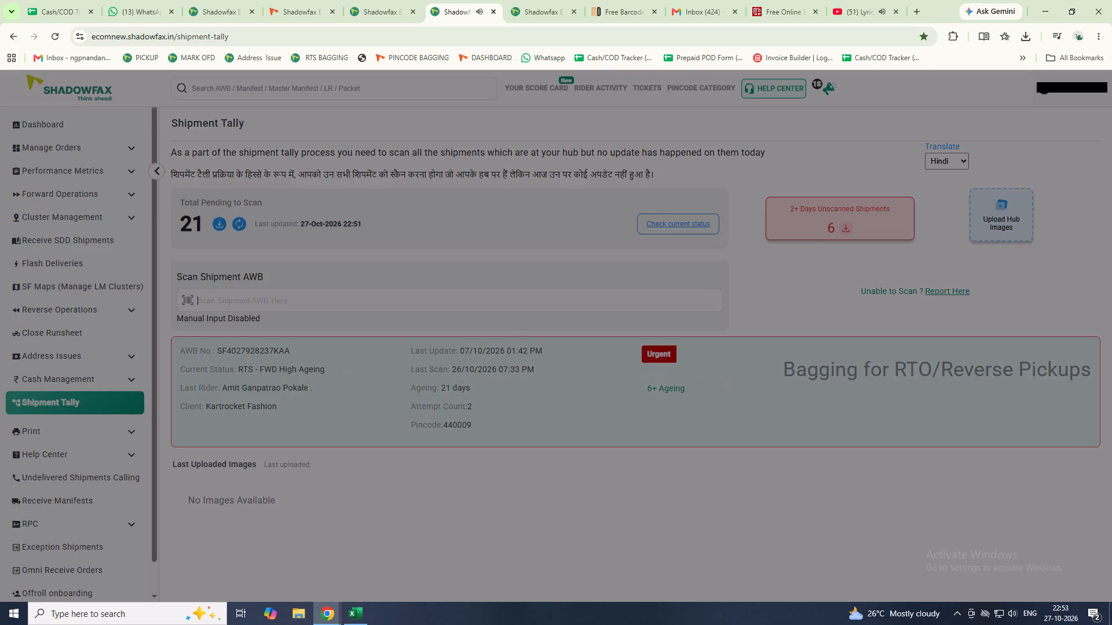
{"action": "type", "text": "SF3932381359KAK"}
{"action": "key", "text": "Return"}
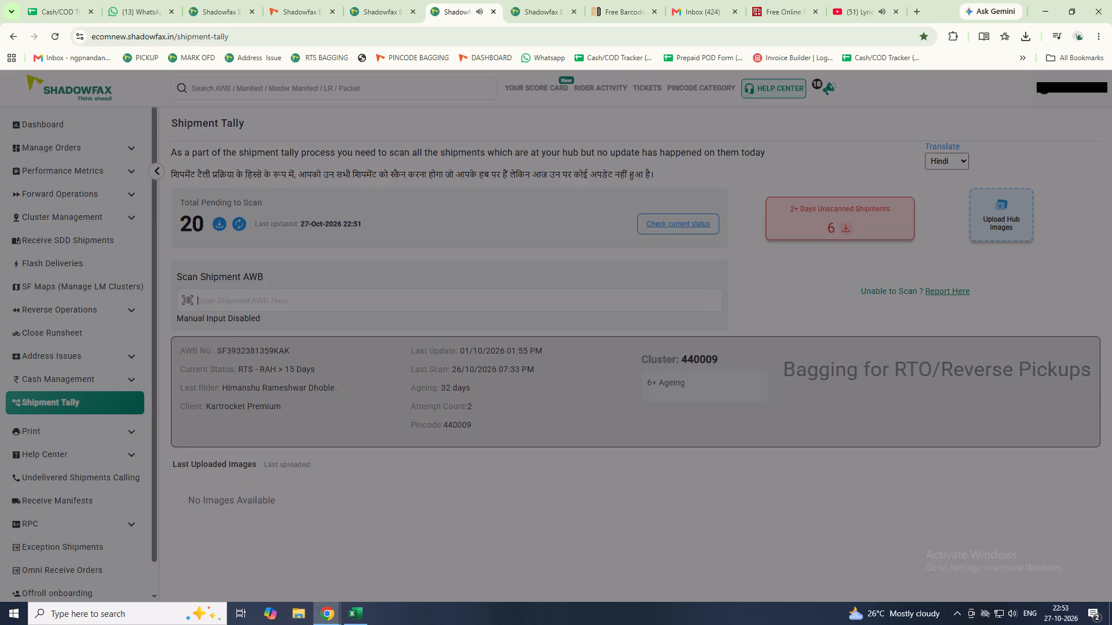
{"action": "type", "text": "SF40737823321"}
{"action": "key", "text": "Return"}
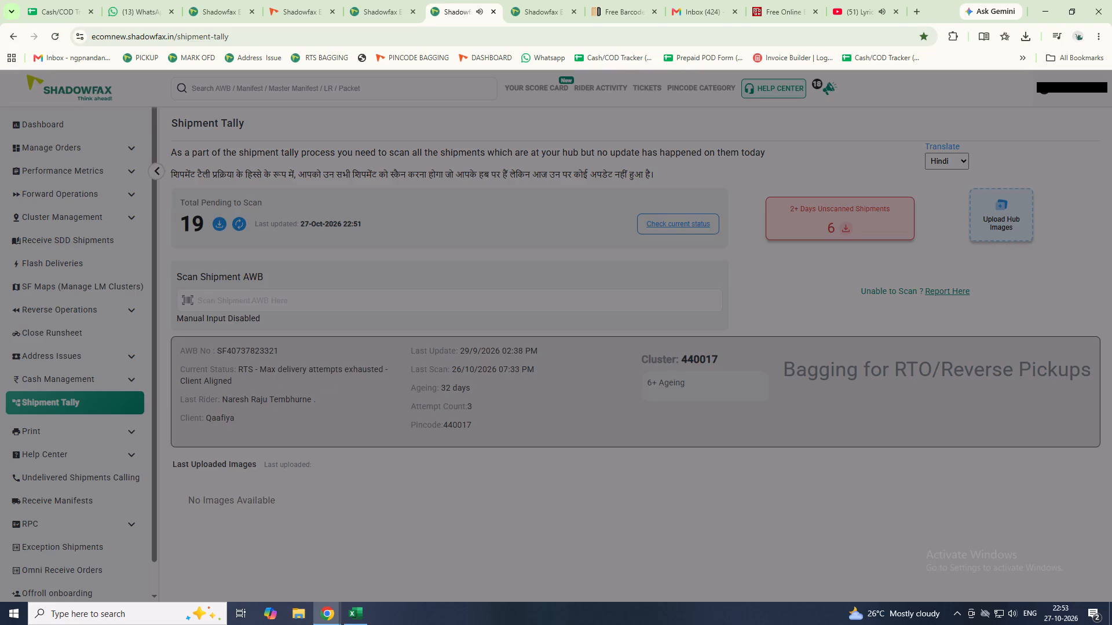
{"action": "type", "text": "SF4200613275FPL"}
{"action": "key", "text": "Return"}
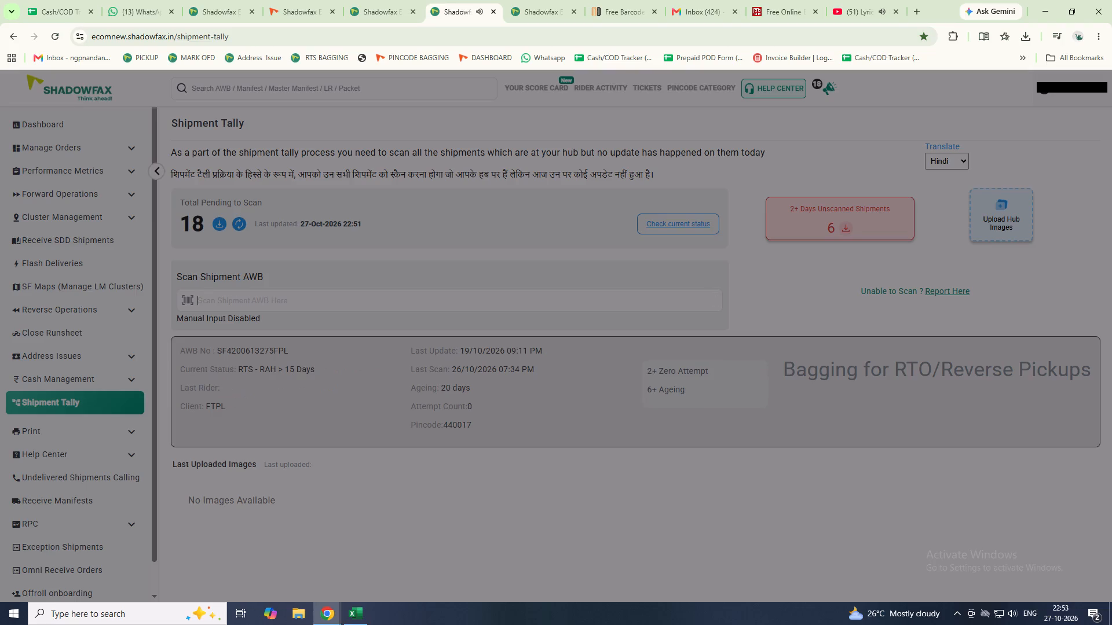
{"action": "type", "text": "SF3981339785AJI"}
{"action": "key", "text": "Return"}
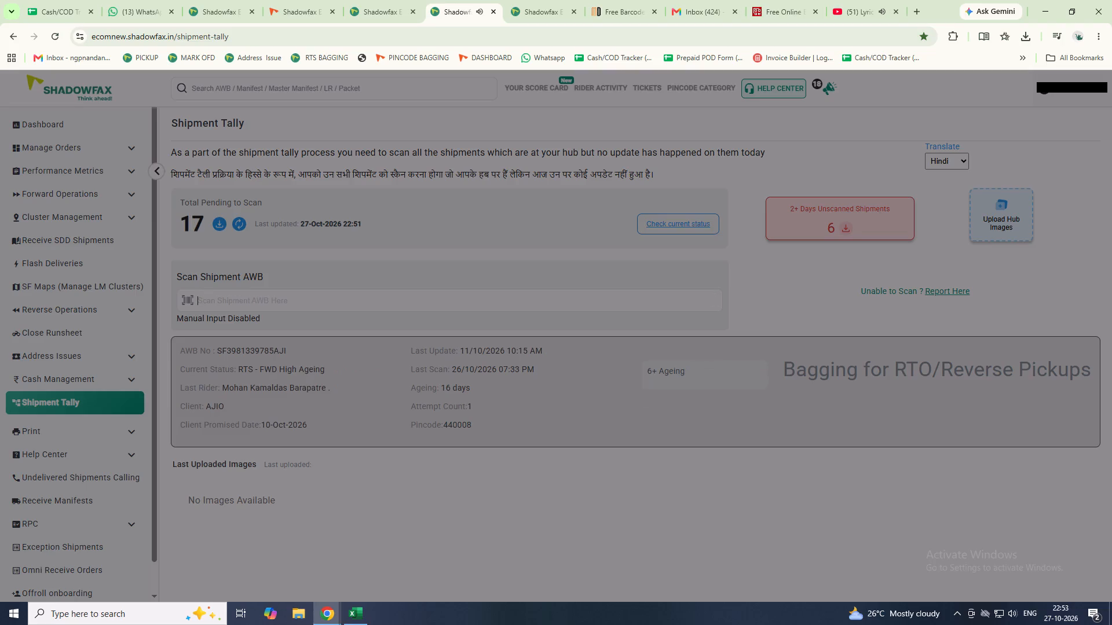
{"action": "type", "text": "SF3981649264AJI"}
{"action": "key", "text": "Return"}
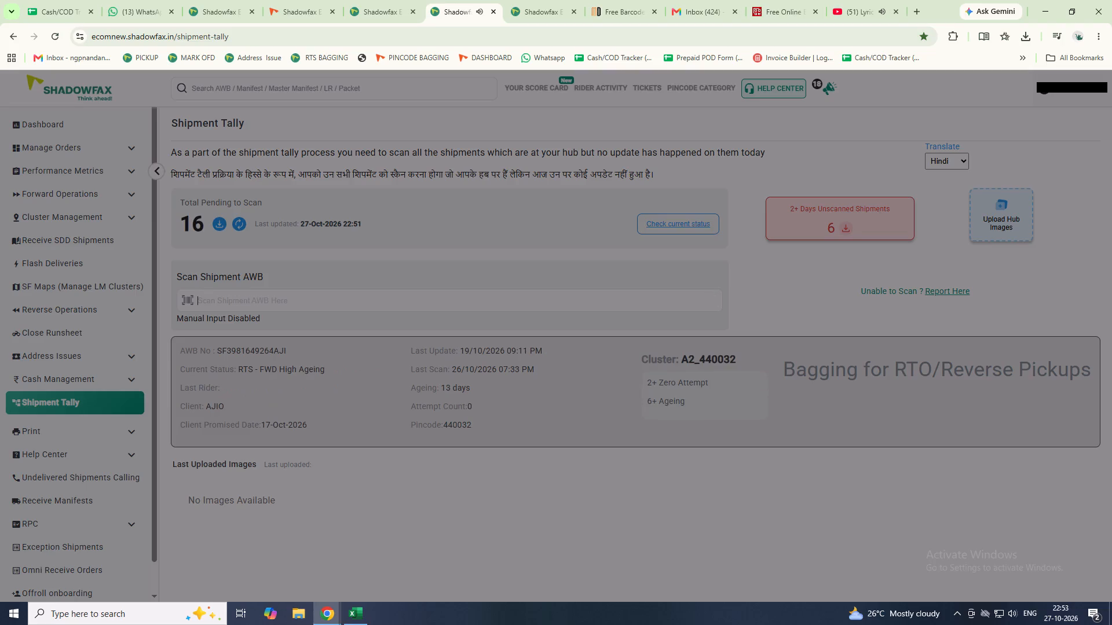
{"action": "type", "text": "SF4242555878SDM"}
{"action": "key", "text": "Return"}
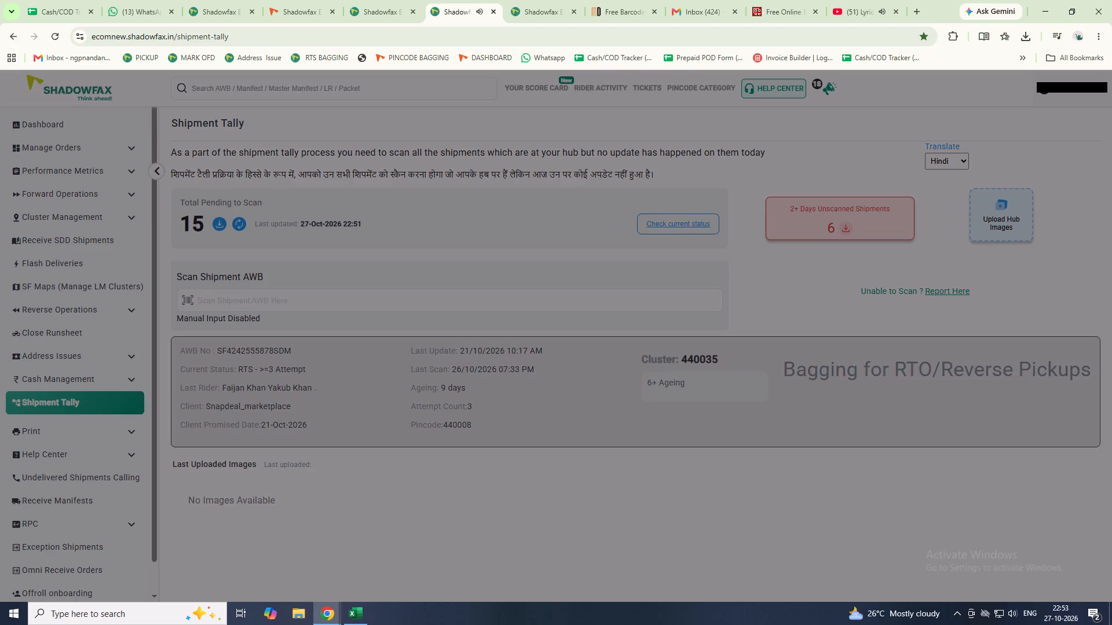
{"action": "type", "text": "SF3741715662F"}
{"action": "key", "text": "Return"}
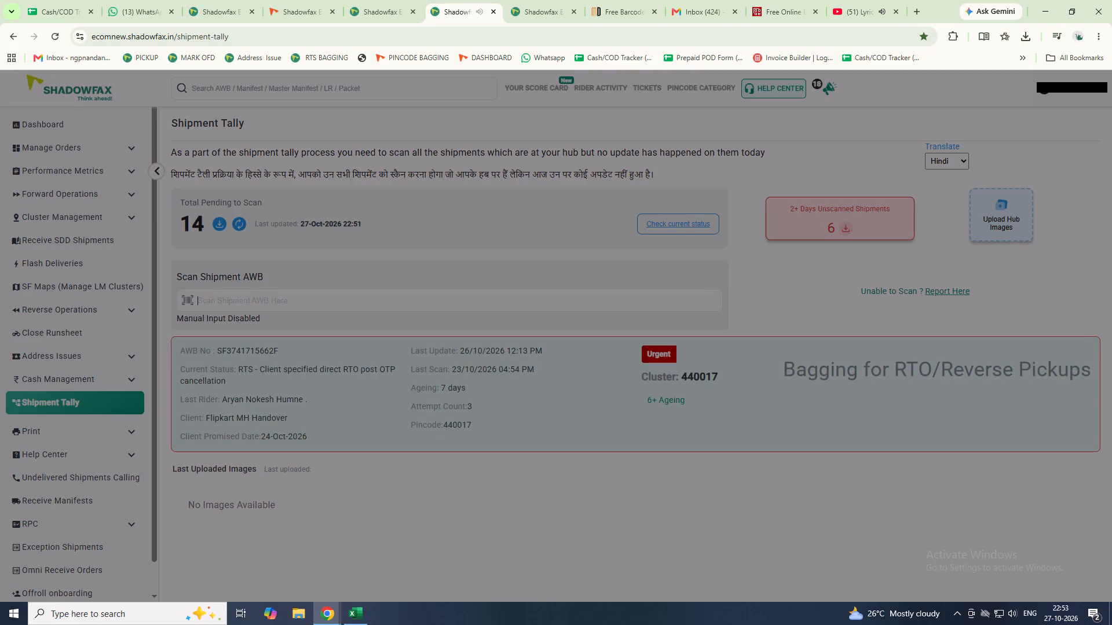
Refresh the total pending-to-scan figure, then download the pending shipment list and open it in Excel.
{"action": "left_click", "coordinate": [235, 223]}
{"action": "double_click", "coordinate": [243, 229]}
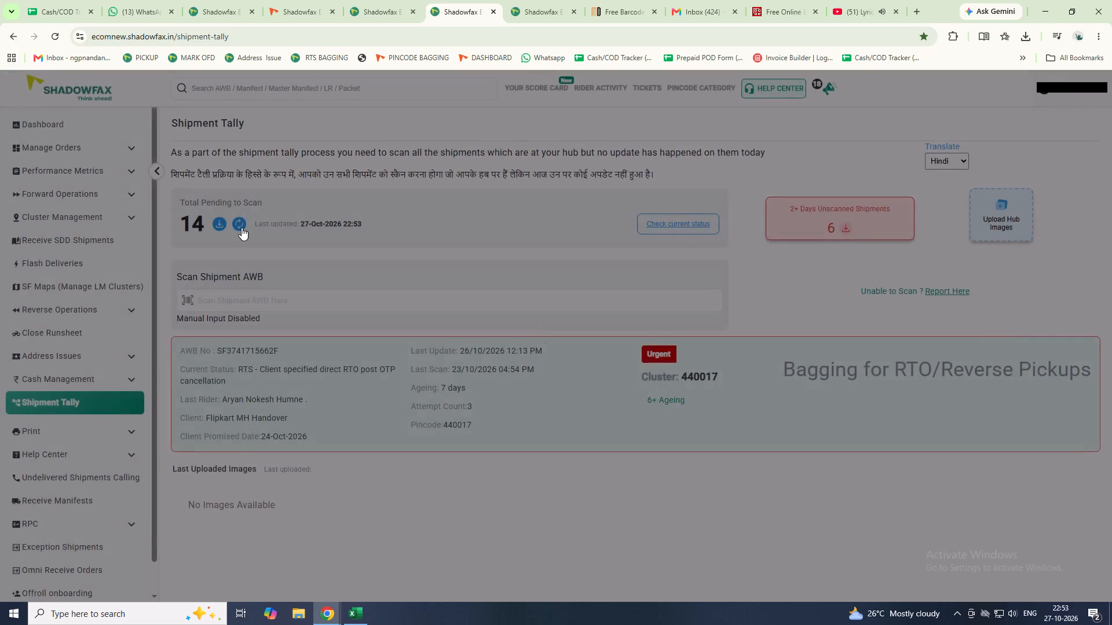
{"action": "left_click", "coordinate": [242, 227]}
{"action": "left_click", "coordinate": [219, 227]}
{"action": "left_click", "coordinate": [875, 69]}
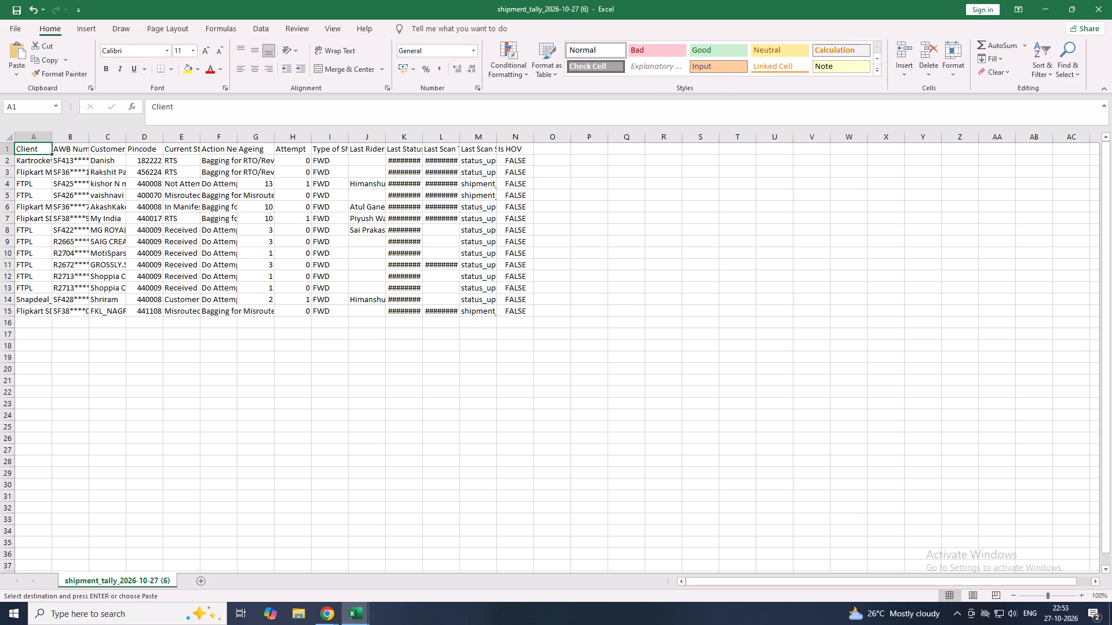
Add filters to the header row and sort the list by Ageing from smallest to largest.
{"action": "left_click", "coordinate": [224, 163]}
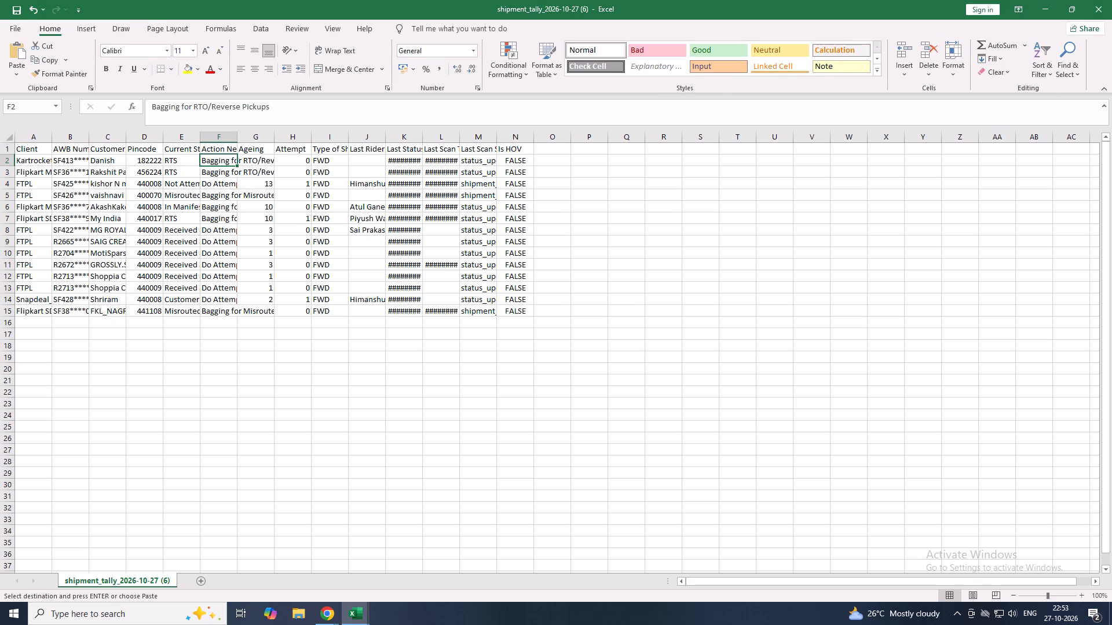
{"action": "key", "text": "ctrl+shift+l"}
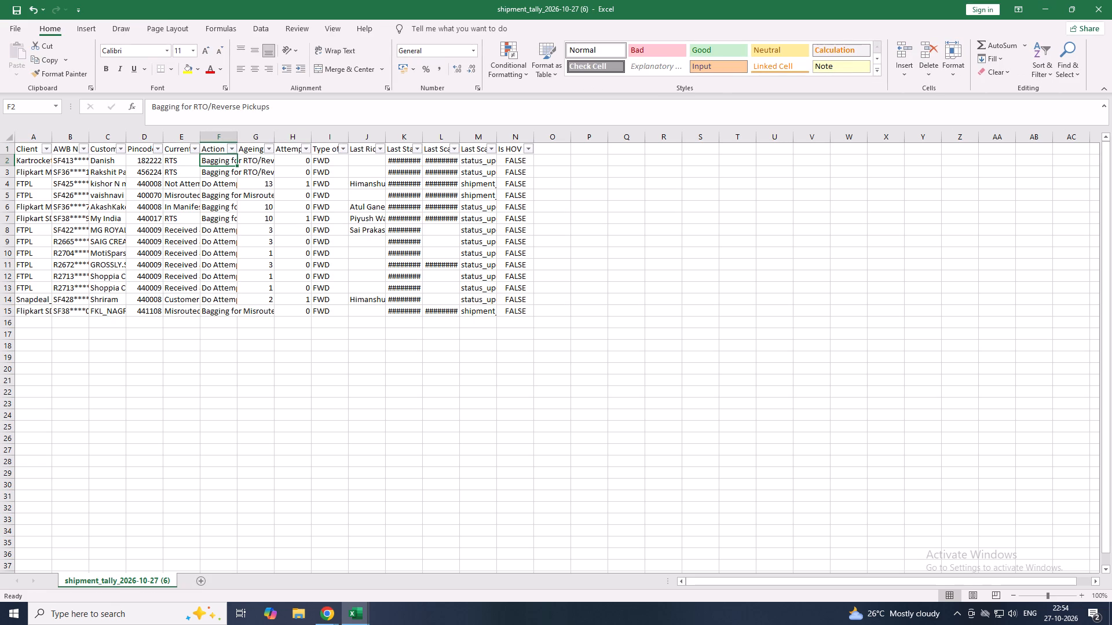
{"action": "left_click", "coordinate": [270, 146]}
{"action": "left_click", "coordinate": [244, 167]}
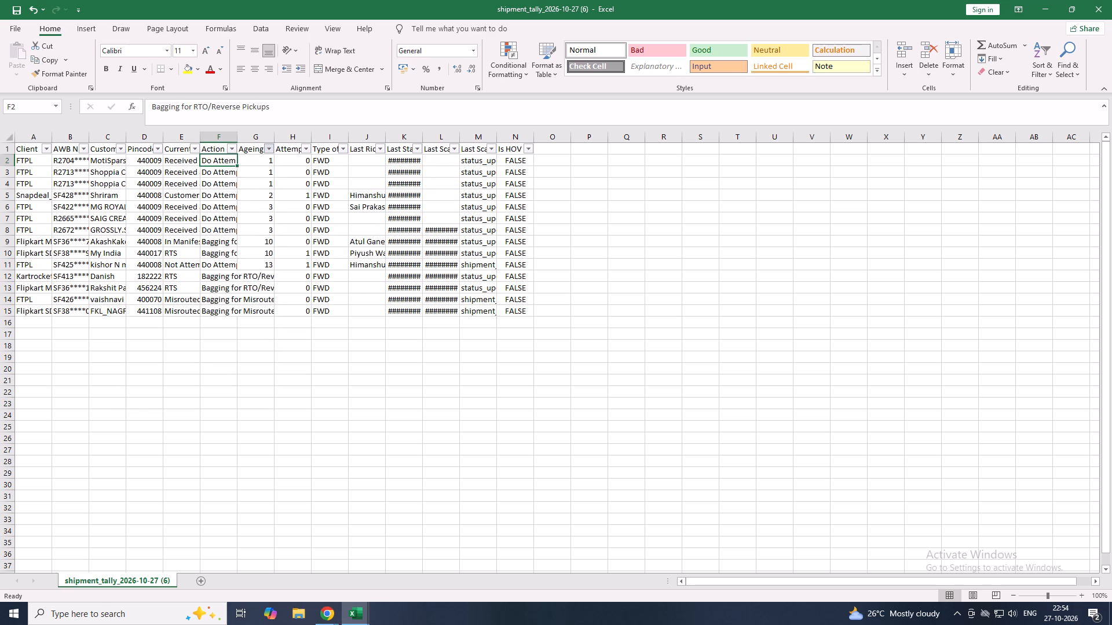
Auto-fit the widths of the Current Status, Action Needed and AWB Number columns.
{"action": "double_click", "coordinate": [197, 138]}
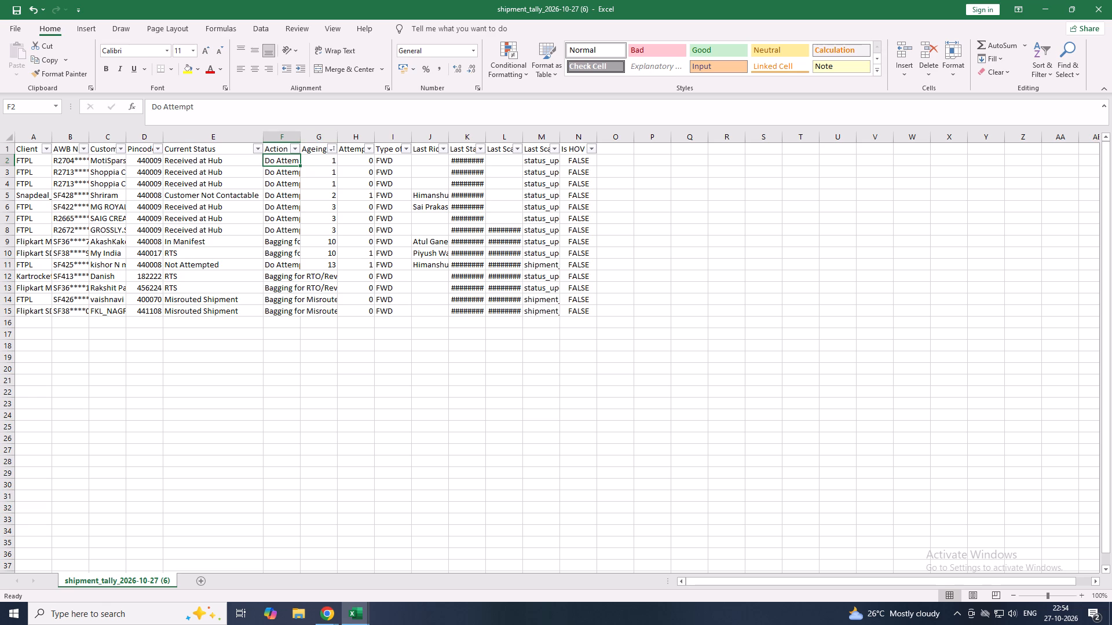
{"action": "double_click", "coordinate": [301, 139]}
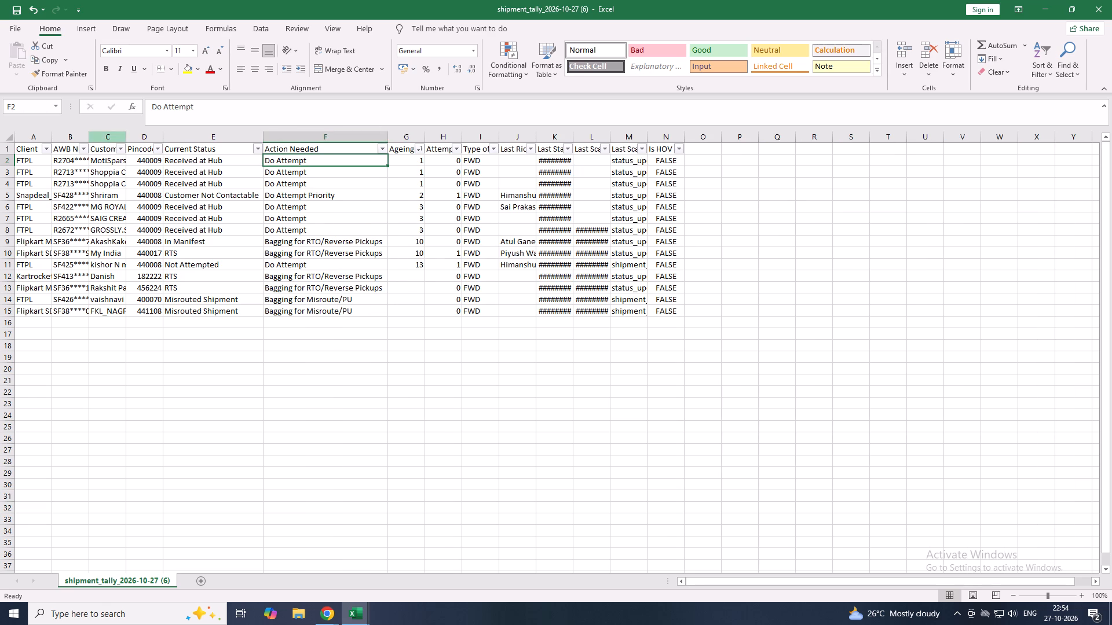
{"action": "double_click", "coordinate": [85, 137]}
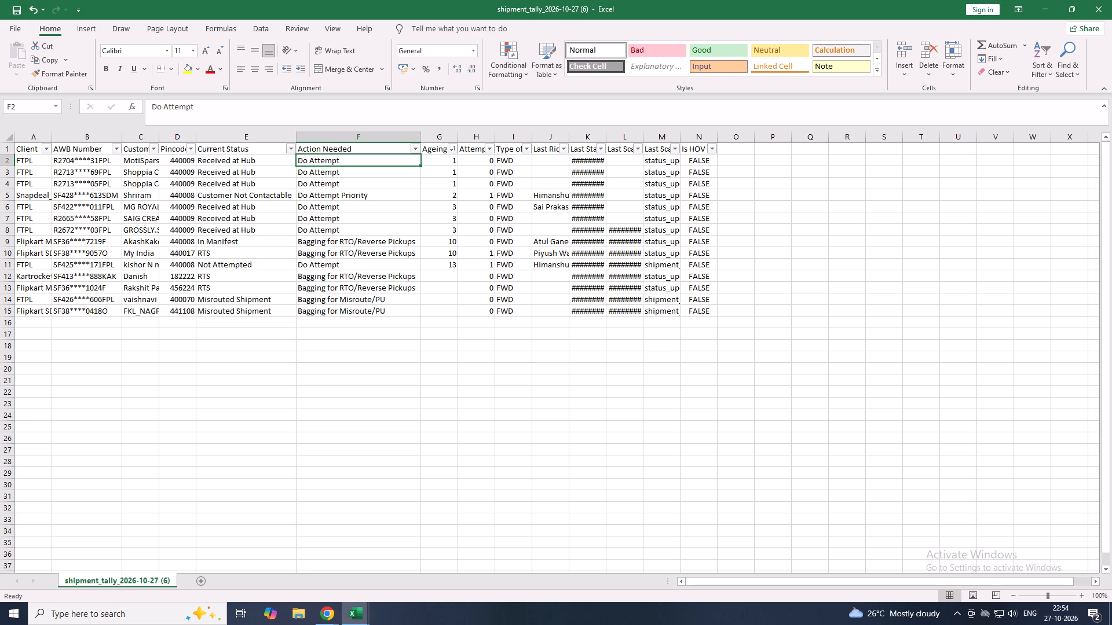
{"action": "left_click", "coordinate": [9, 243]}
{"action": "key", "text": "Delete"}
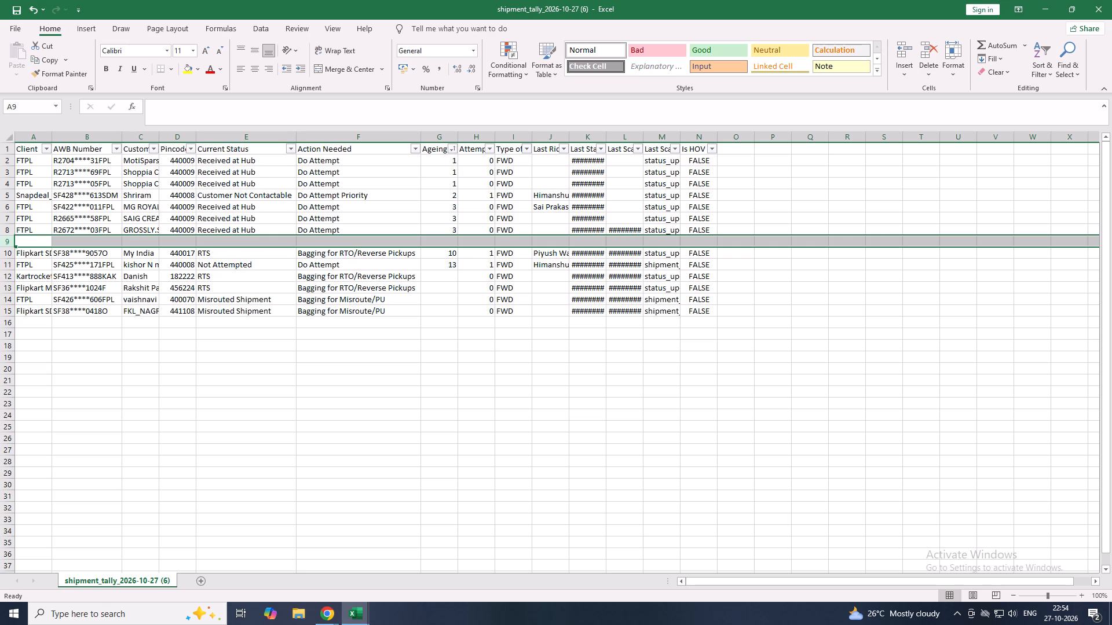
{"action": "left_click", "coordinate": [6, 301]}
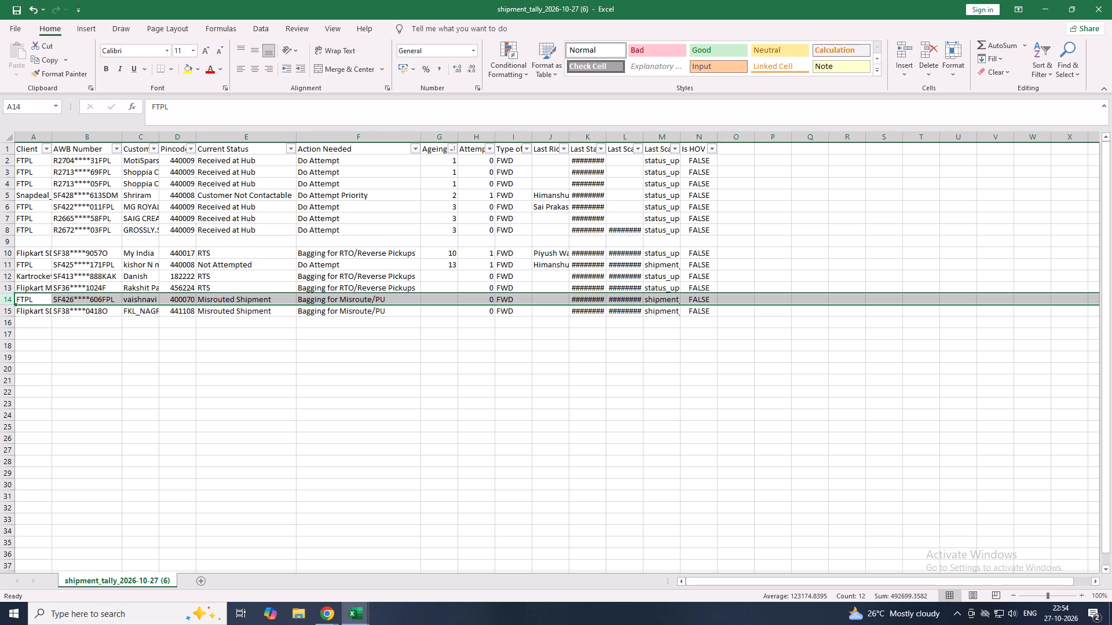
Clear the Current Status and Action Needed cells in rows 2 to 8.
{"action": "left_click", "coordinate": [221, 162]}
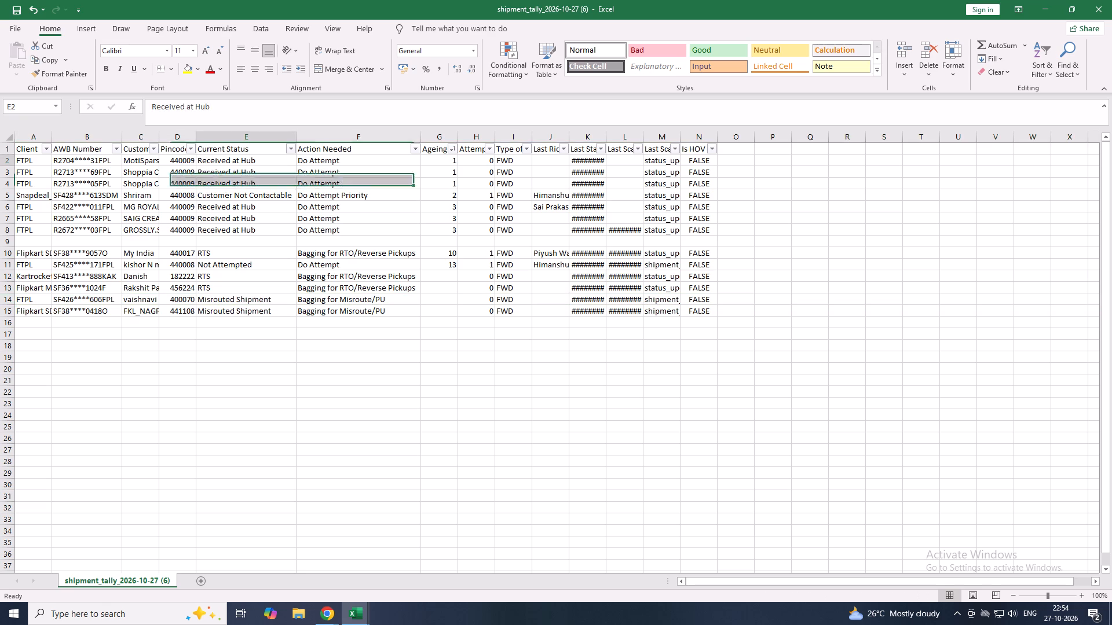
{"action": "key", "text": "shift+Right"}
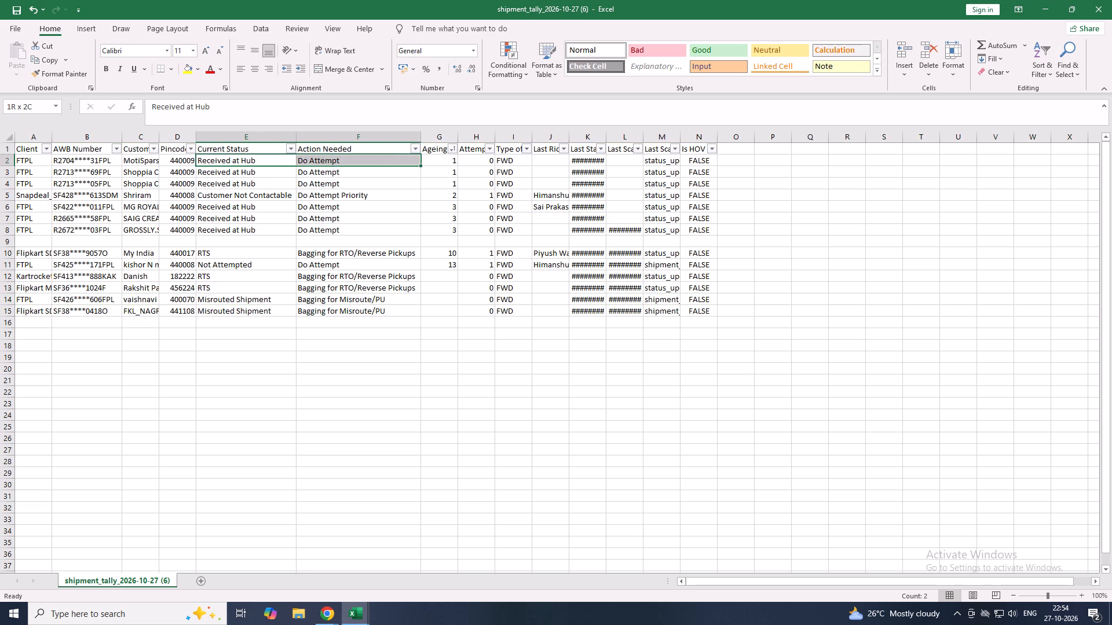
{"action": "key", "text": "shift+Down"}
{"action": "key", "text": "shift+Down"}
{"action": "key", "text": "shift+Down"}
{"action": "key", "text": "shift+Down"}
{"action": "key", "text": "shift+Down"}
{"action": "key", "text": "shift+Down"}
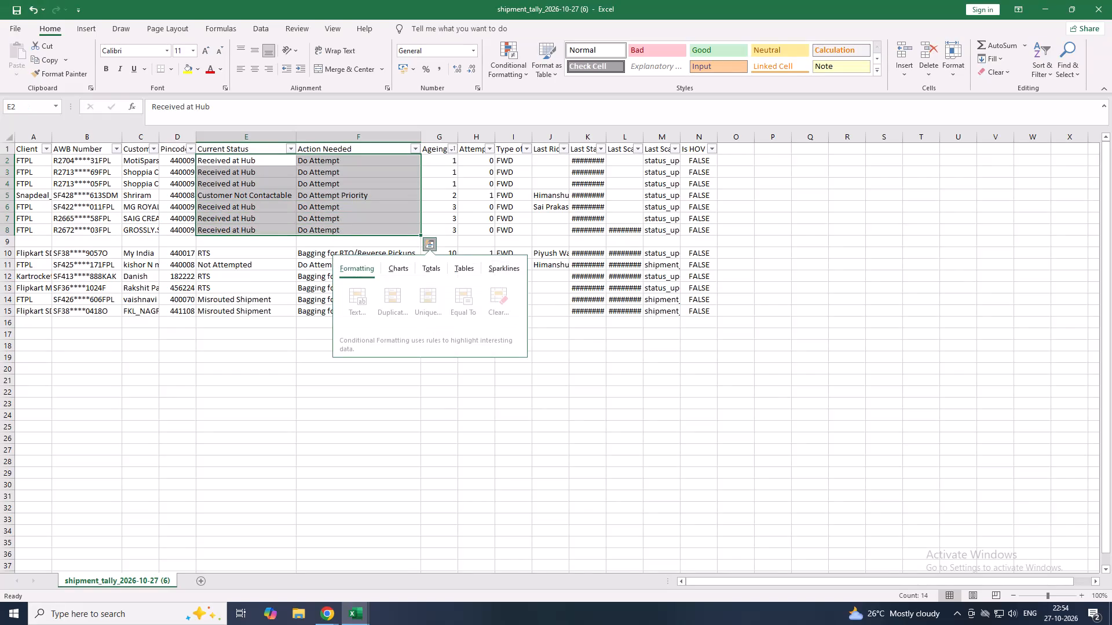
{"action": "key", "text": "Delete"}
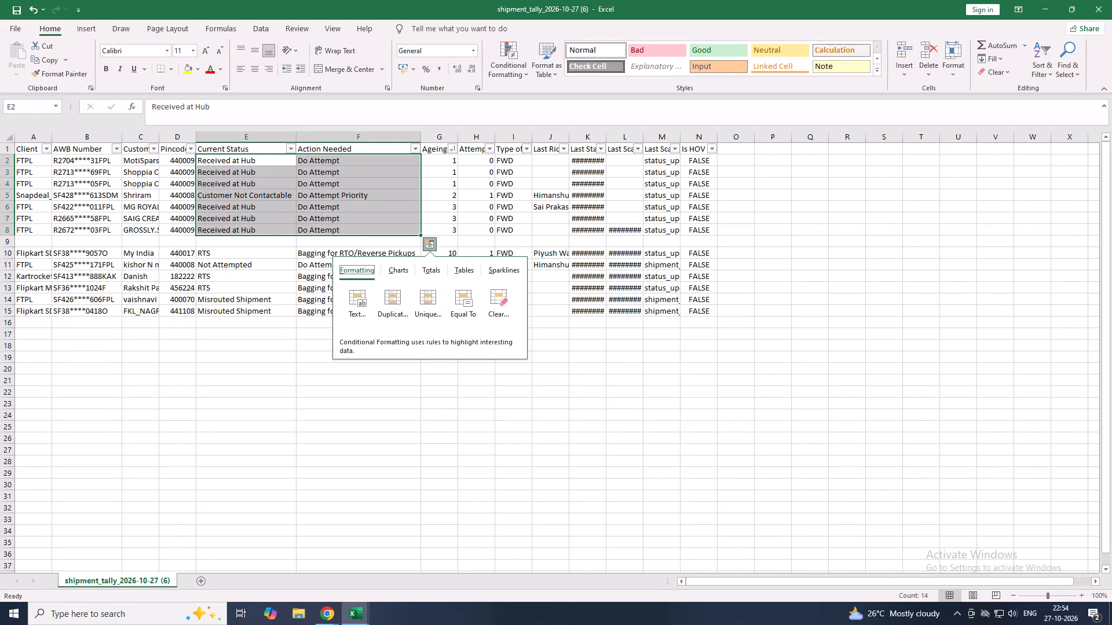
{"action": "key", "text": "Delete"}
{"action": "left_click", "coordinate": [221, 161]}
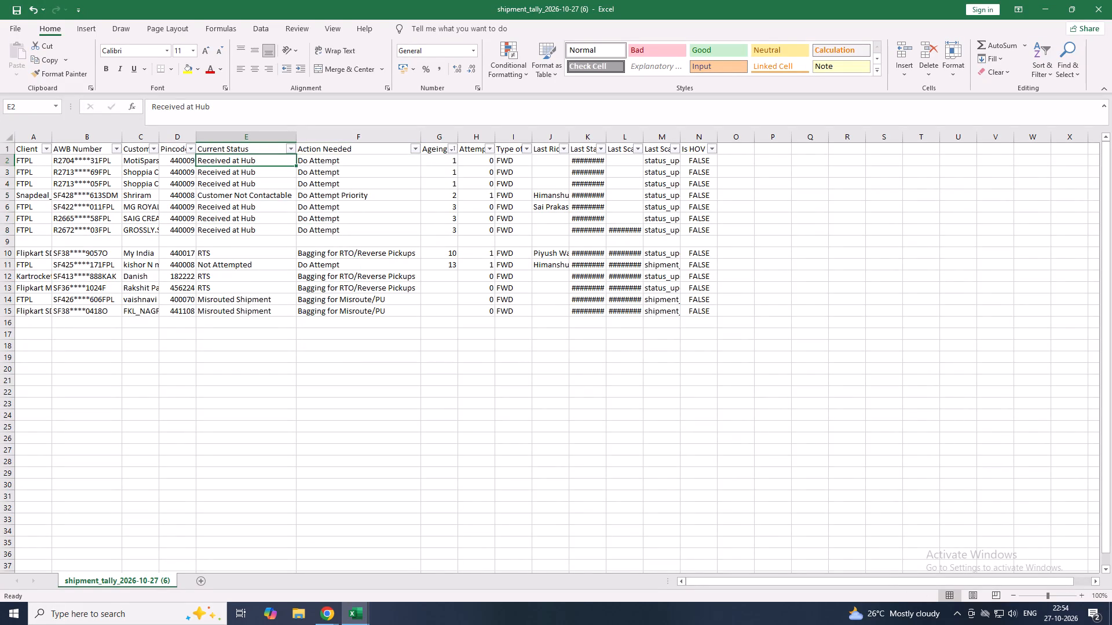
{"action": "key", "text": "shift+Right"}
{"action": "key", "text": "shift+Down"}
{"action": "key", "text": "shift+Down"}
{"action": "key", "text": "shift+Down"}
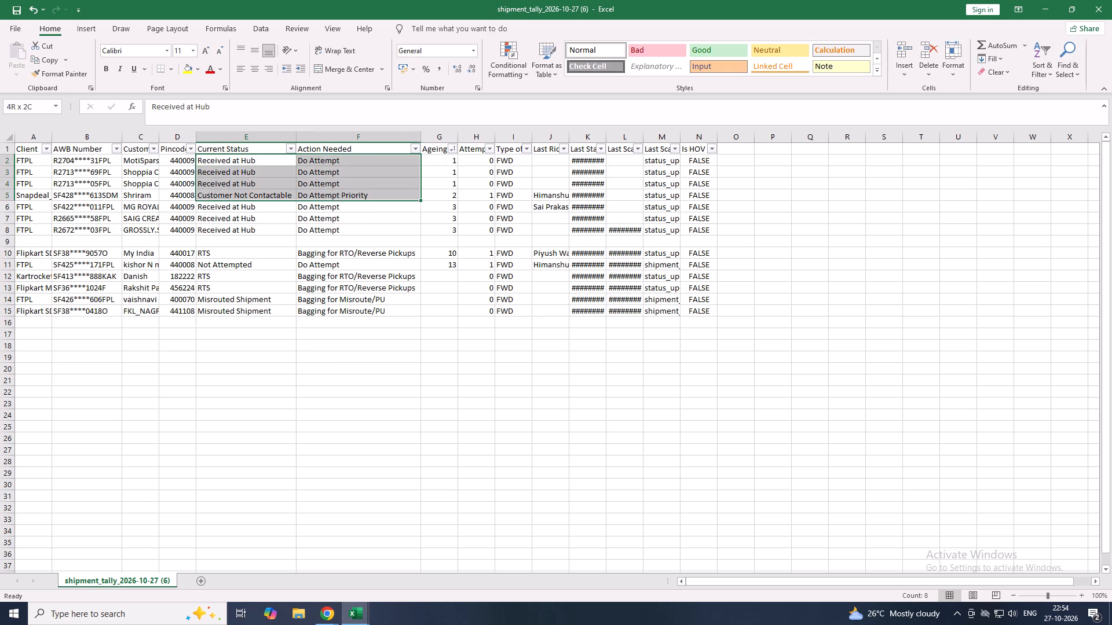
{"action": "key", "text": "shift+Down"}
{"action": "key", "text": "shift+Down"}
{"action": "key", "text": "shift+Down"}
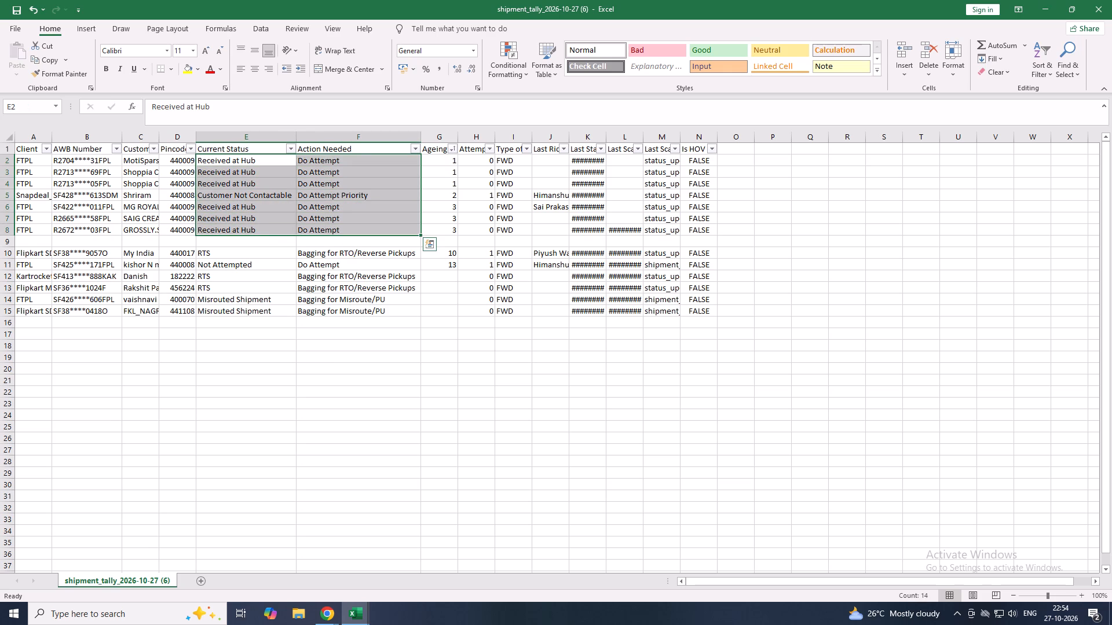
{"action": "key", "text": "Delete"}
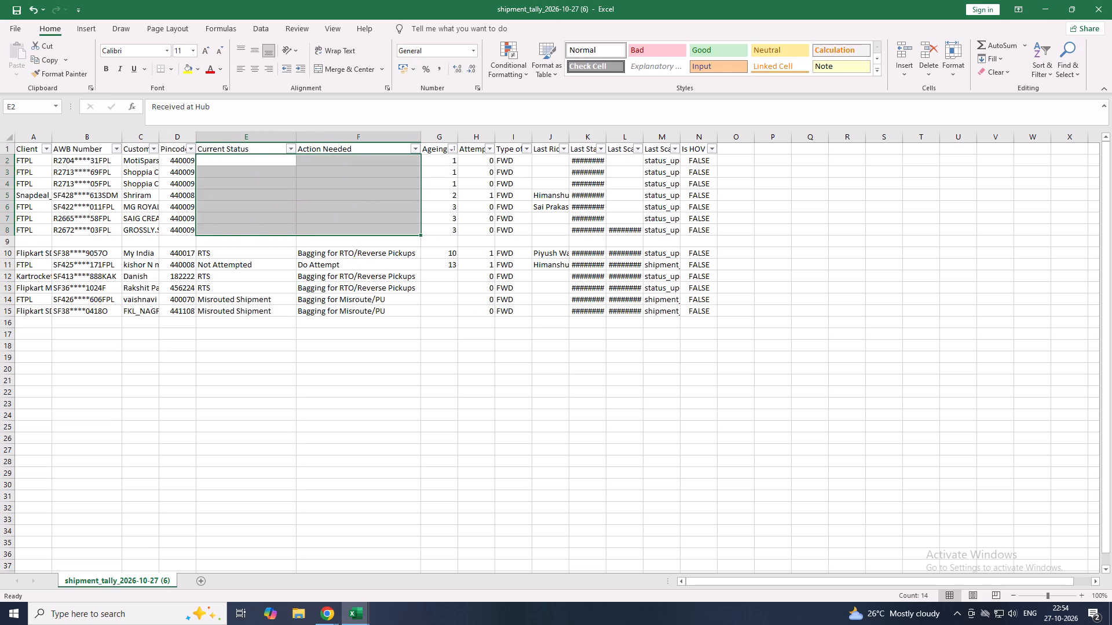
{"action": "key", "text": "alt+Tab"}
{"action": "key", "text": "alt+Tab"}
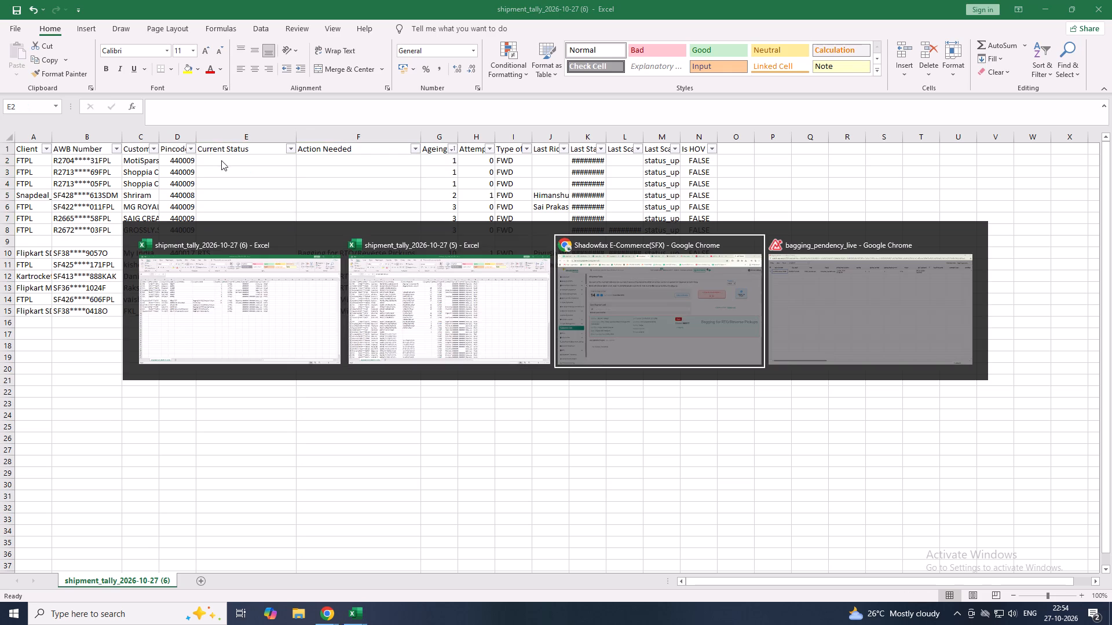
{"action": "left_click", "coordinate": [367, 11]}
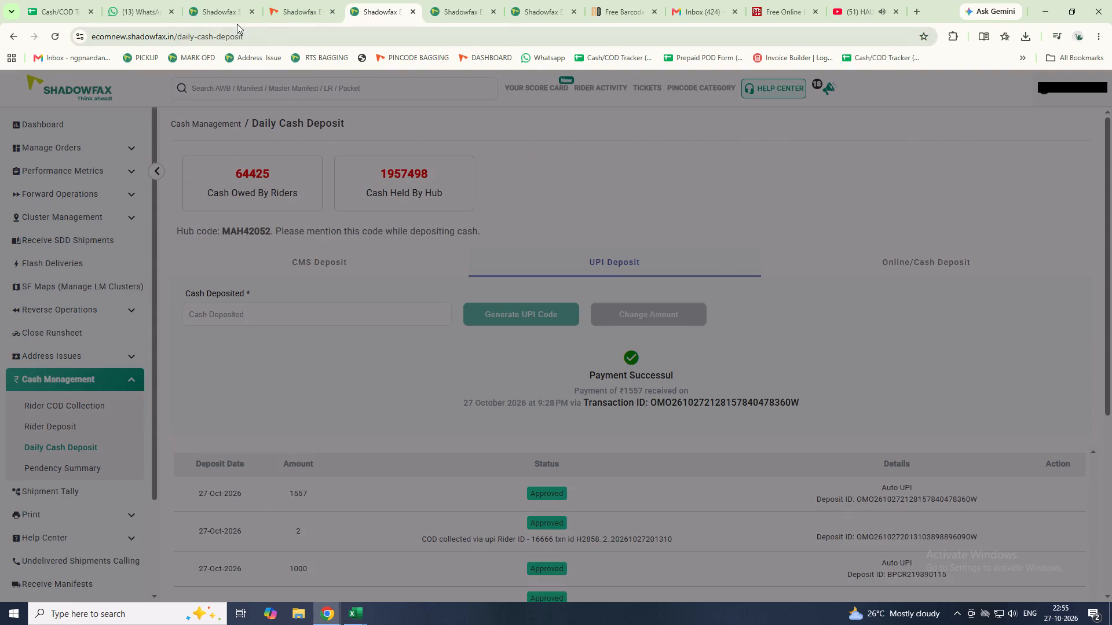
{"action": "left_click", "coordinate": [212, 12]}
{"action": "double_click", "coordinate": [751, 65]}
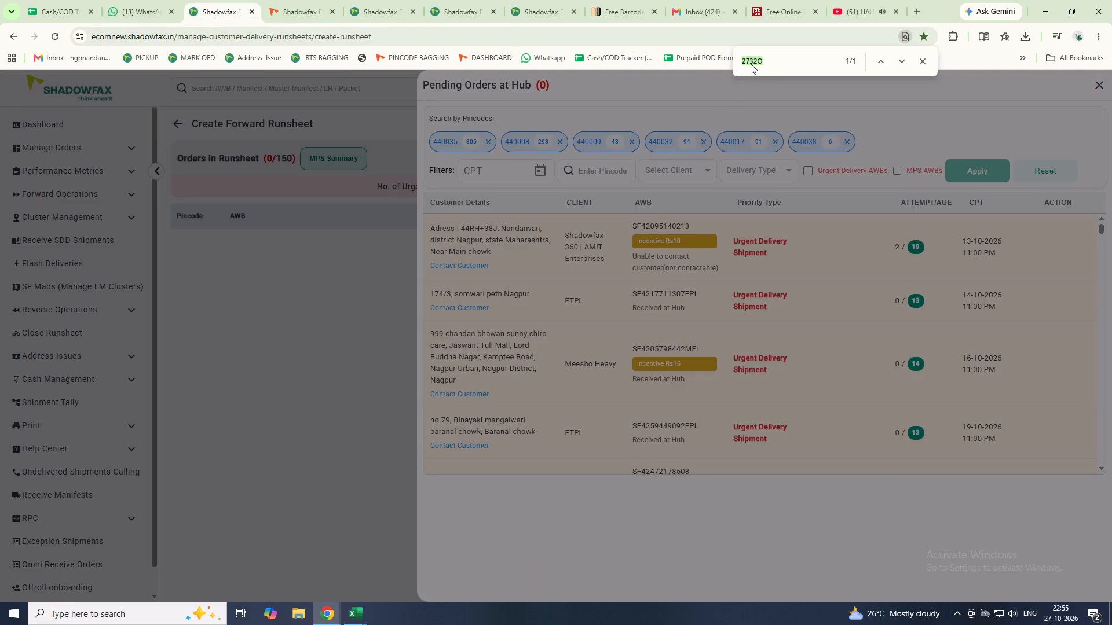
{"action": "key", "text": "ctrl+v"}
{"action": "key", "text": "alt+Tab"}
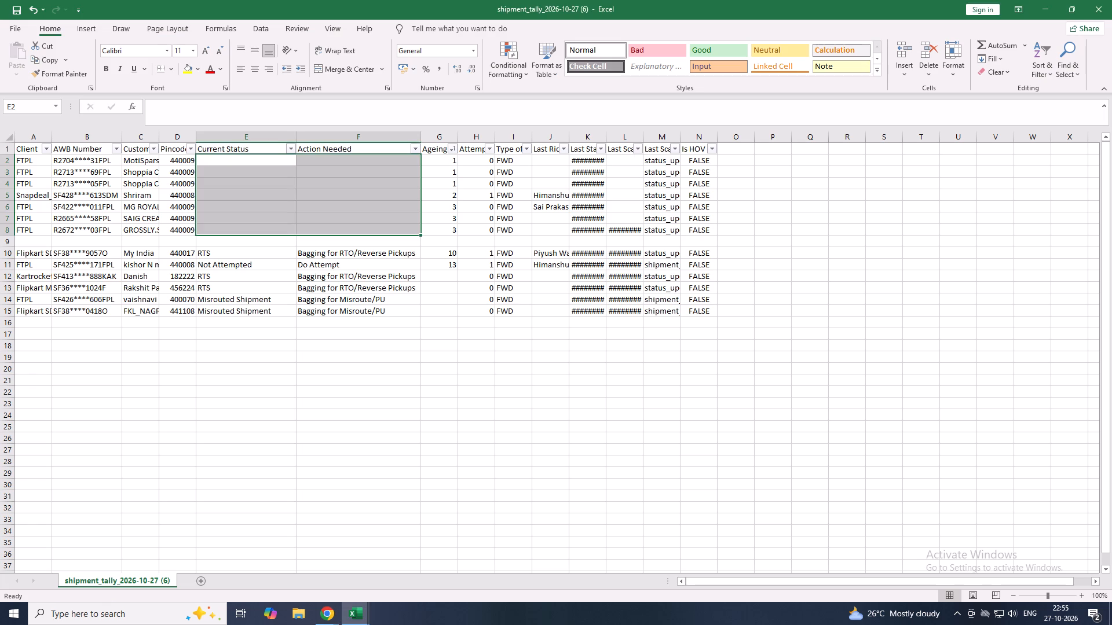
{"action": "triple_click", "coordinate": [96, 160]}
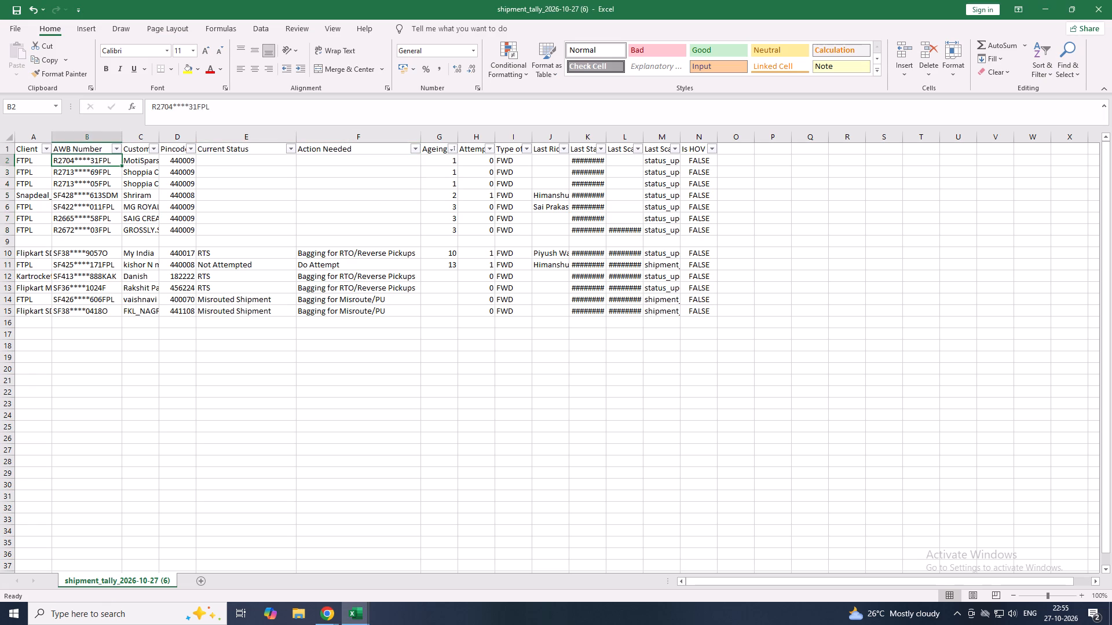
{"action": "left_click", "coordinate": [96, 160]}
{"action": "key", "text": "ctrl+c"}
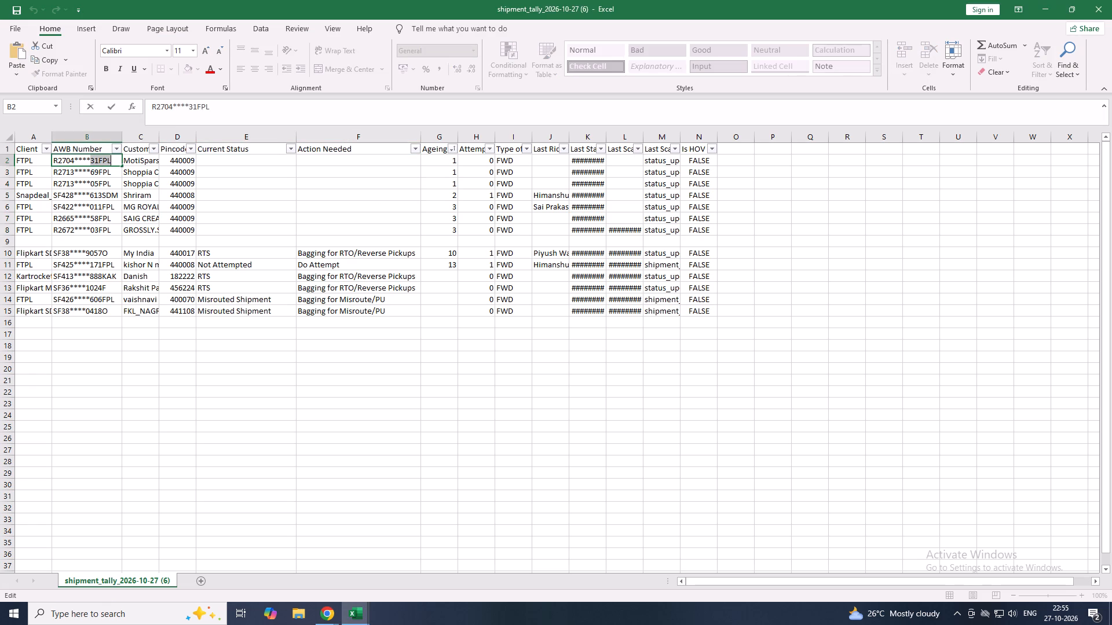
{"action": "key", "text": "alt+Tab"}
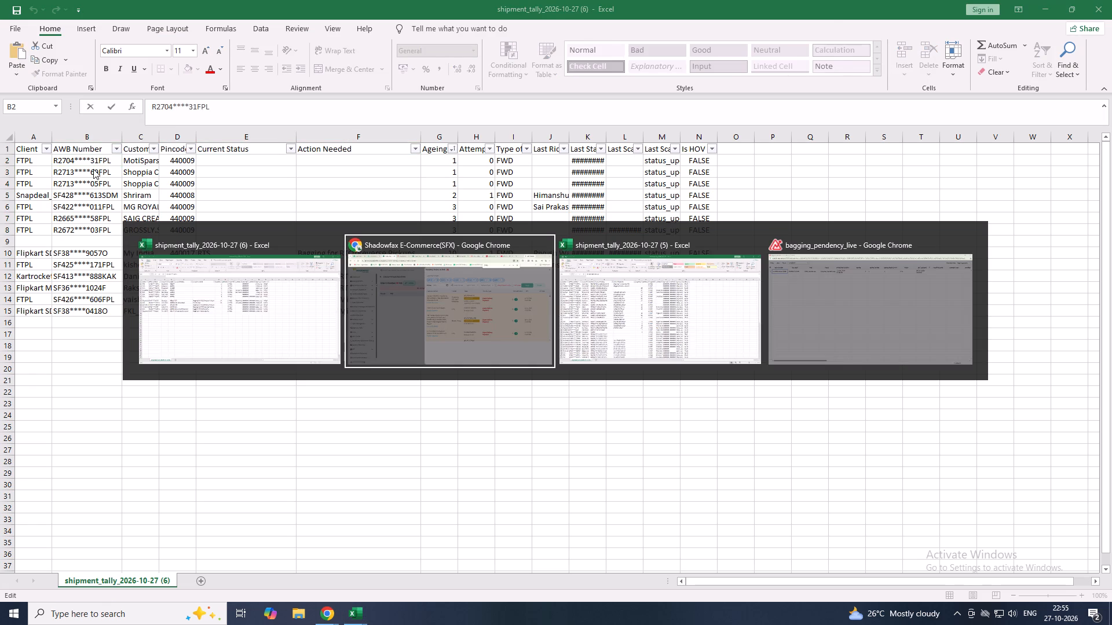
{"action": "key", "text": "ctrl+v"}
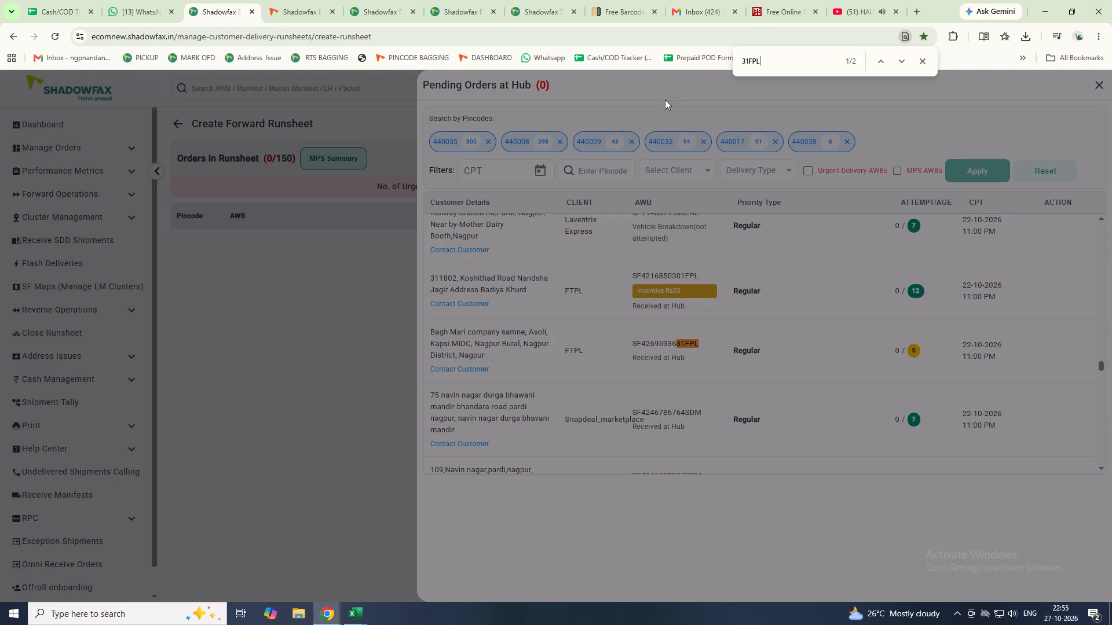
{"action": "double_click", "coordinate": [674, 337]}
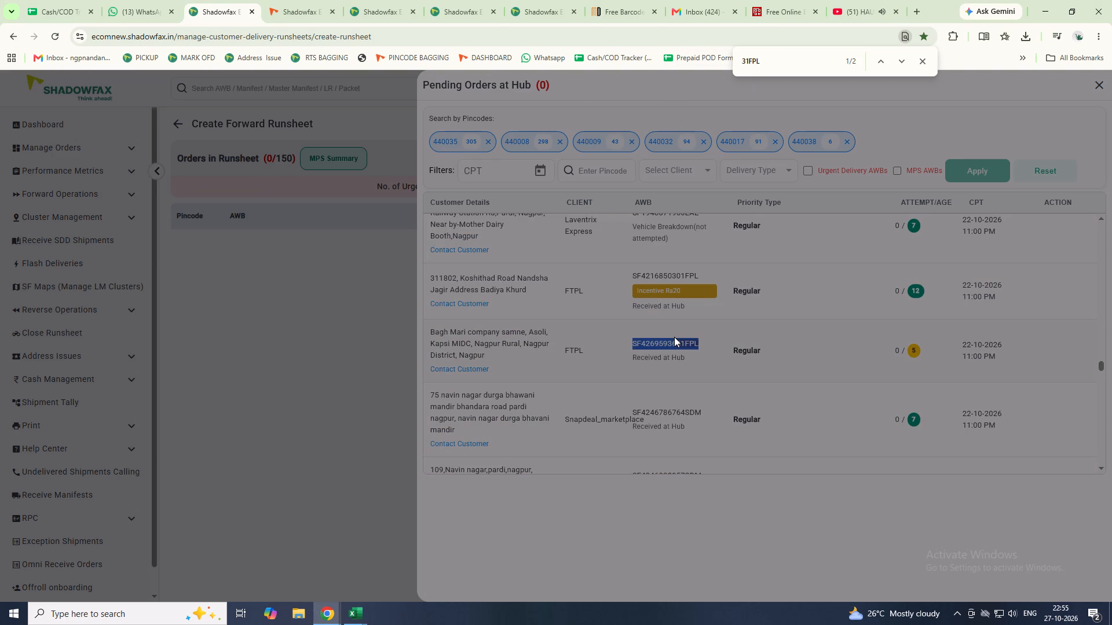
{"action": "key", "text": "ctrl+c"}
{"action": "key", "text": "alt+Tab"}
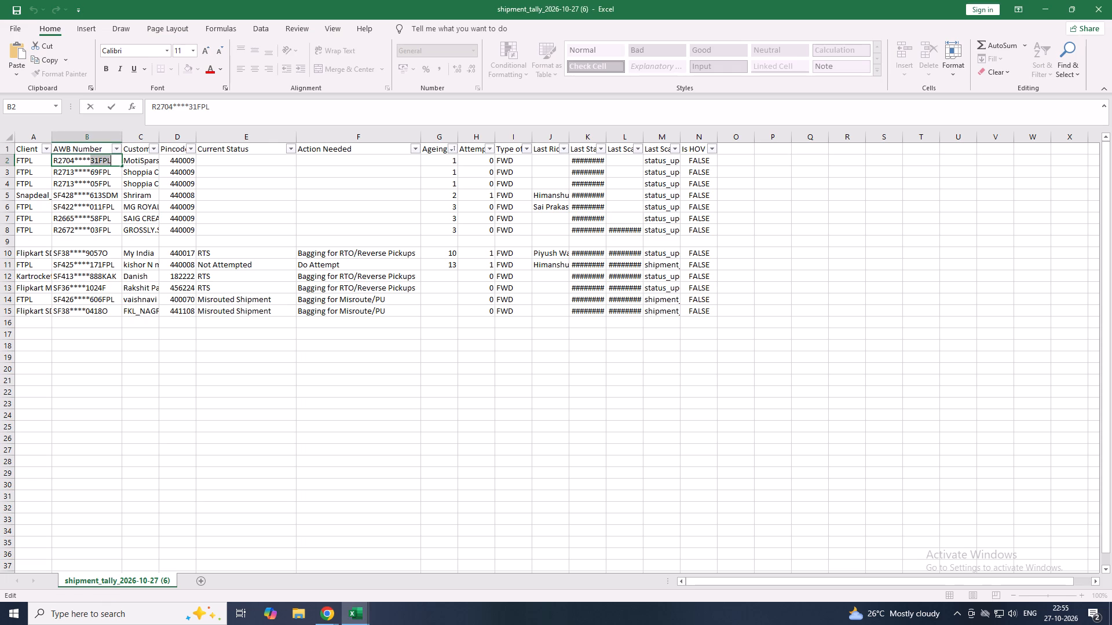
{"action": "left_click", "coordinate": [224, 162]}
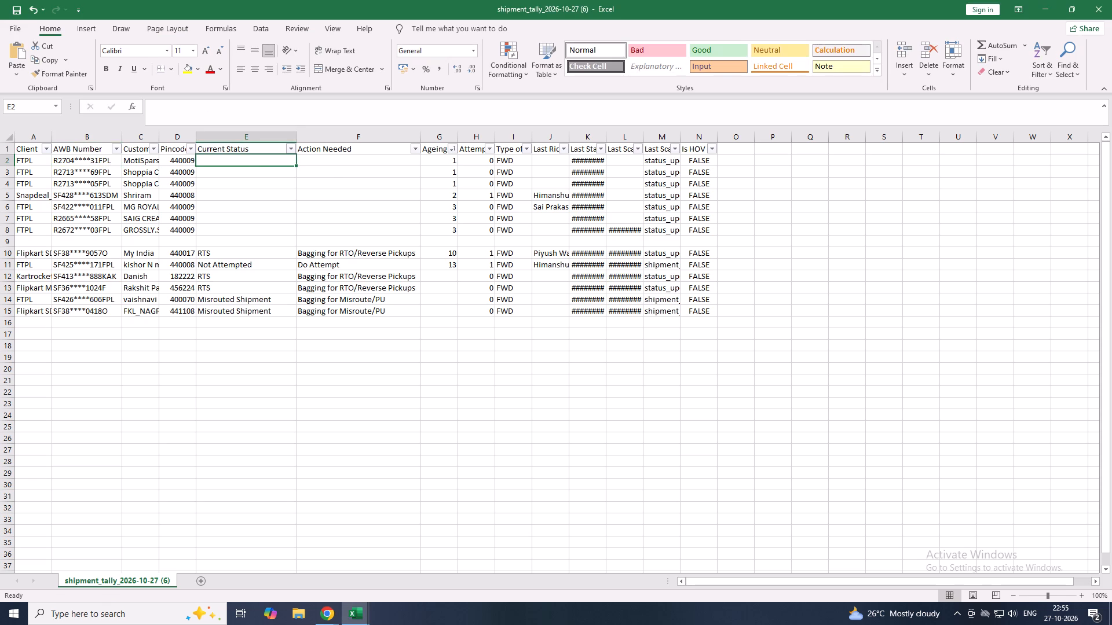
{"action": "key", "text": "ctrl+v"}
Search the pending orders at the hub for 69FPL, the AWB ending from row 3 of the list.
{"action": "triple_click", "coordinate": [101, 171]}
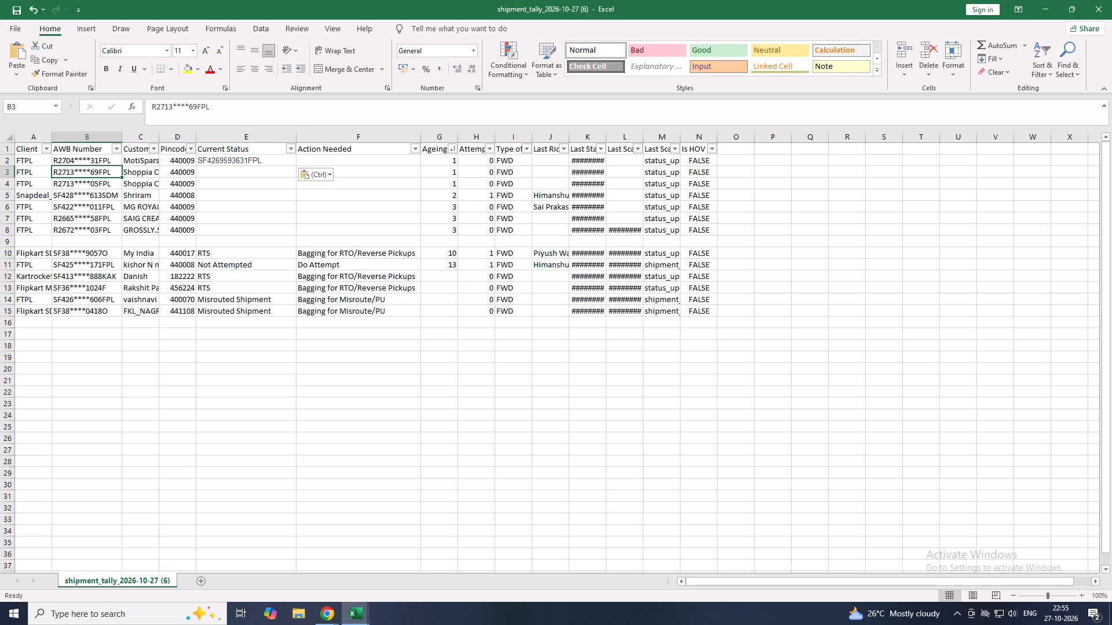
{"action": "double_click", "coordinate": [103, 171]}
{"action": "key", "text": "ctrl+c"}
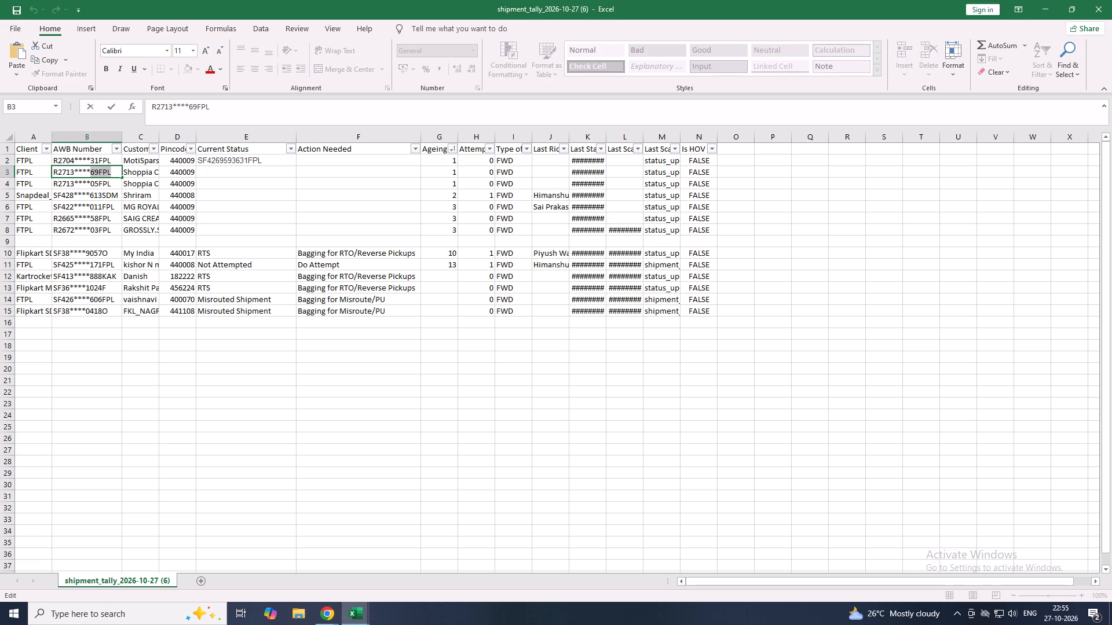
{"action": "key", "text": "alt+Tab"}
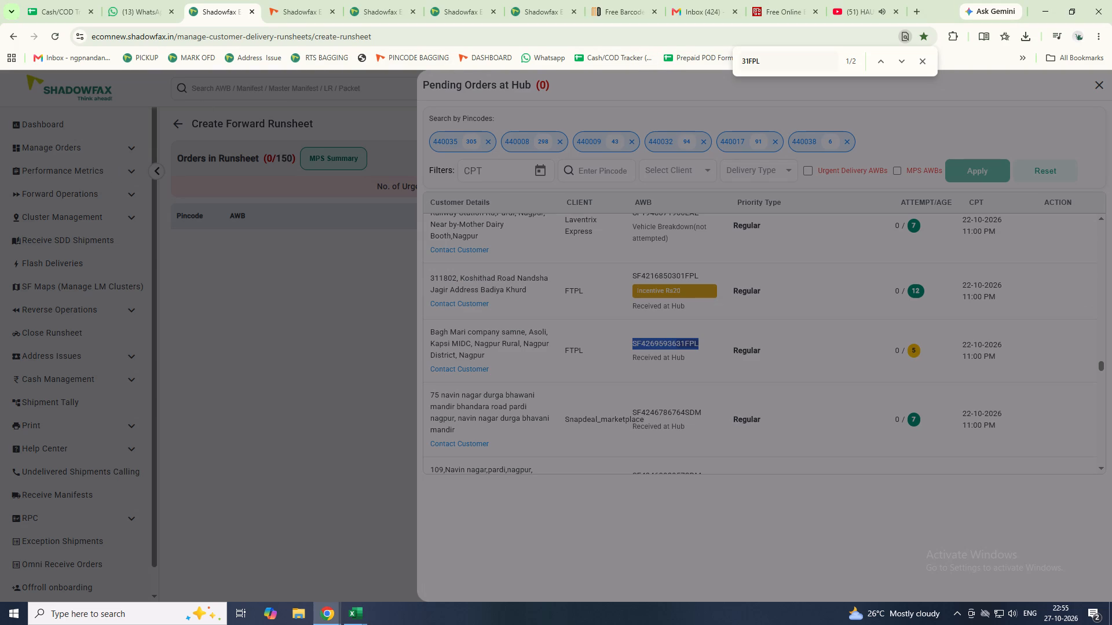
{"action": "double_click", "coordinate": [763, 56]}
{"action": "key", "text": "ctrl+v"}
{"action": "key", "text": "Return"}
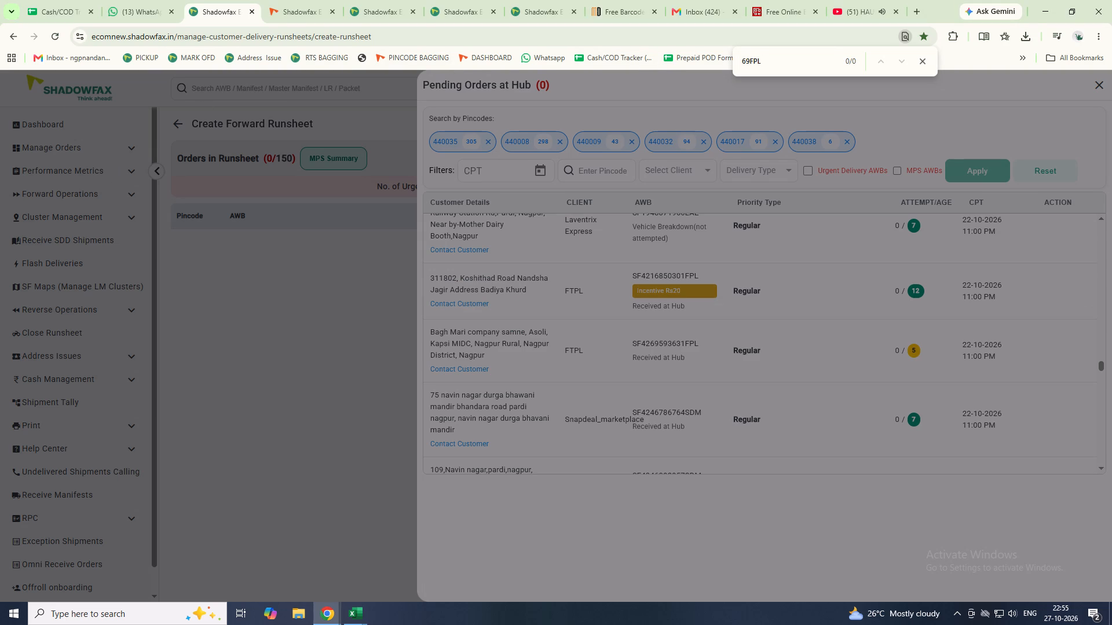
{"action": "key", "text": "alt+Tab"}
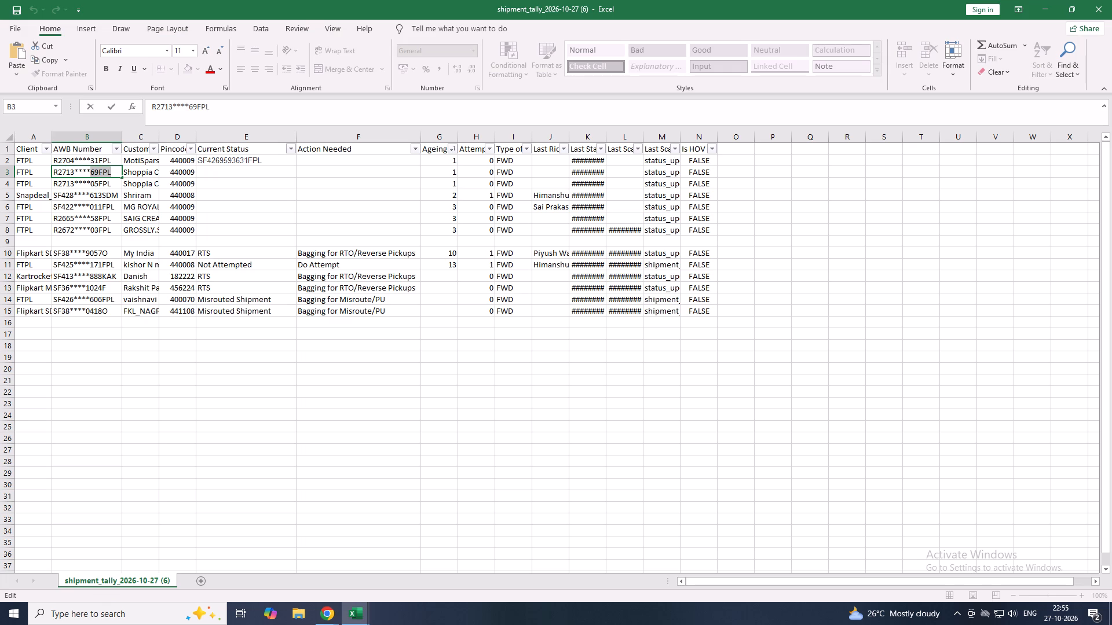
{"action": "triple_click", "coordinate": [94, 183]}
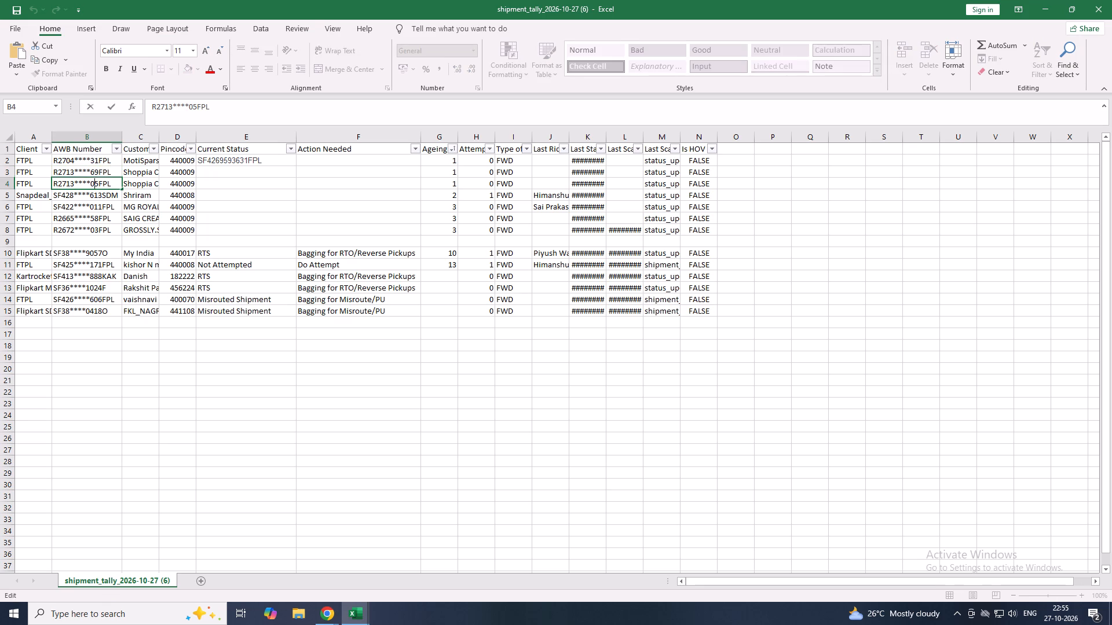
{"action": "left_click", "coordinate": [95, 184]}
{"action": "key", "text": "ctrl+c"}
{"action": "key", "text": "alt+Tab"}
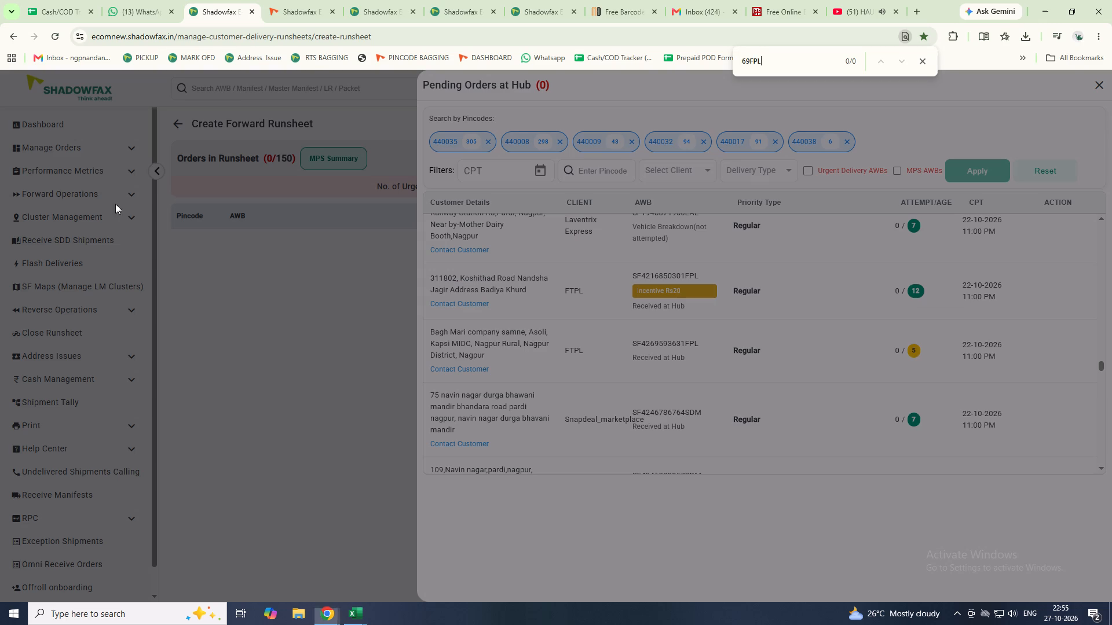
{"action": "double_click", "coordinate": [741, 56]}
{"action": "key", "text": "ctrl+v"}
{"action": "key", "text": "Return"}
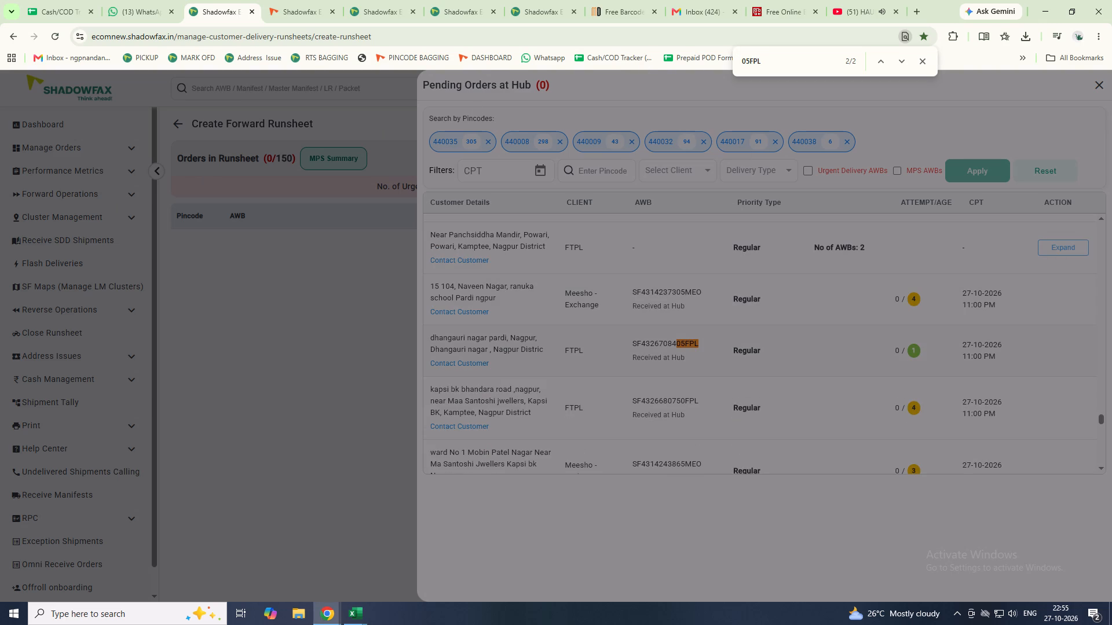
{"action": "double_click", "coordinate": [667, 347]}
{"action": "double_click", "coordinate": [667, 341]}
{"action": "key", "text": "ctrl+c"}
{"action": "key", "text": "alt+Tab"}
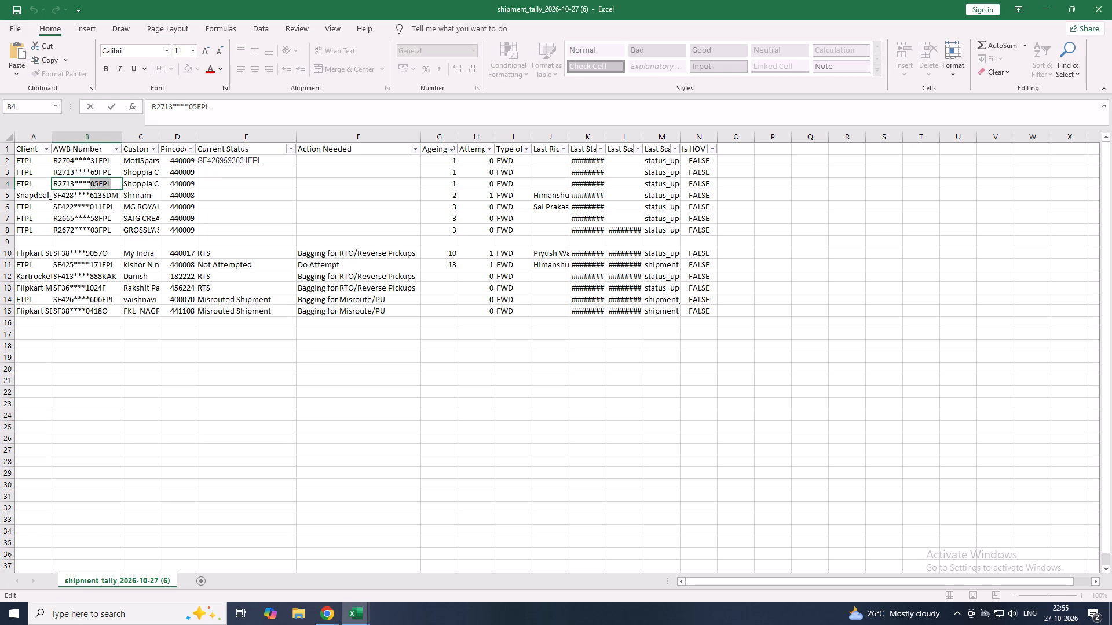
{"action": "left_click", "coordinate": [232, 183]}
{"action": "key", "text": "ctrl+v"}
{"action": "key", "text": "Return"}
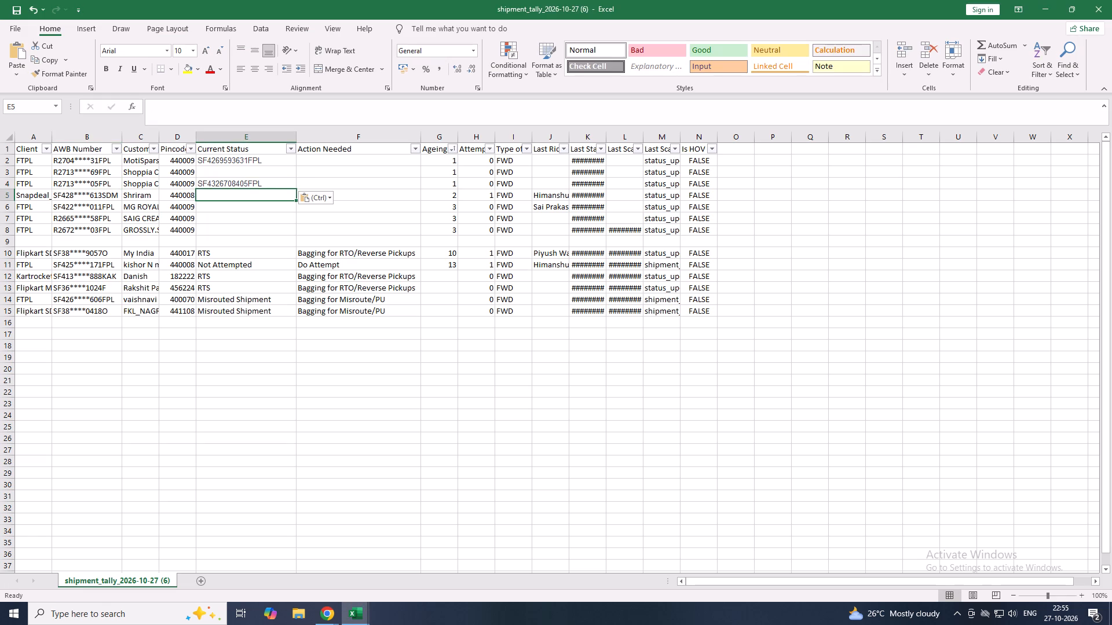
{"action": "triple_click", "coordinate": [107, 196]}
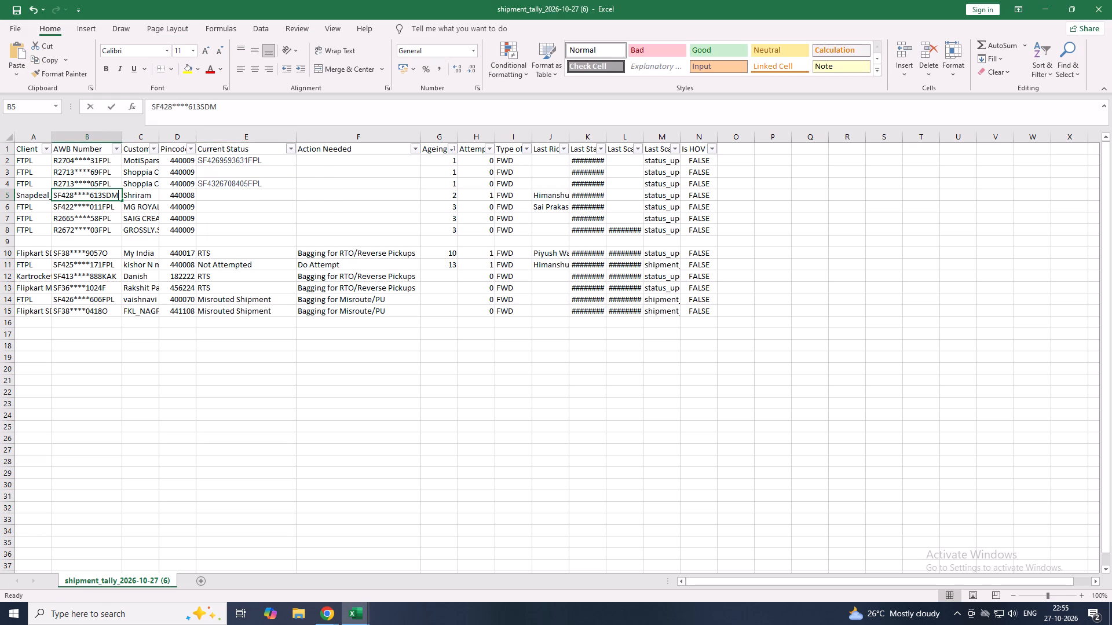
{"action": "left_click", "coordinate": [107, 197]}
{"action": "key", "text": "ctrl+c"}
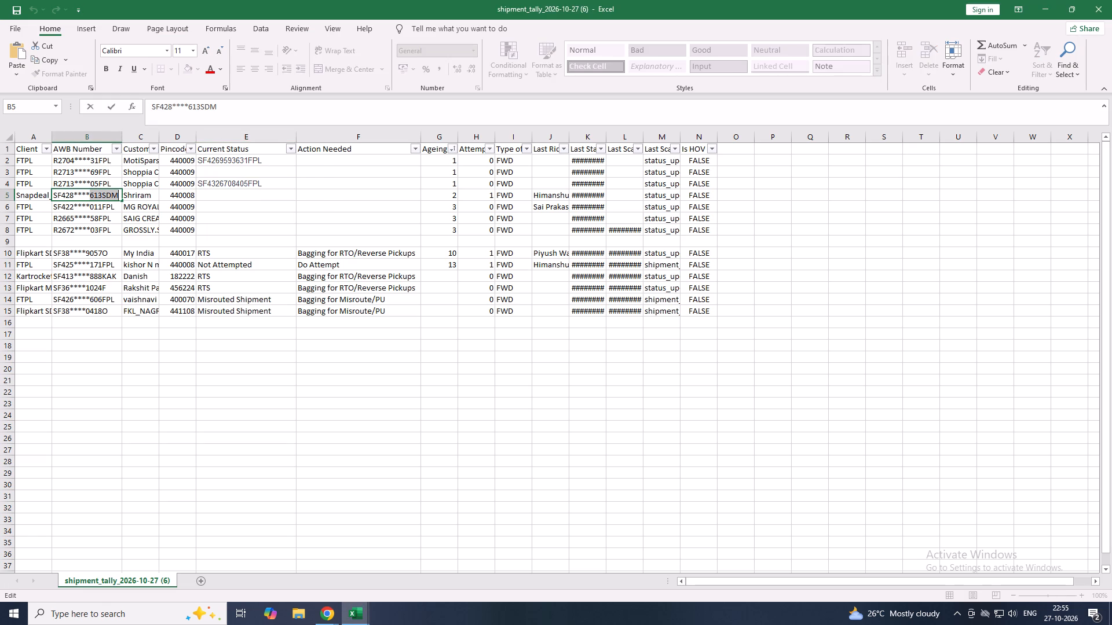
{"action": "key", "text": "alt+Tab"}
{"action": "double_click", "coordinate": [741, 57]}
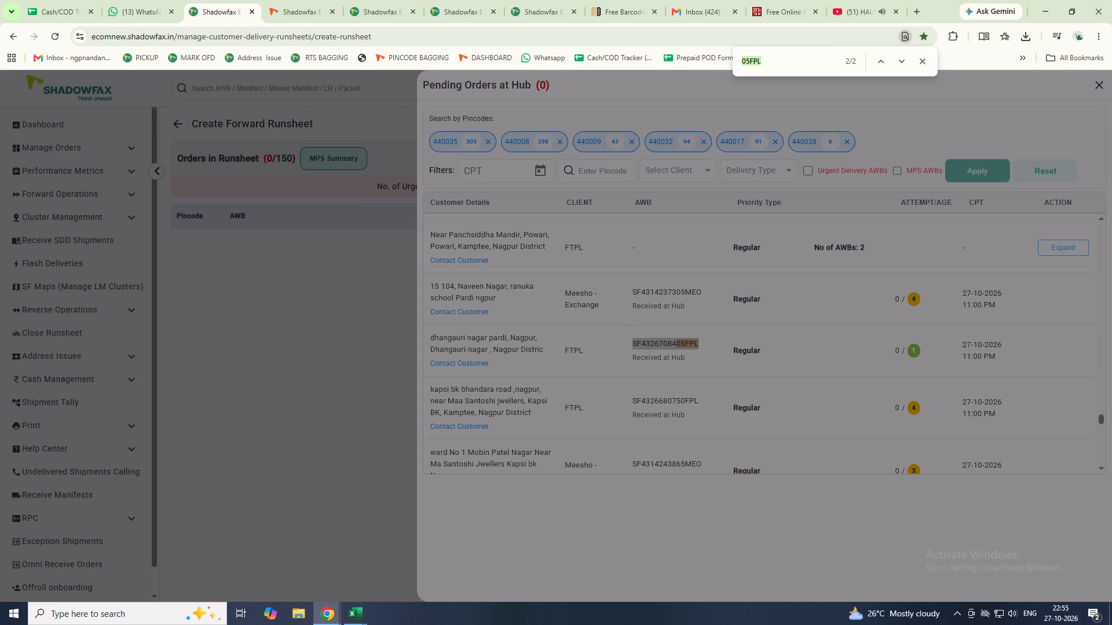
{"action": "key", "text": "ctrl+v"}
{"action": "key", "text": "Return"}
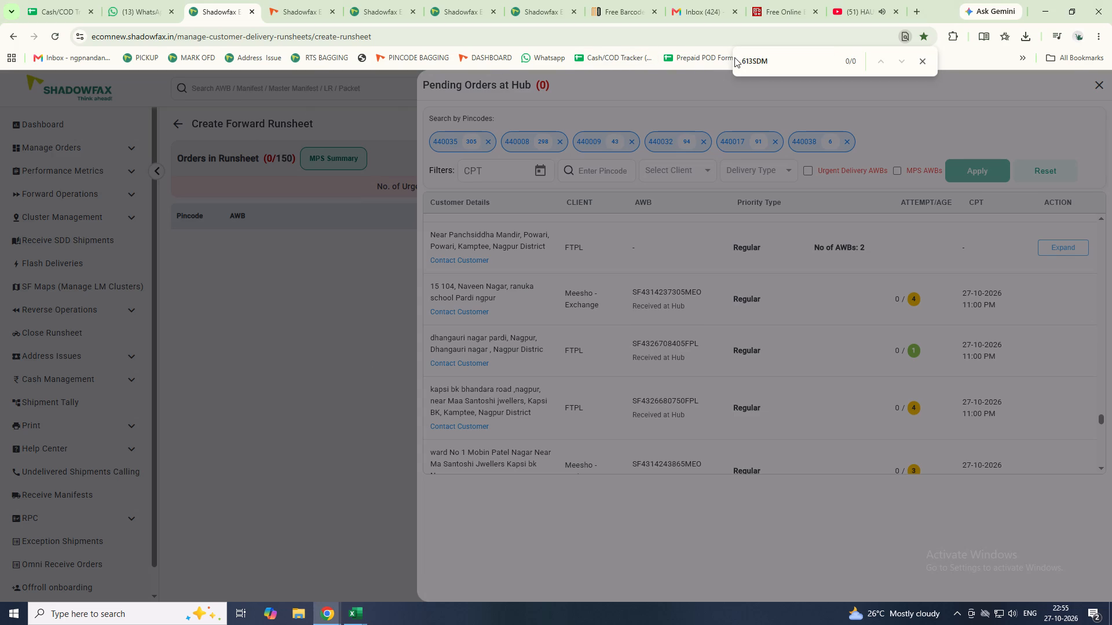
{"action": "key", "text": "Return"}
{"action": "key", "text": "Return"}
{"action": "key", "text": "Return"}
{"action": "key", "text": "alt+Tab"}
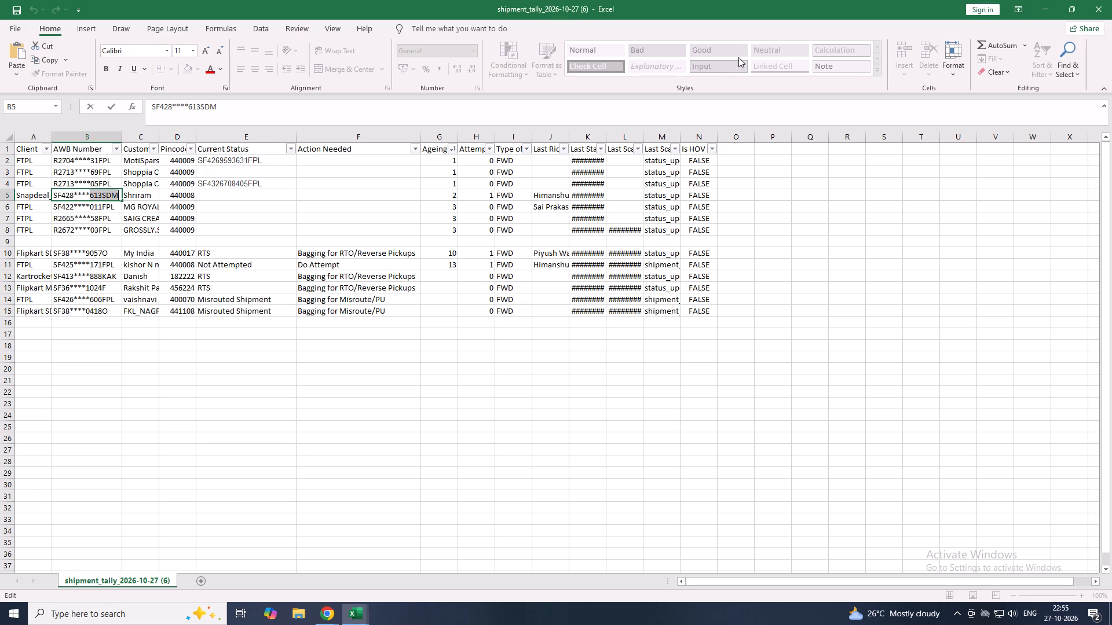
{"action": "left_click", "coordinate": [103, 210]}
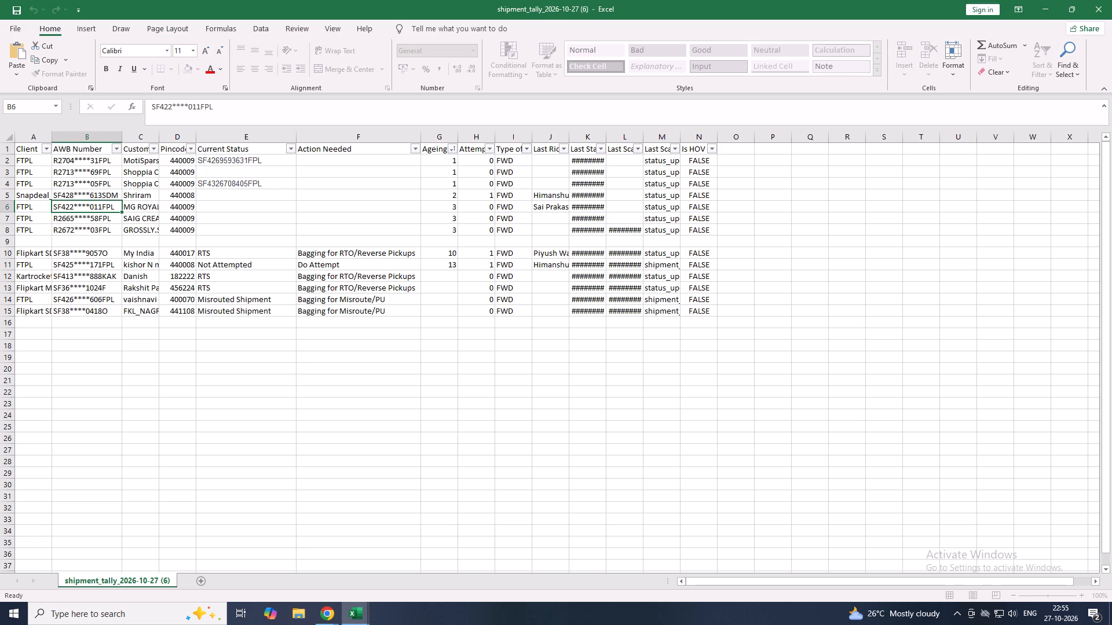
{"action": "triple_click", "coordinate": [103, 208]}
{"action": "left_click", "coordinate": [103, 207]}
{"action": "key", "text": "ctrl+c"}
{"action": "key", "text": "alt+Tab"}
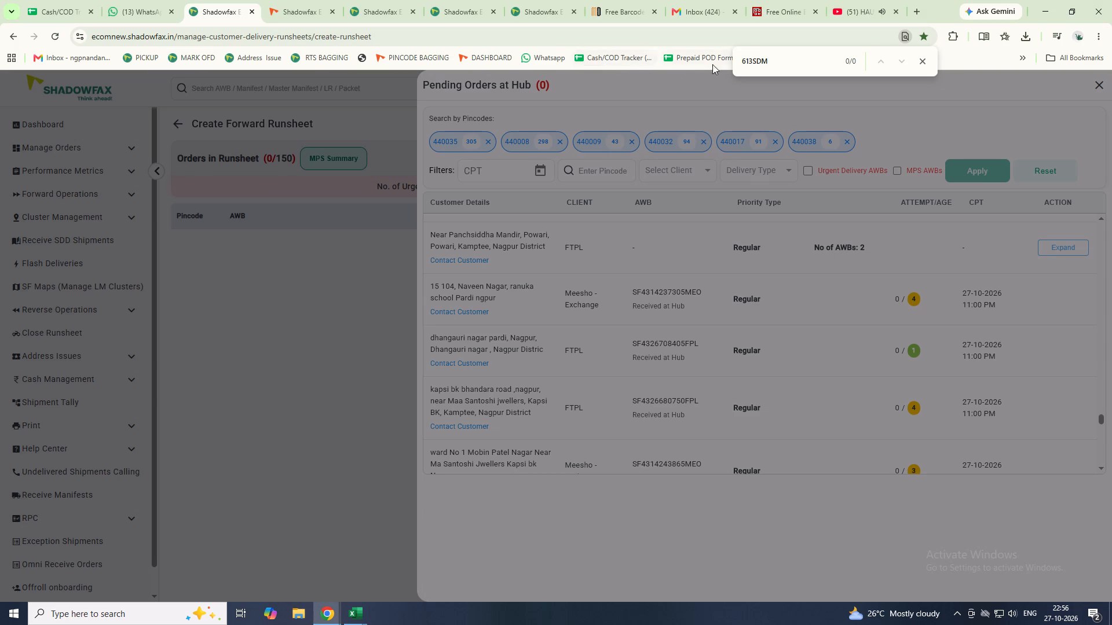
{"action": "double_click", "coordinate": [748, 57]}
{"action": "key", "text": "ctrl+v"}
{"action": "key", "text": "Return"}
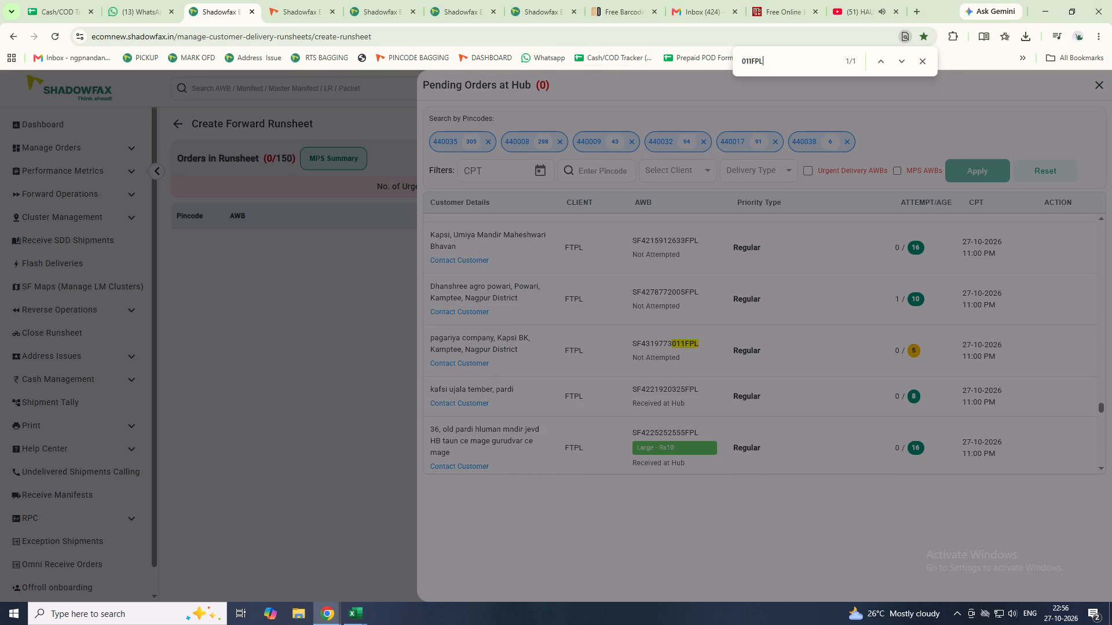
{"action": "double_click", "coordinate": [680, 344]}
{"action": "double_click", "coordinate": [682, 345]}
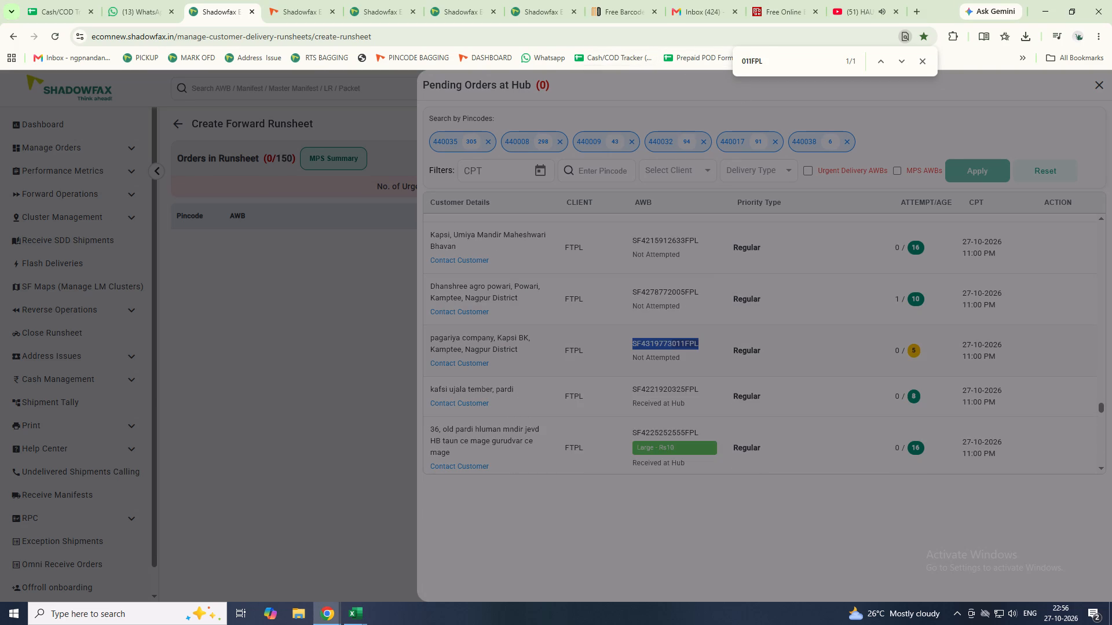
{"action": "key", "text": "ctrl+c"}
{"action": "key", "text": "alt+Tab"}
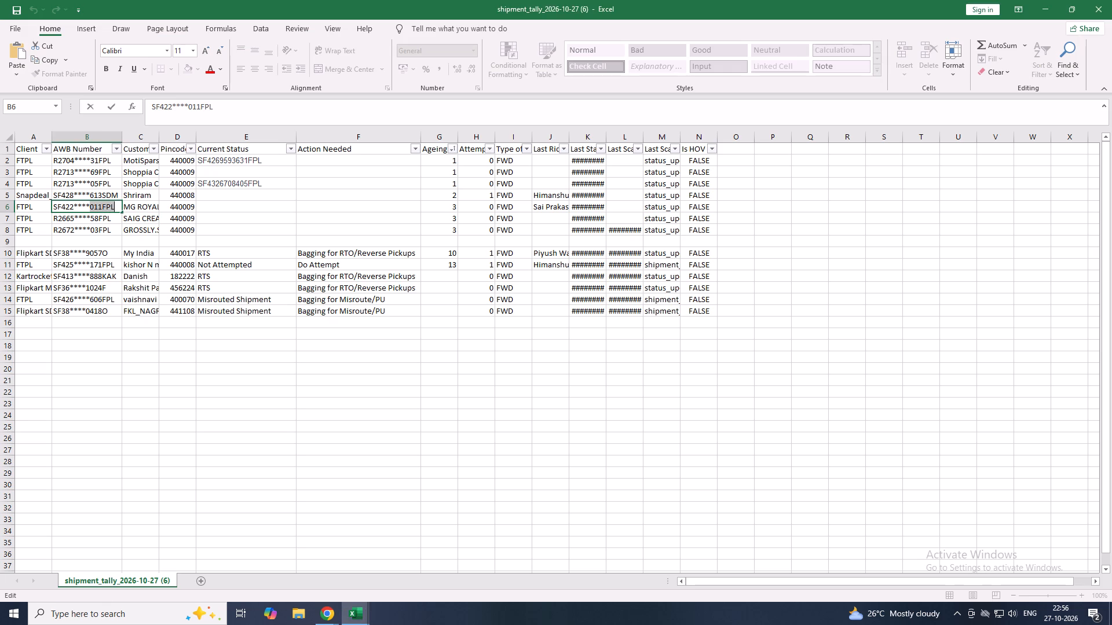
{"action": "left_click", "coordinate": [217, 209]}
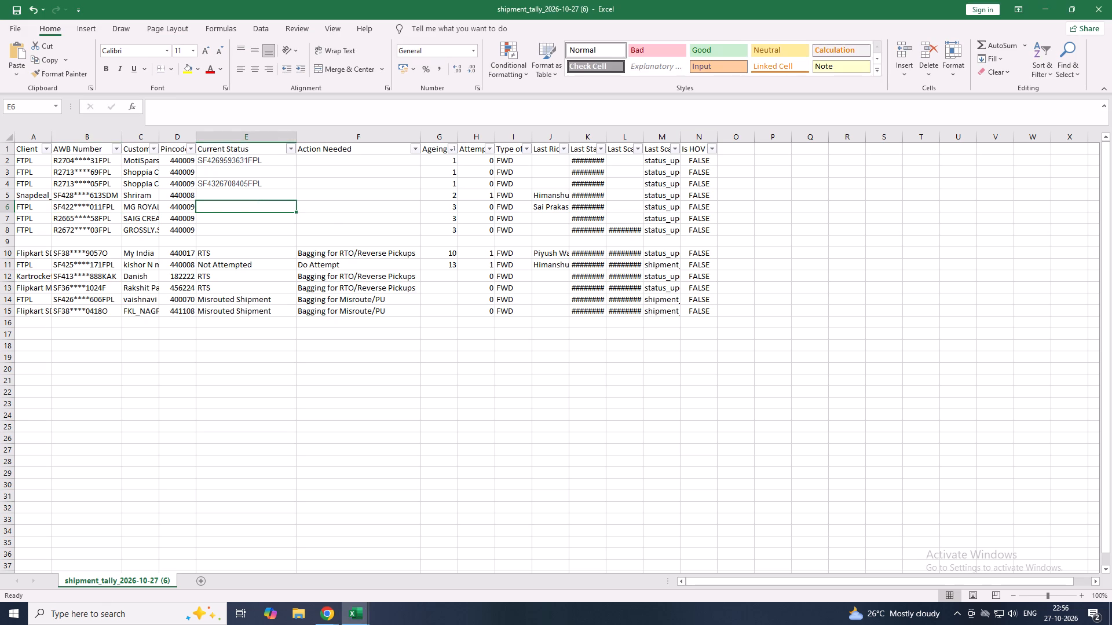
{"action": "key", "text": "ctrl+v"}
{"action": "left_click", "coordinate": [109, 221]}
{"action": "triple_click", "coordinate": [107, 220]}
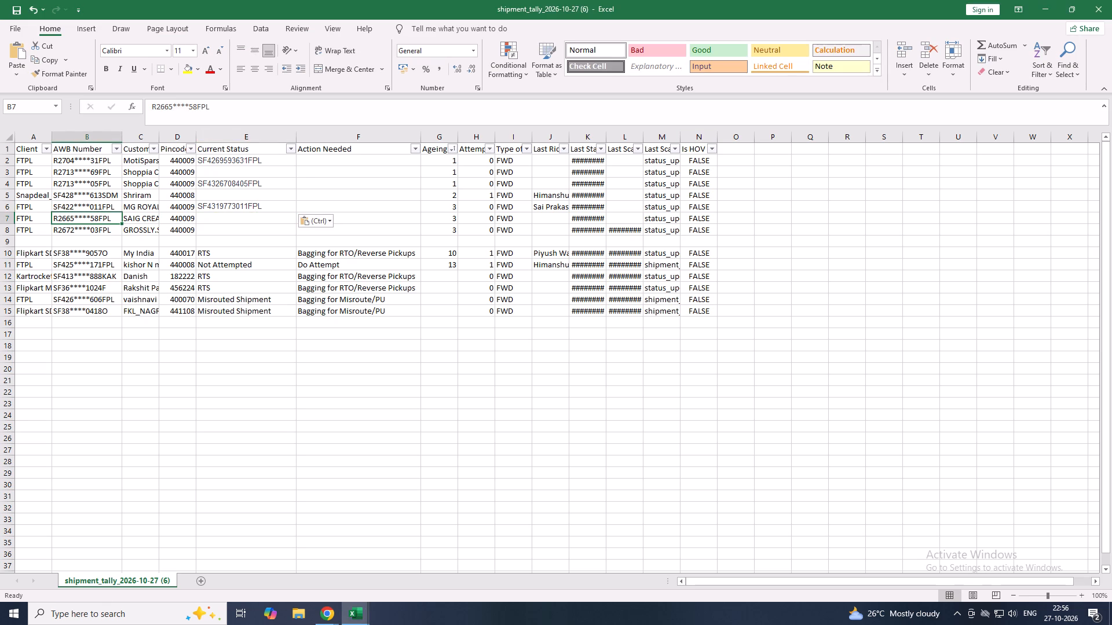
{"action": "left_click", "coordinate": [107, 220]}
{"action": "key", "text": "ctrl+c"}
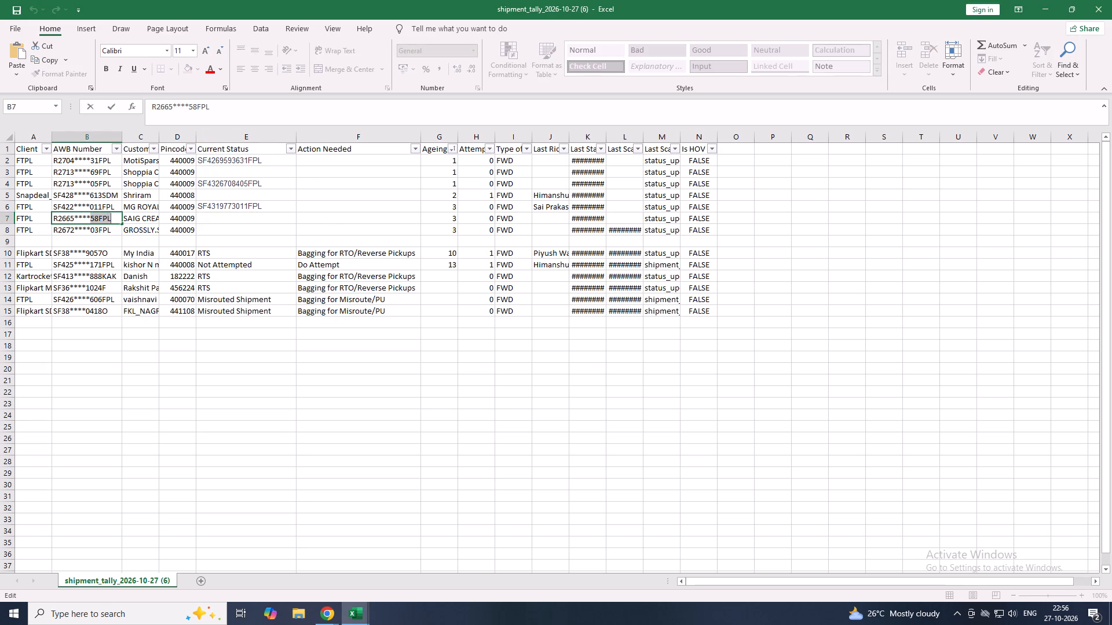
{"action": "key", "text": "alt+Tab"}
{"action": "double_click", "coordinate": [760, 57]}
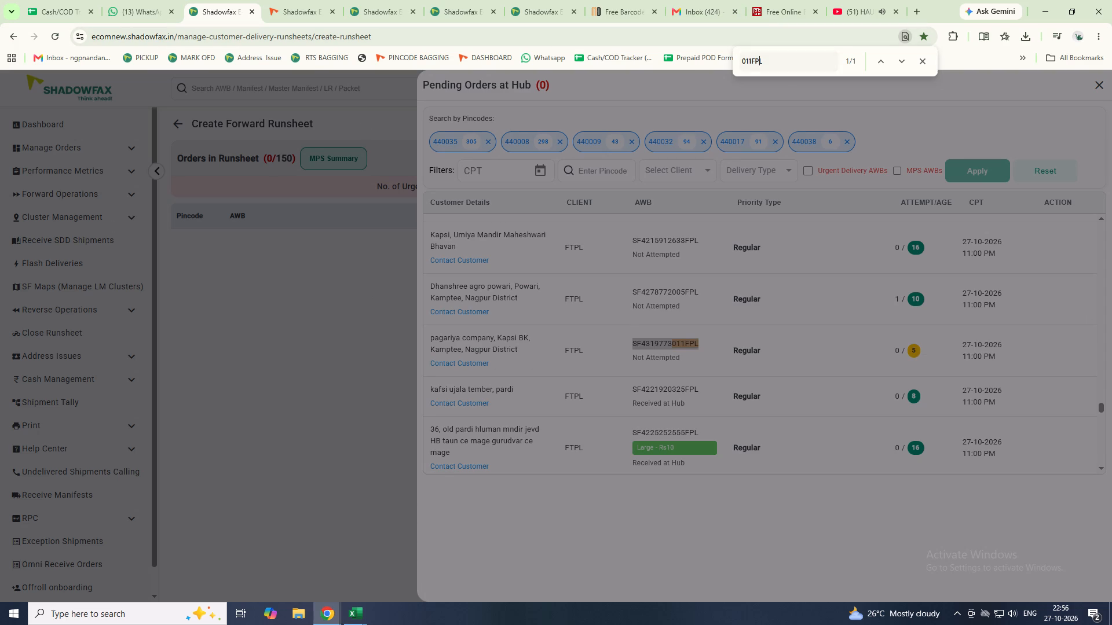
{"action": "key", "text": "ctrl+v"}
{"action": "key", "text": "Return"}
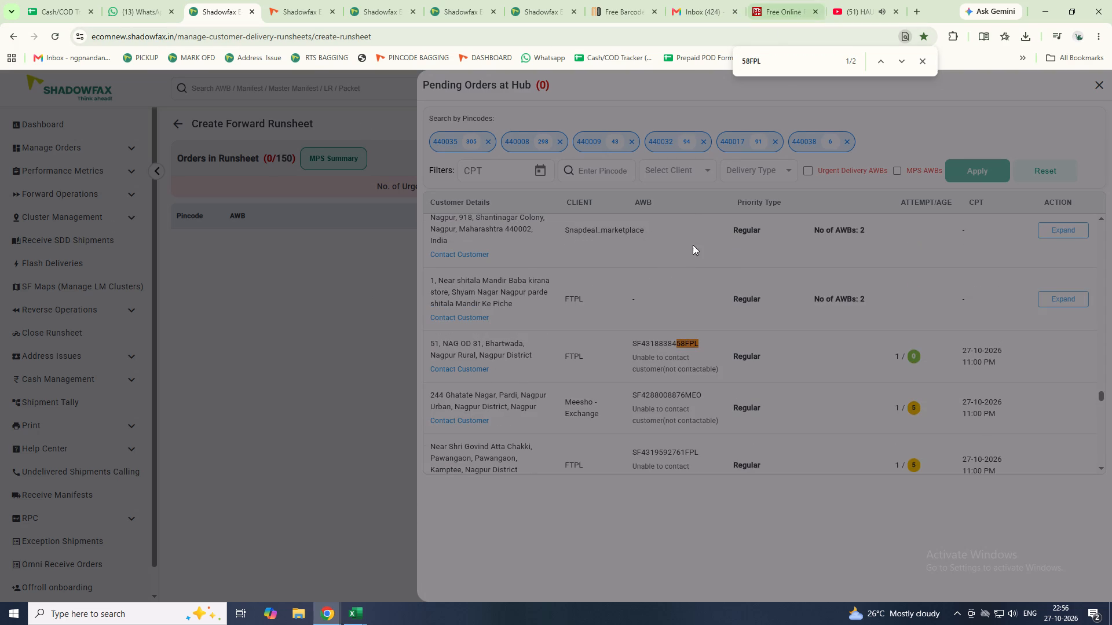
{"action": "double_click", "coordinate": [666, 345]}
{"action": "key", "text": "ctrl+c"}
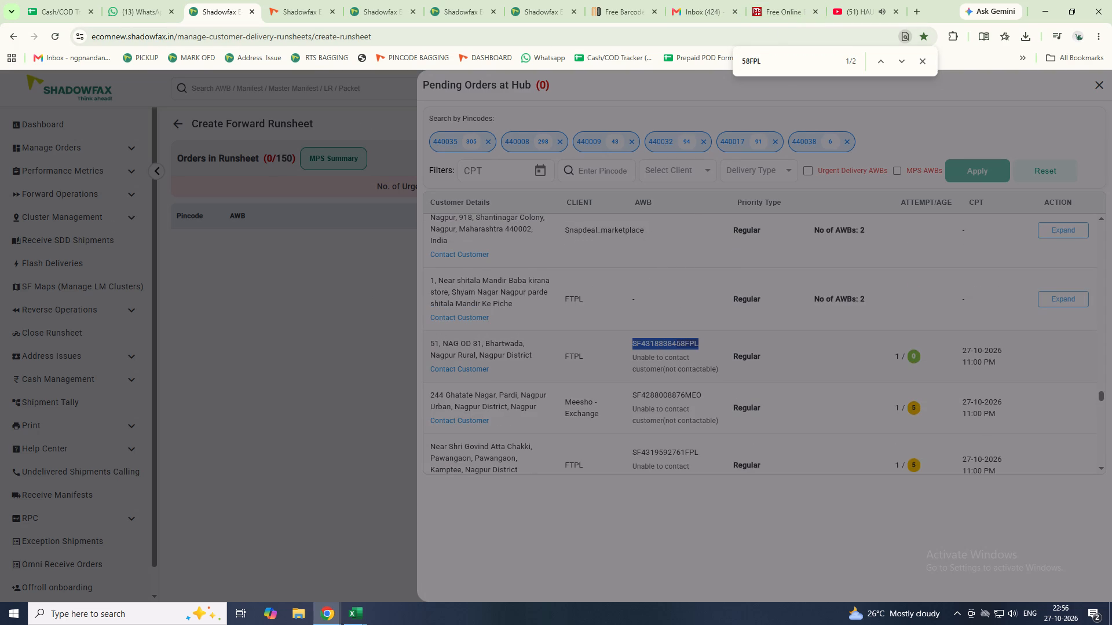
{"action": "key", "text": "alt+Tab"}
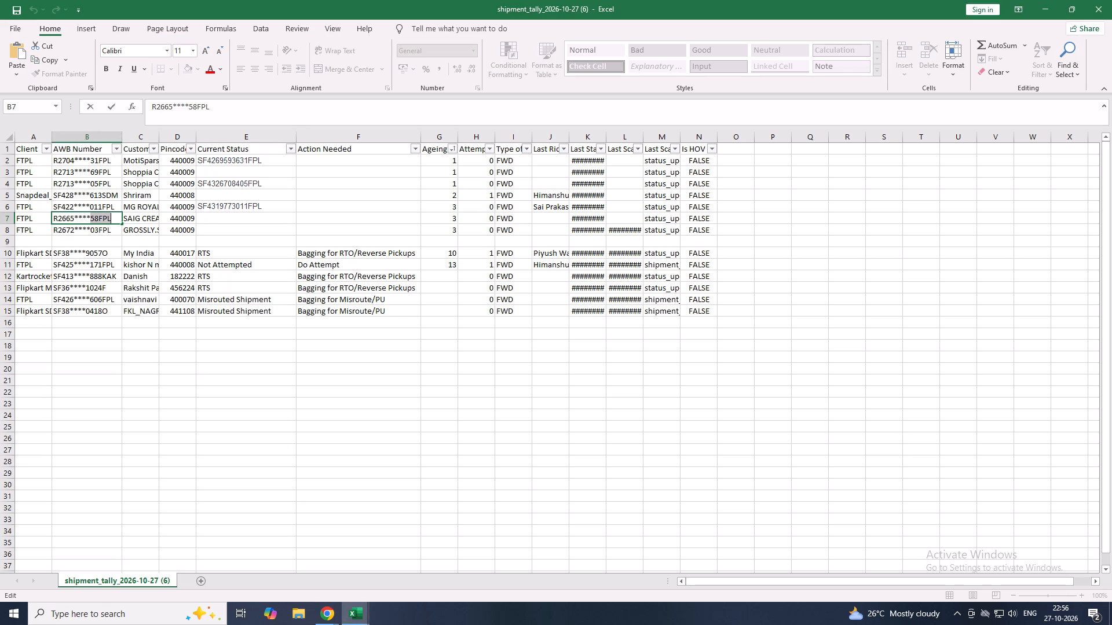
{"action": "left_click", "coordinate": [262, 220]}
{"action": "key", "text": "ctrl+v"}
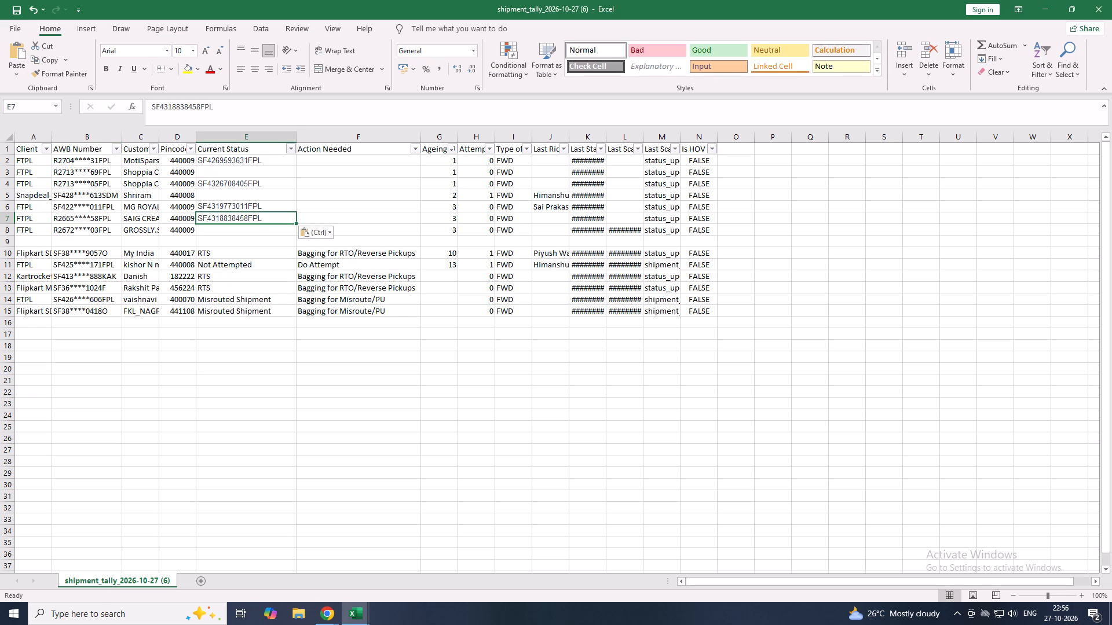
{"action": "triple_click", "coordinate": [102, 228]}
{"action": "left_click", "coordinate": [102, 229]}
{"action": "left_click", "coordinate": [101, 229]}
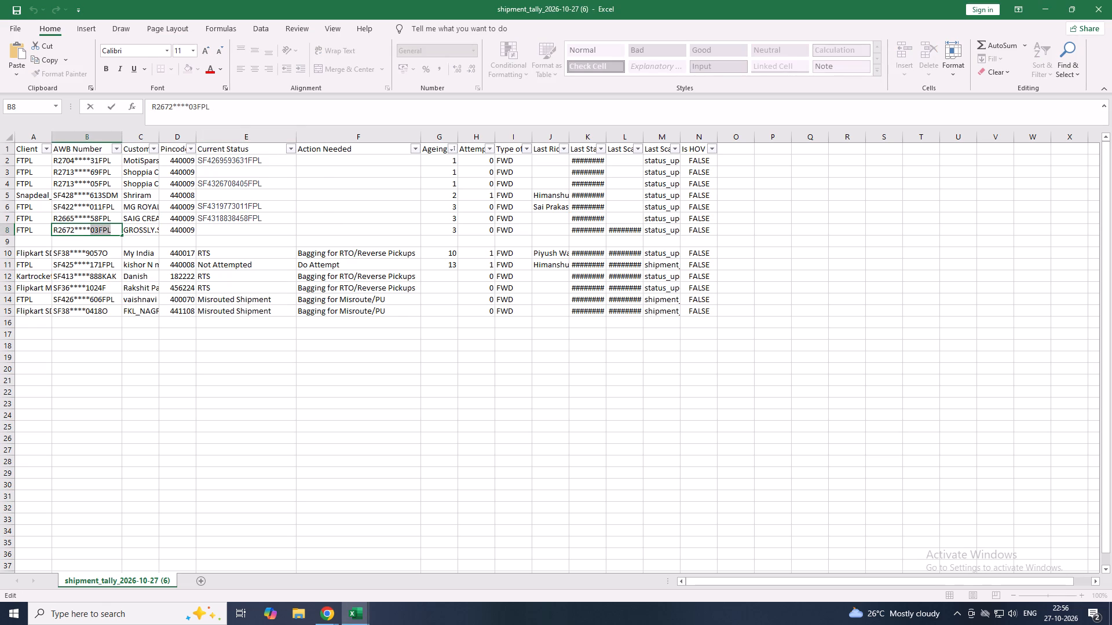
{"action": "key", "text": "ctrl+c"}
{"action": "key", "text": "alt+Tab"}
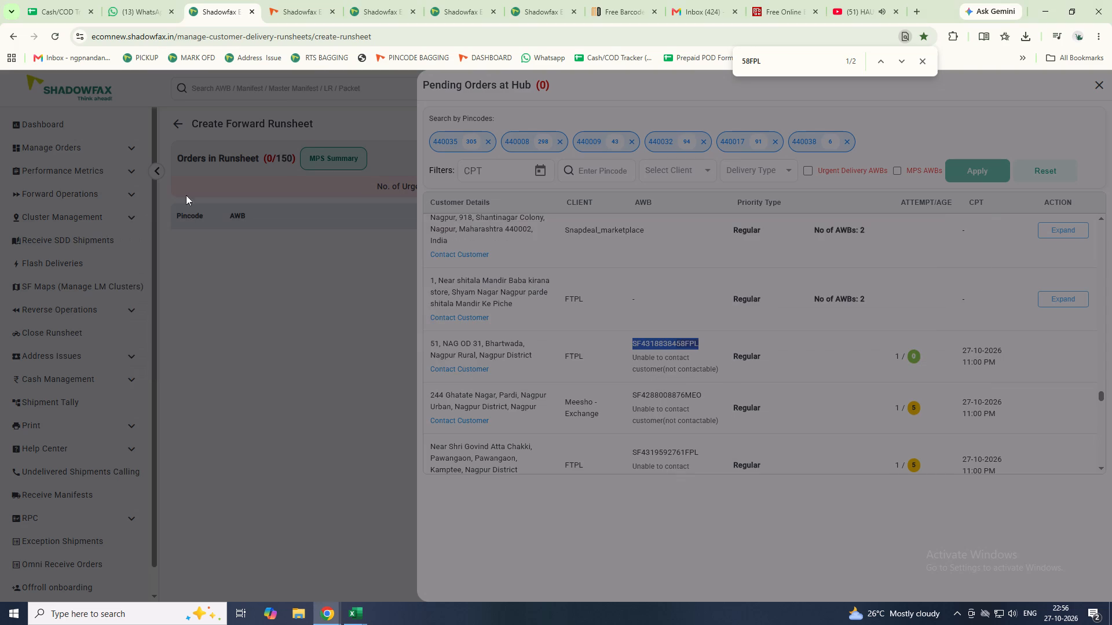
{"action": "double_click", "coordinate": [766, 57]}
{"action": "key", "text": "ctrl+v"}
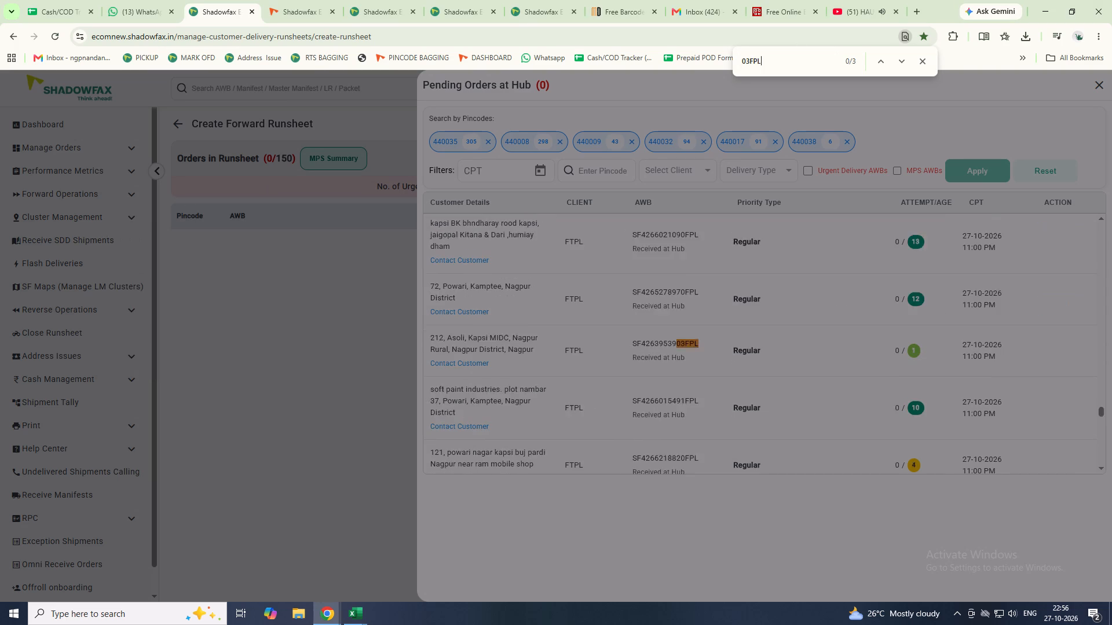
{"action": "key", "text": "Return"}
{"action": "triple_click", "coordinate": [654, 344]}
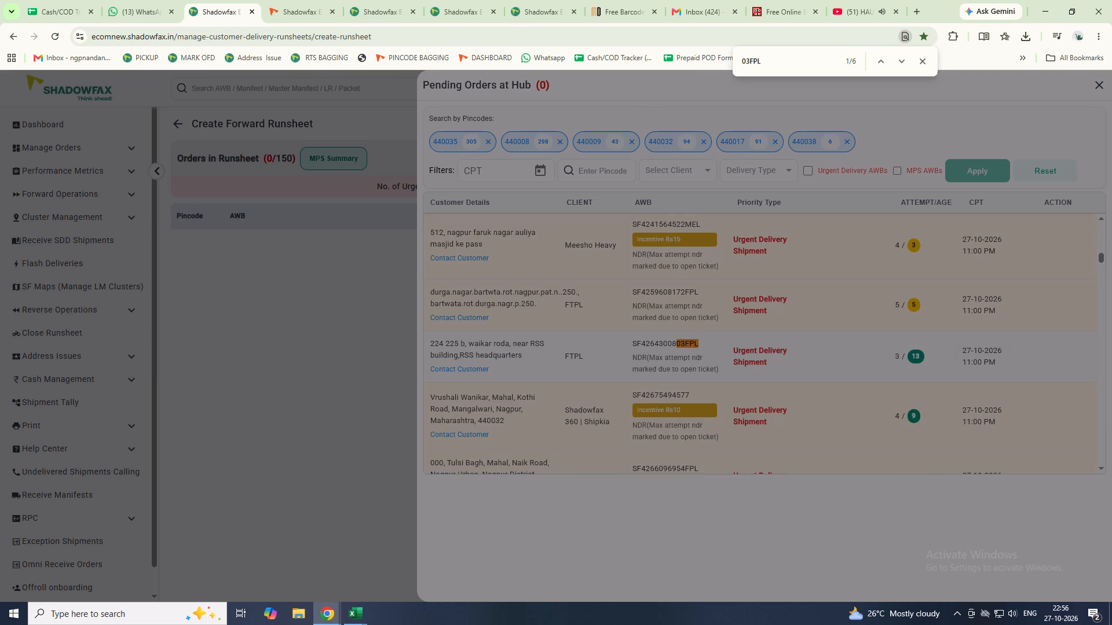
{"action": "left_click", "coordinate": [657, 344]}
{"action": "key", "text": "ctrl+c"}
{"action": "key", "text": "alt+Tab"}
{"action": "left_click", "coordinate": [262, 229]}
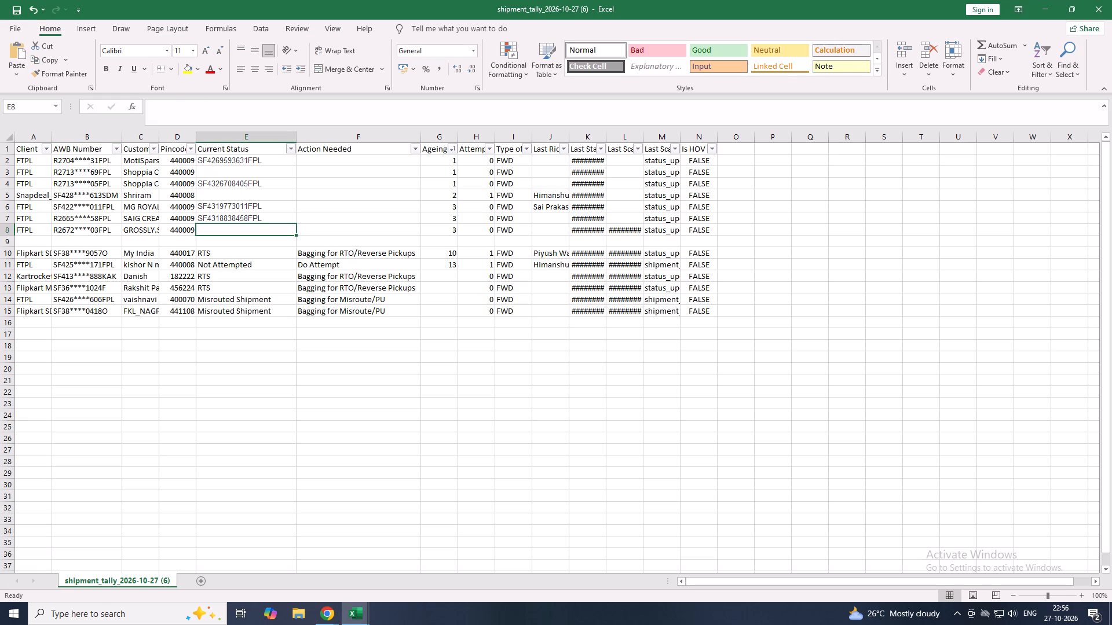
{"action": "key", "text": "ctrl+v"}
{"action": "key", "text": "Return"}
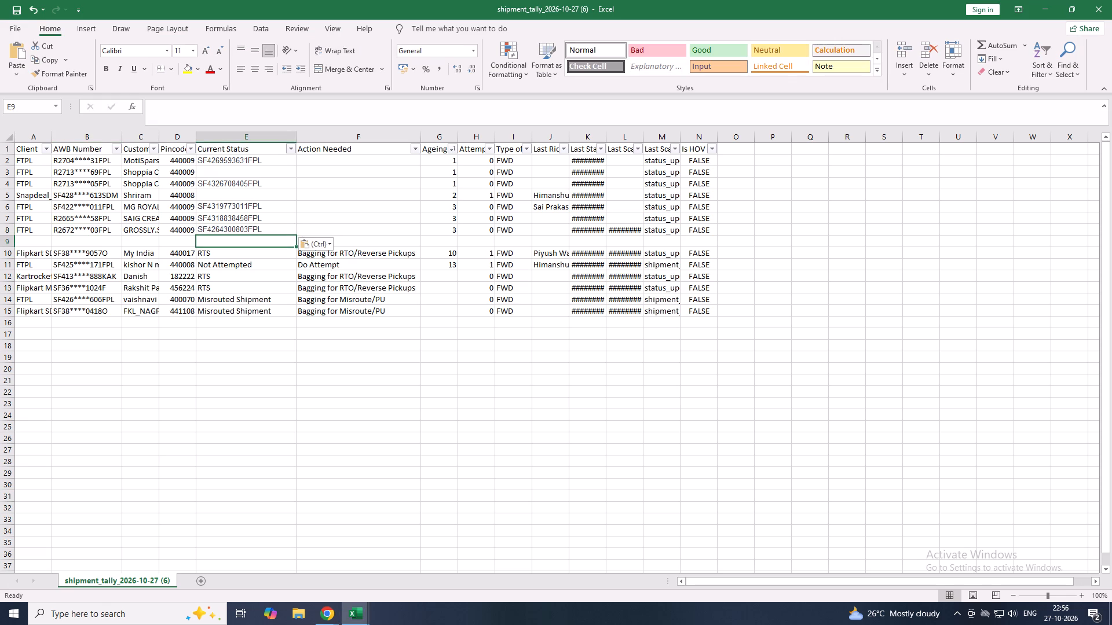
{"action": "left_click", "coordinate": [206, 161]}
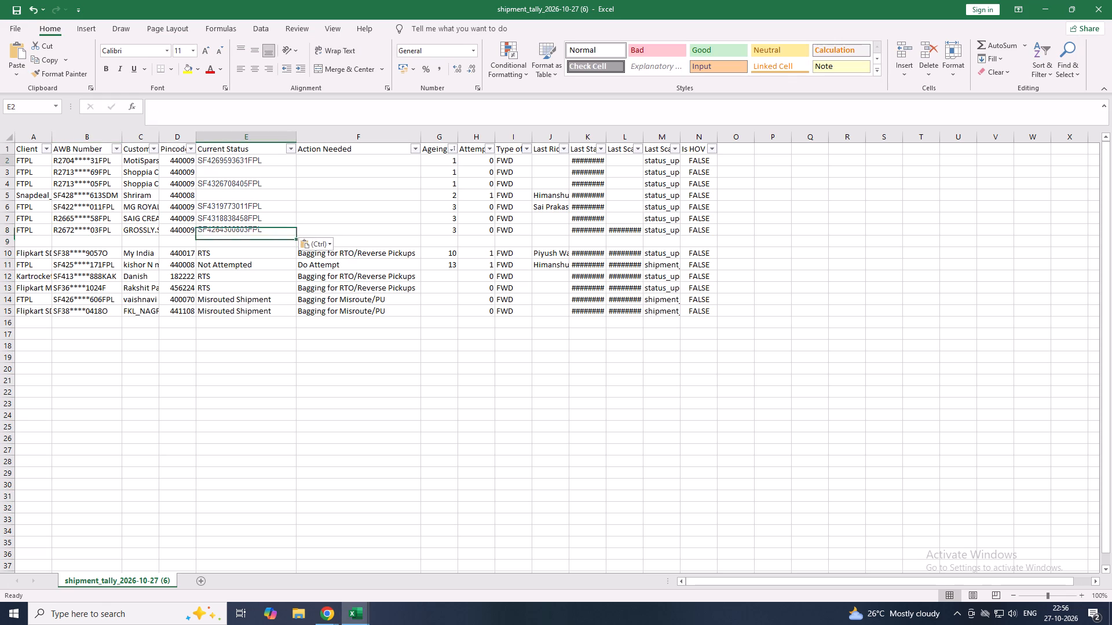
{"action": "key", "text": "shift+Down"}
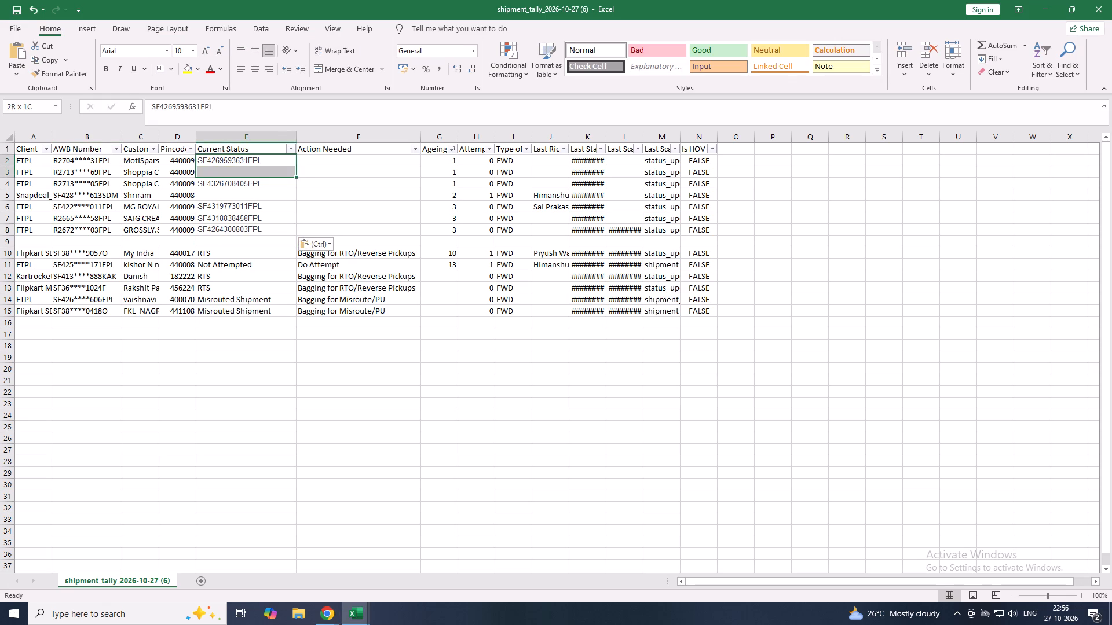
{"action": "key", "text": "shift+Right"}
{"action": "left_click", "coordinate": [205, 161]}
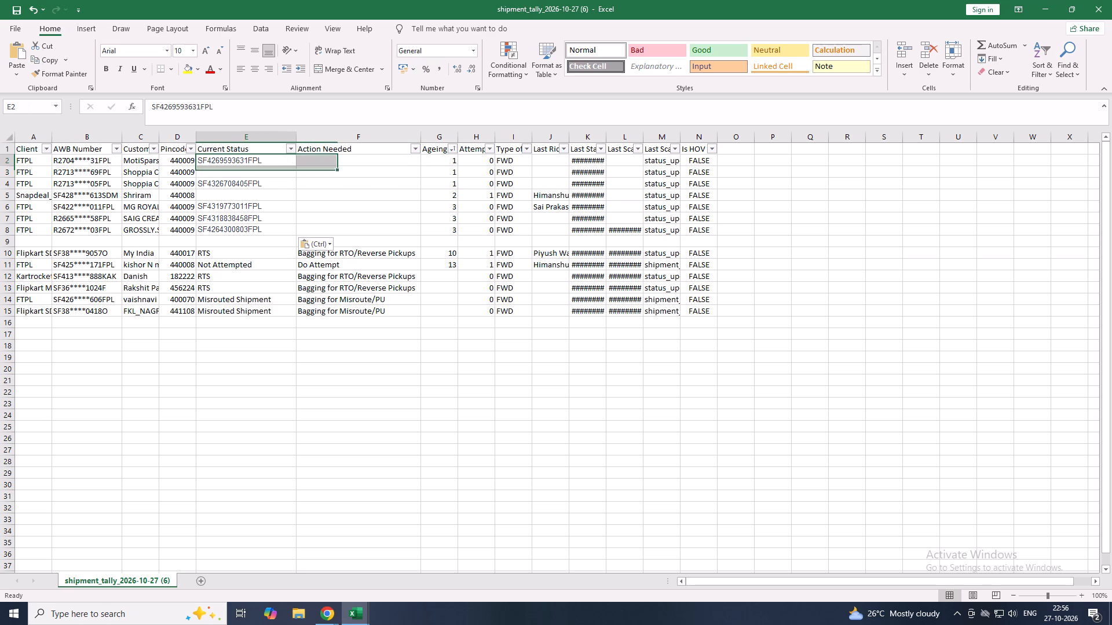
{"action": "key", "text": "ctrl+c"}
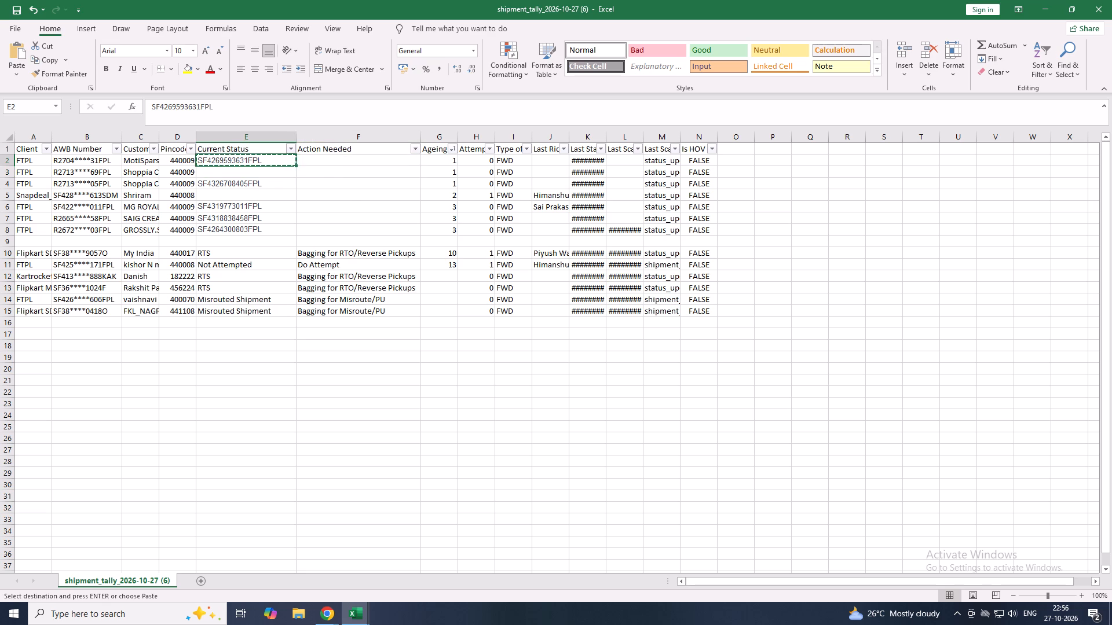
{"action": "left_click", "coordinate": [313, 163]}
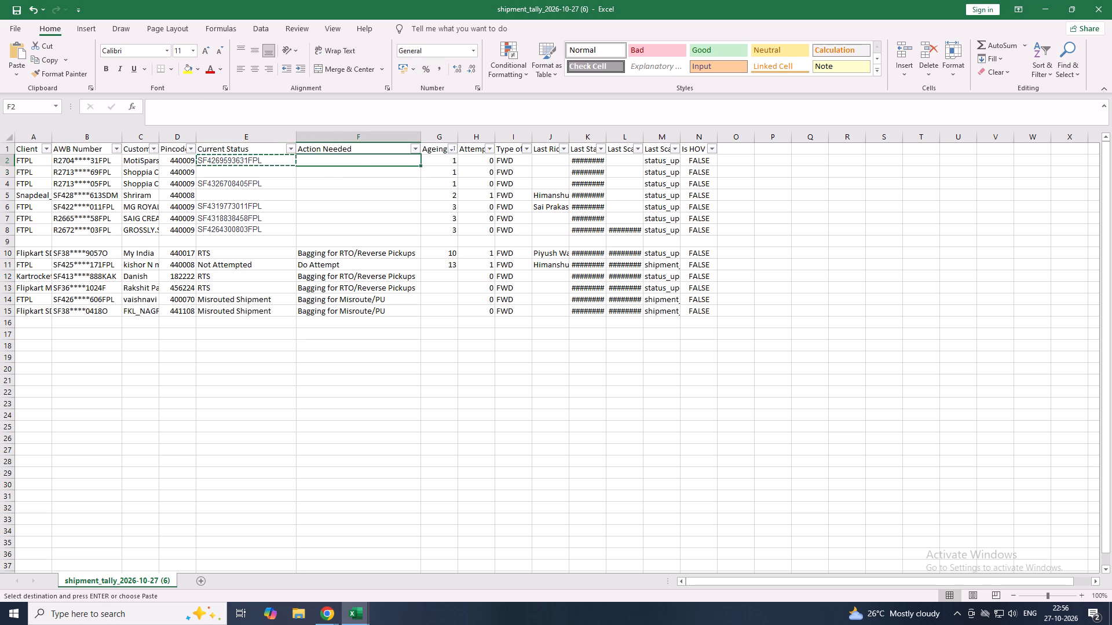
{"action": "key", "text": "ctrl+v"}
{"action": "left_click", "coordinate": [270, 183]}
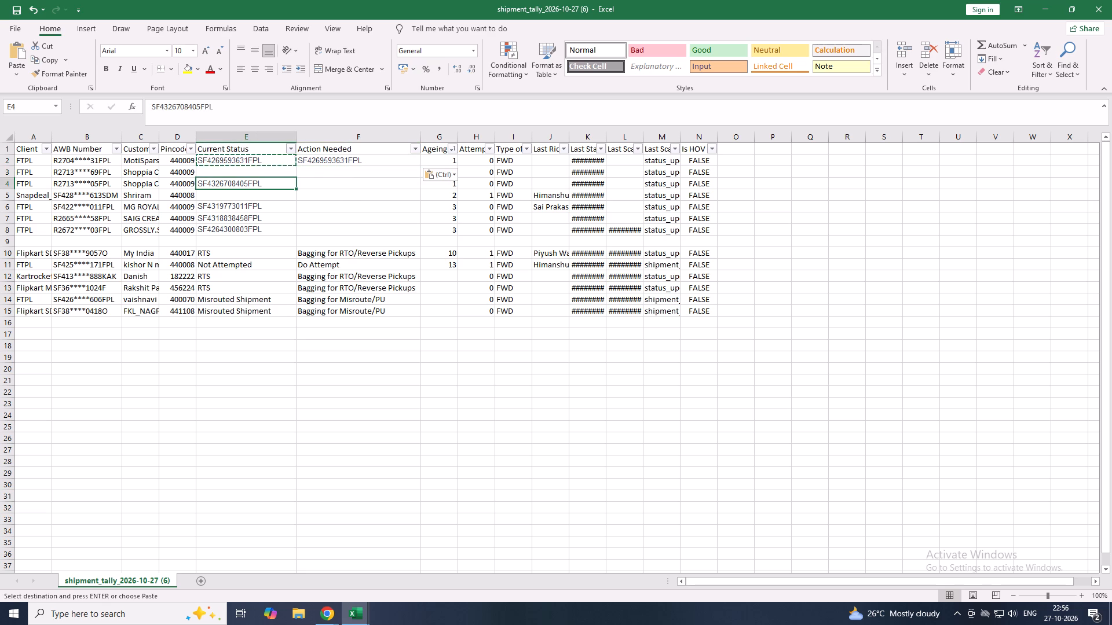
{"action": "key", "text": "ctrl+c"}
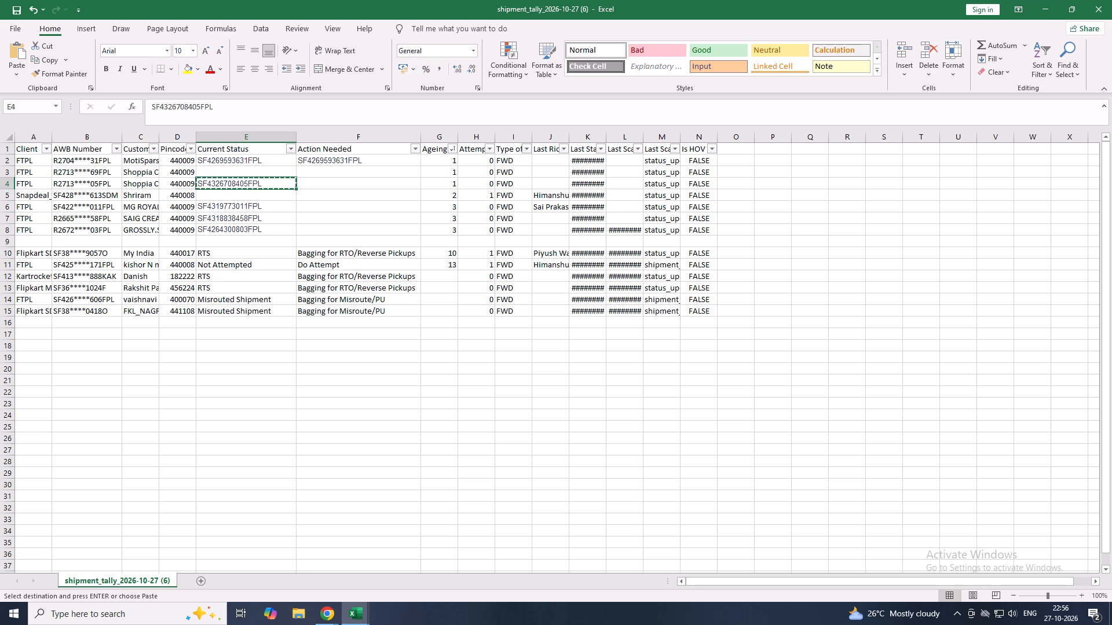
{"action": "left_click", "coordinate": [316, 170]}
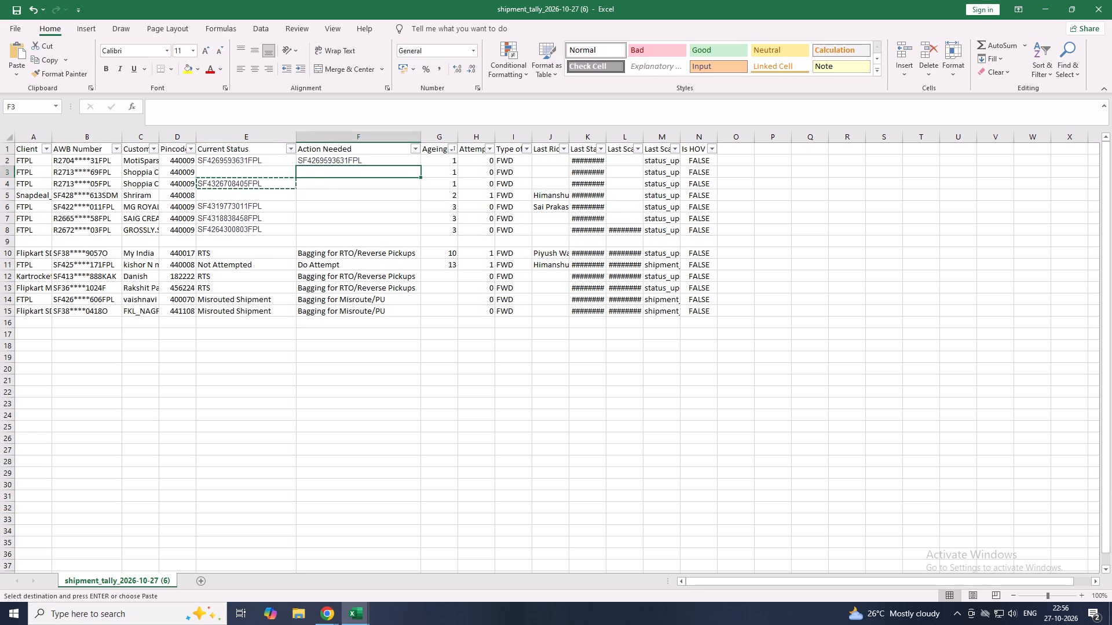
{"action": "key", "text": "ctrl+v"}
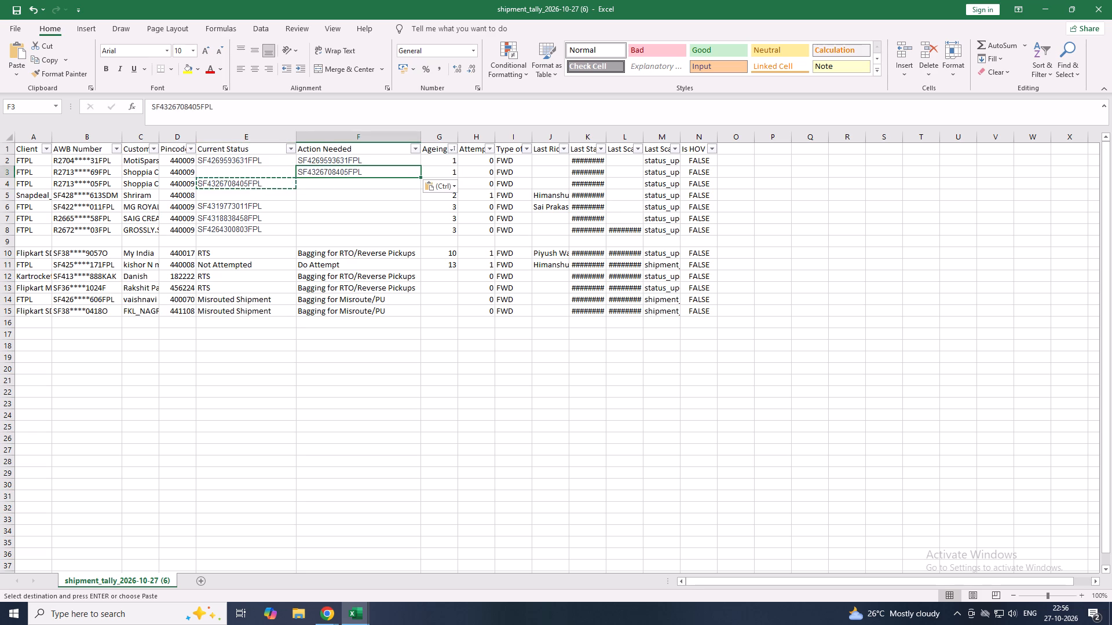
Copy the three AWB numbers in Current Status rows 6 to 8 into Action Needed rows 4 to 6.
{"action": "left_click", "coordinate": [266, 207]}
{"action": "key", "text": "shift+Down"}
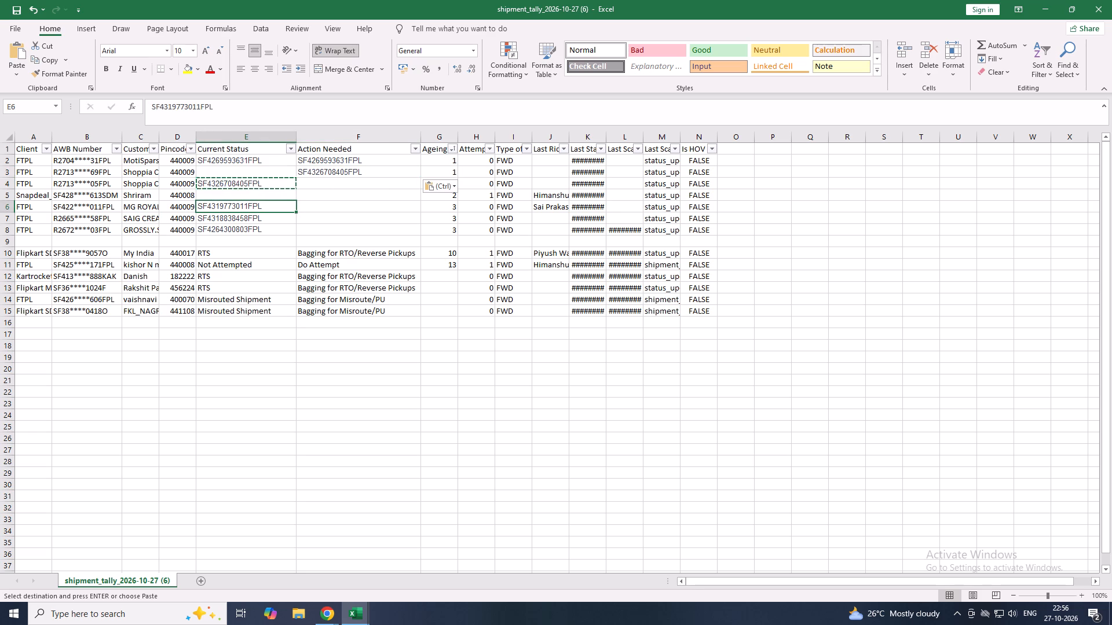
{"action": "key", "text": "shift+Down"}
{"action": "key", "text": "shift+Down"}
{"action": "key", "text": "shift+Up"}
{"action": "key", "text": "shift+Up"}
{"action": "key", "text": "shift+Down"}
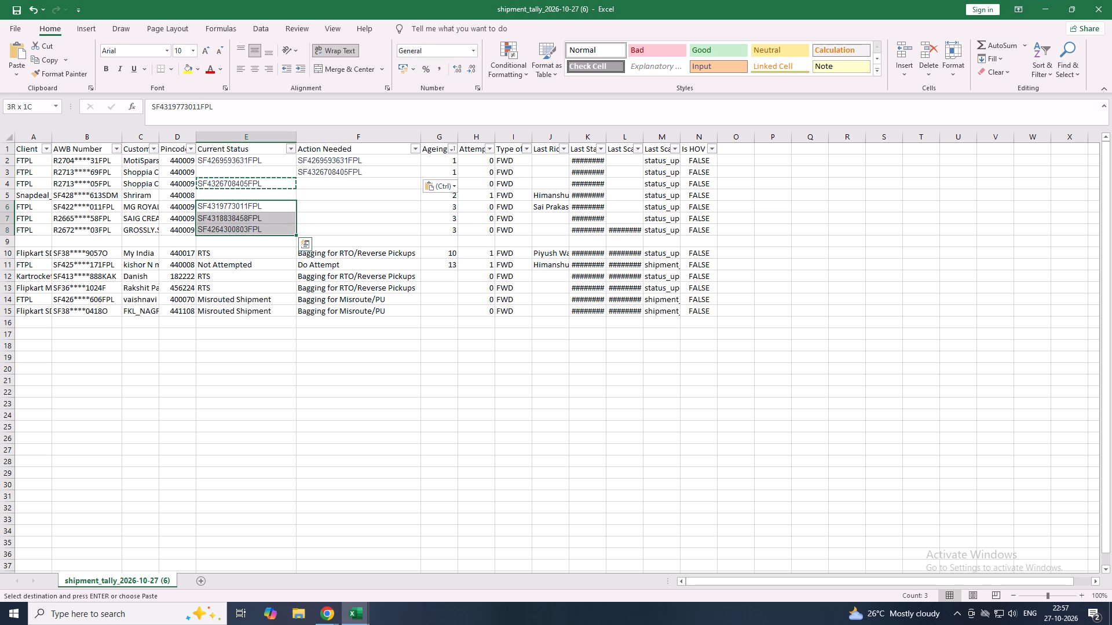
{"action": "key", "text": "ctrl+c"}
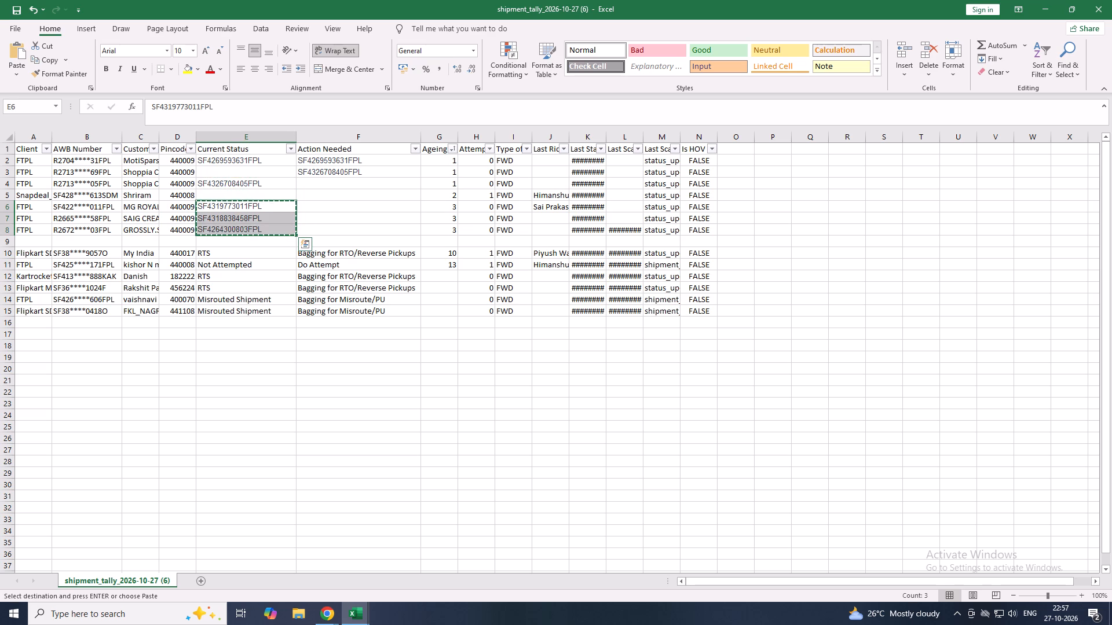
{"action": "left_click", "coordinate": [312, 185]}
{"action": "key", "text": "ctrl+v"}
{"action": "key", "text": "Return"}
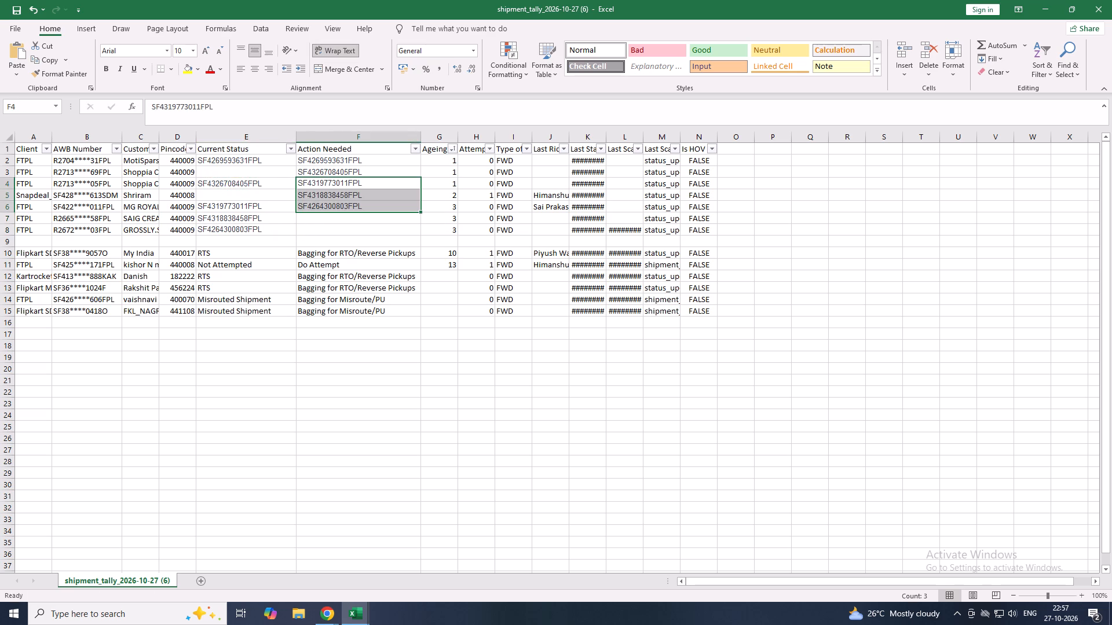
{"action": "left_click", "coordinate": [310, 162]}
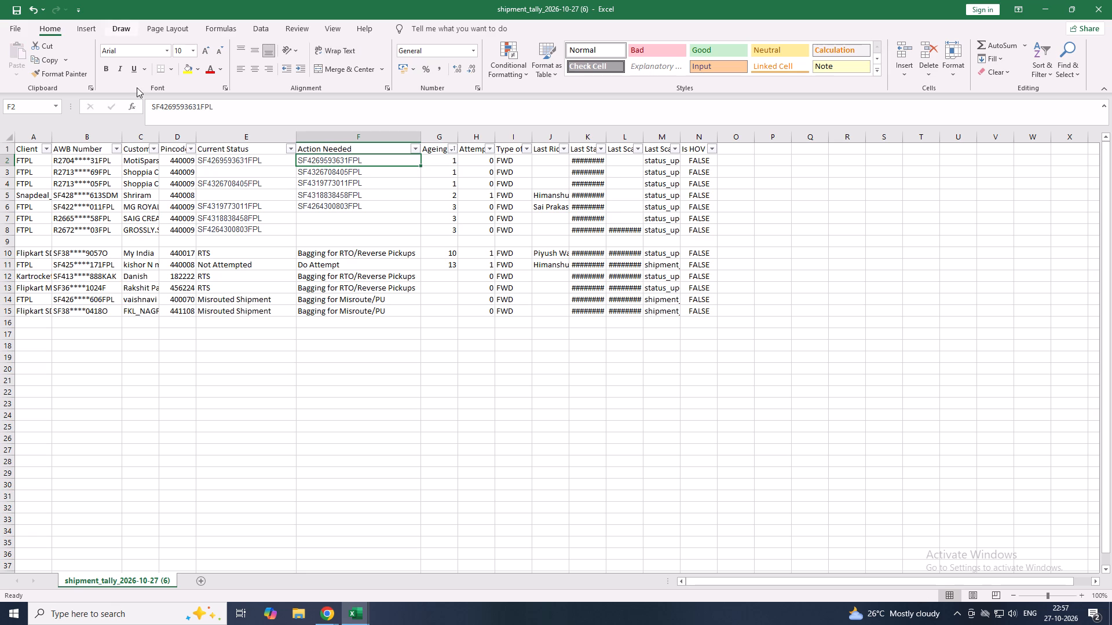
{"action": "left_click", "coordinate": [107, 268]}
{"action": "triple_click", "coordinate": [107, 266]}
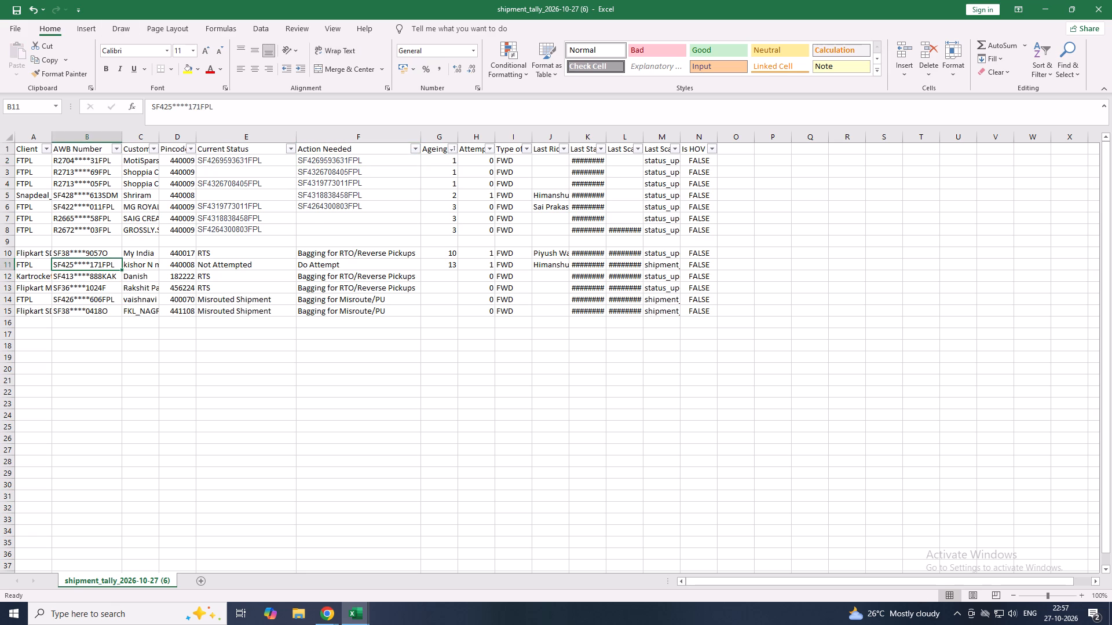
{"action": "left_click", "coordinate": [107, 266]}
{"action": "key", "text": "ctrl+c"}
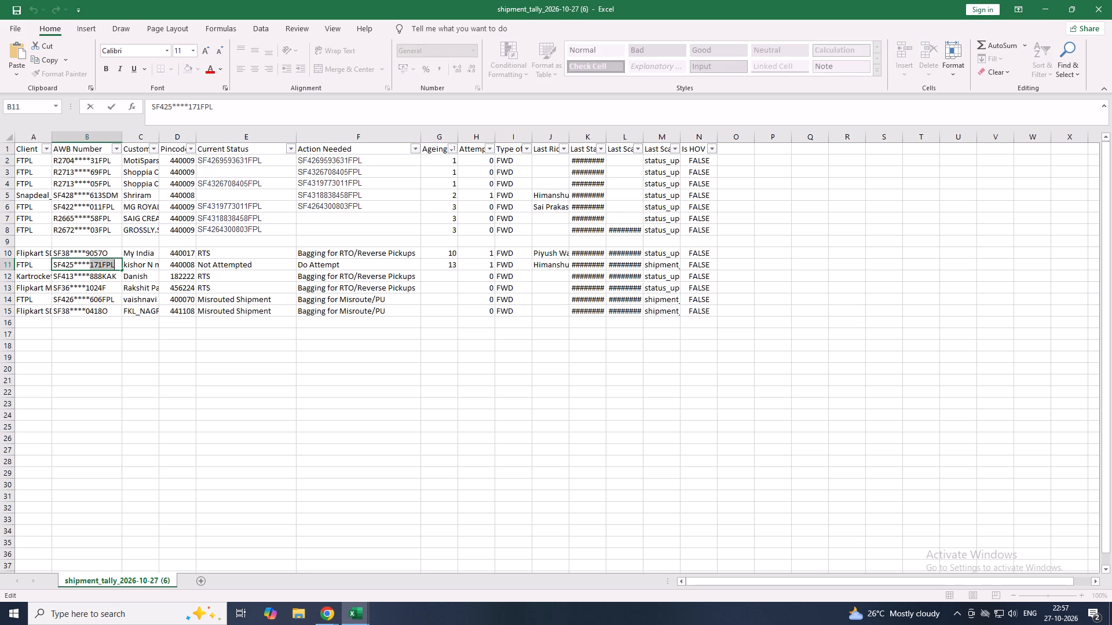
{"action": "key", "text": "alt+Tab"}
{"action": "double_click", "coordinate": [778, 59]}
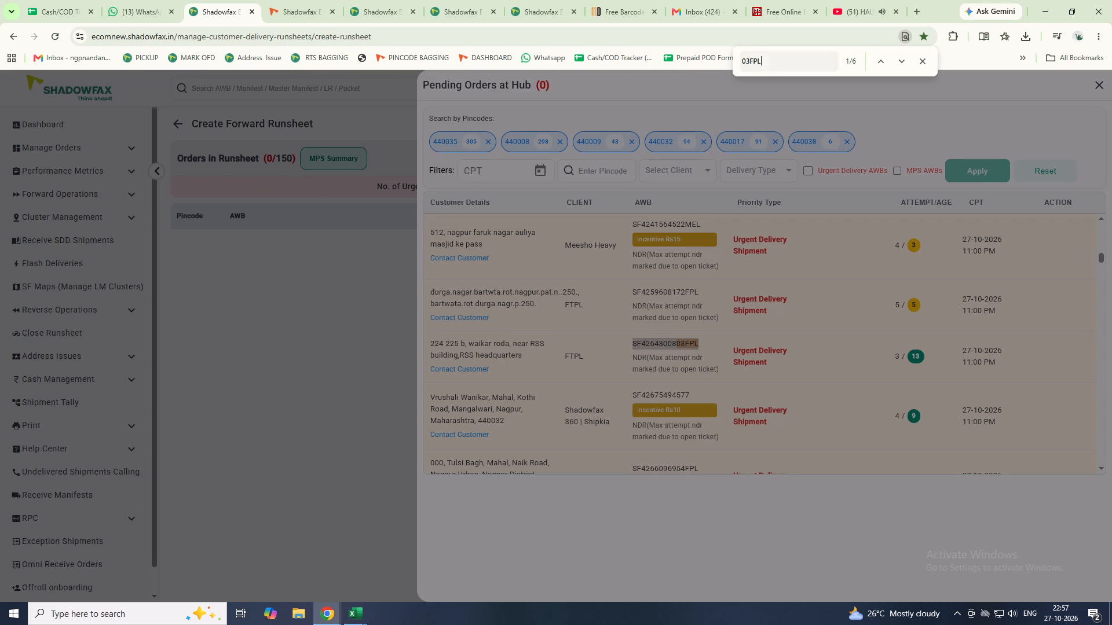
{"action": "key", "text": "ctrl+v"}
{"action": "key", "text": "Return"}
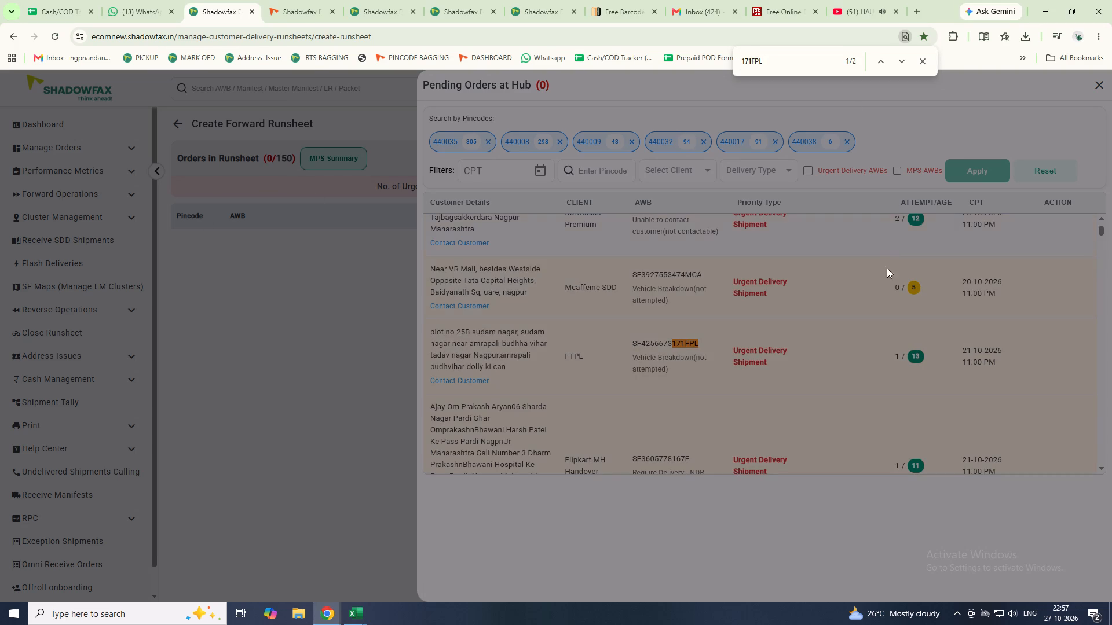
{"action": "double_click", "coordinate": [660, 340]}
{"action": "key", "text": "ctrl+c"}
{"action": "key", "text": "alt+Tab"}
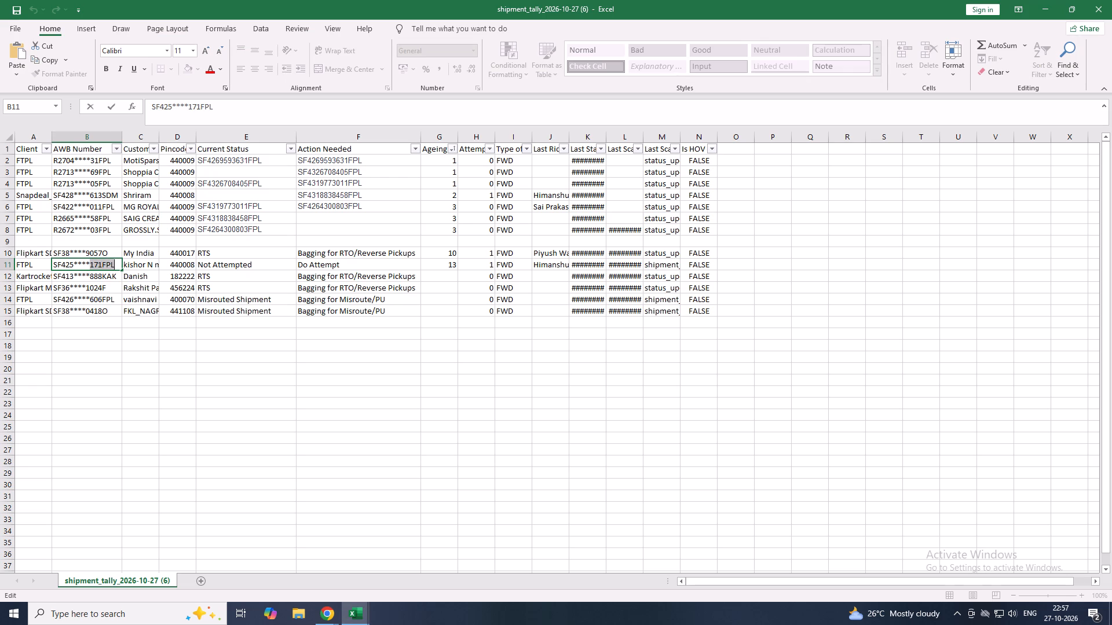
{"action": "left_click", "coordinate": [336, 216]}
{"action": "key", "text": "ctrl+v"}
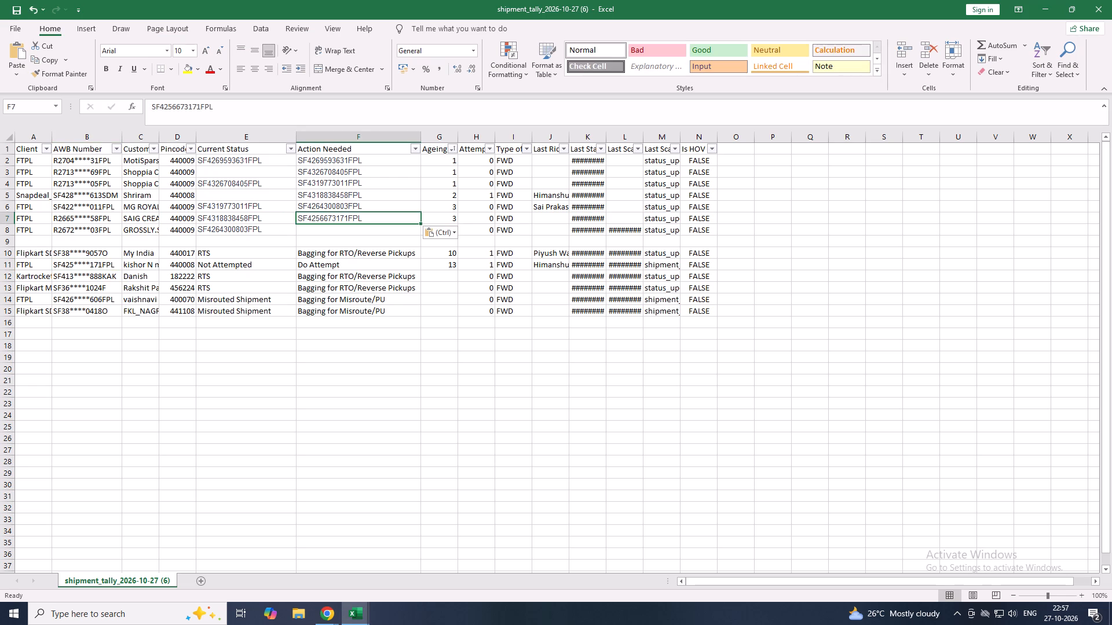
Replace the barcode values in Chrome's MobileDemand generator with the six AWB numbers from Action Needed rows 2 to 7 in Excel.
{"action": "left_click", "coordinate": [332, 164]}
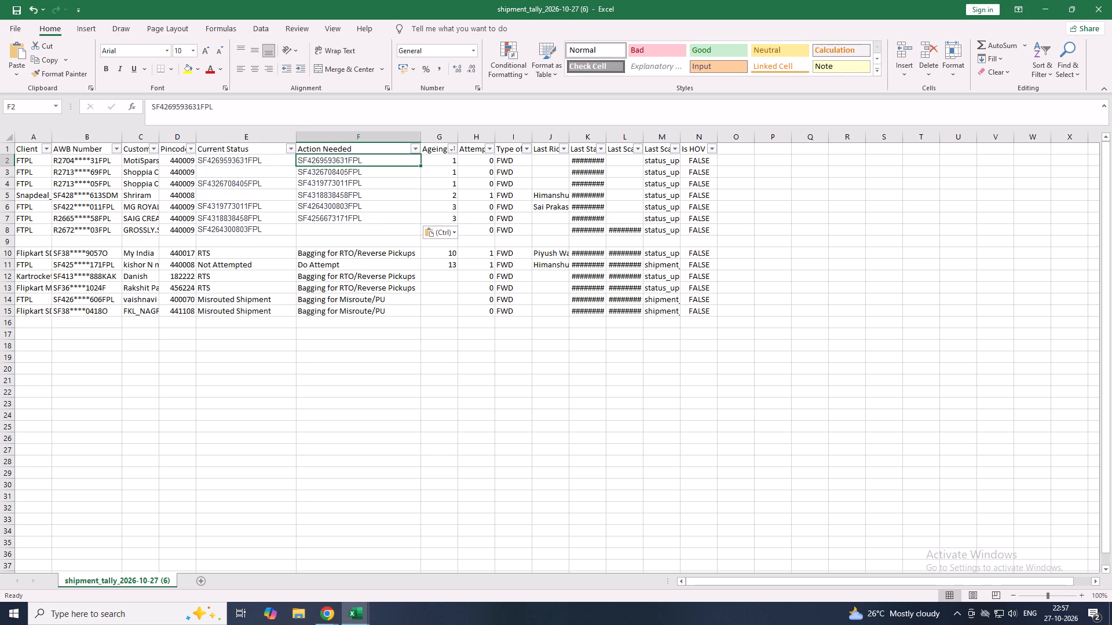
{"action": "key", "text": "shift+Down"}
{"action": "key", "text": "shift+Down"}
{"action": "key", "text": "shift+Down"}
{"action": "key", "text": "shift+Down"}
{"action": "key", "text": "shift+Down"}
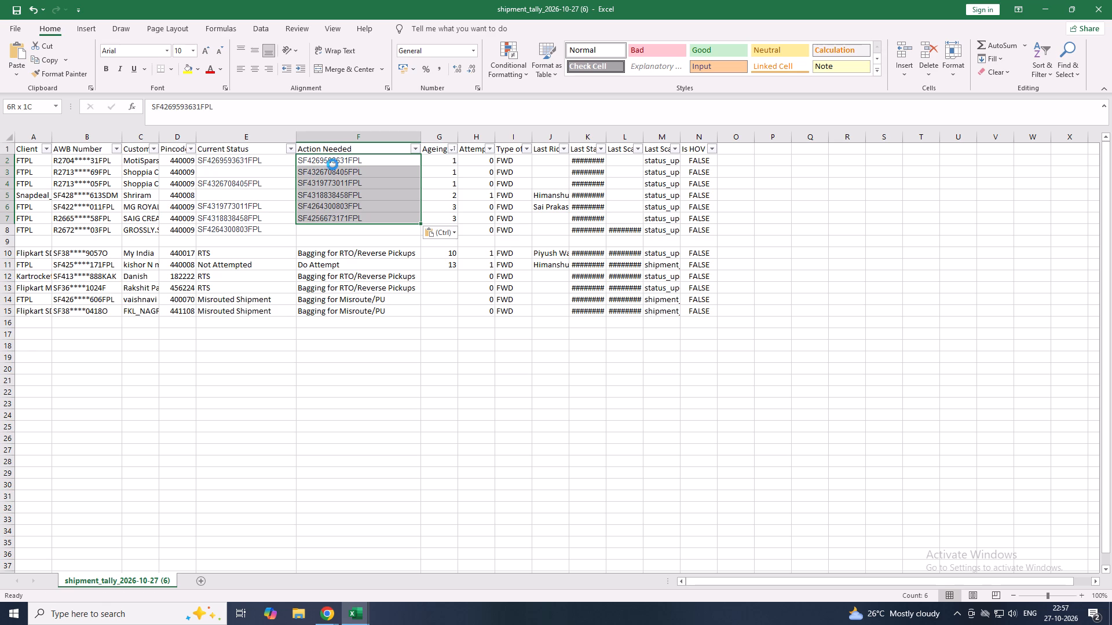
{"action": "key", "text": "ctrl+c"}
{"action": "key", "text": "alt+Tab"}
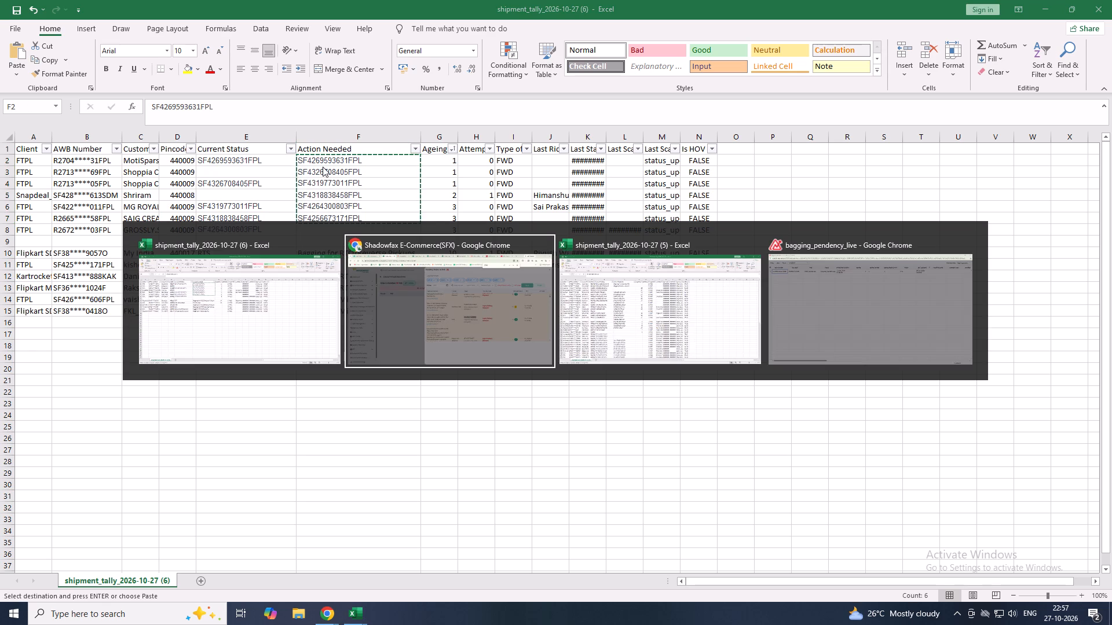
{"action": "left_click", "coordinate": [778, 8]}
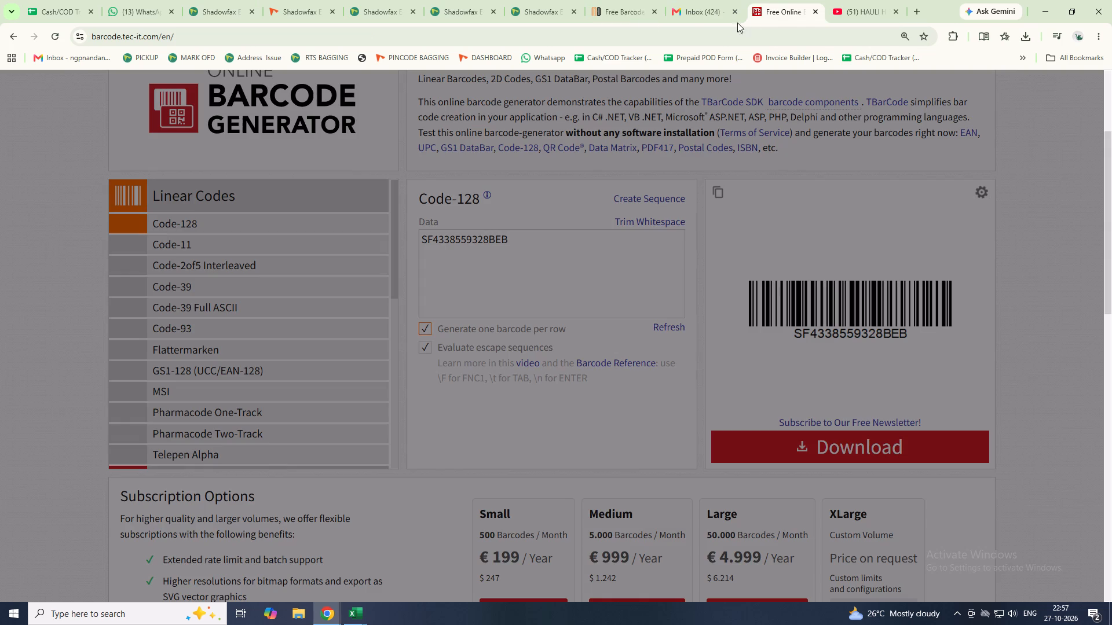
{"action": "left_click", "coordinate": [629, 16]}
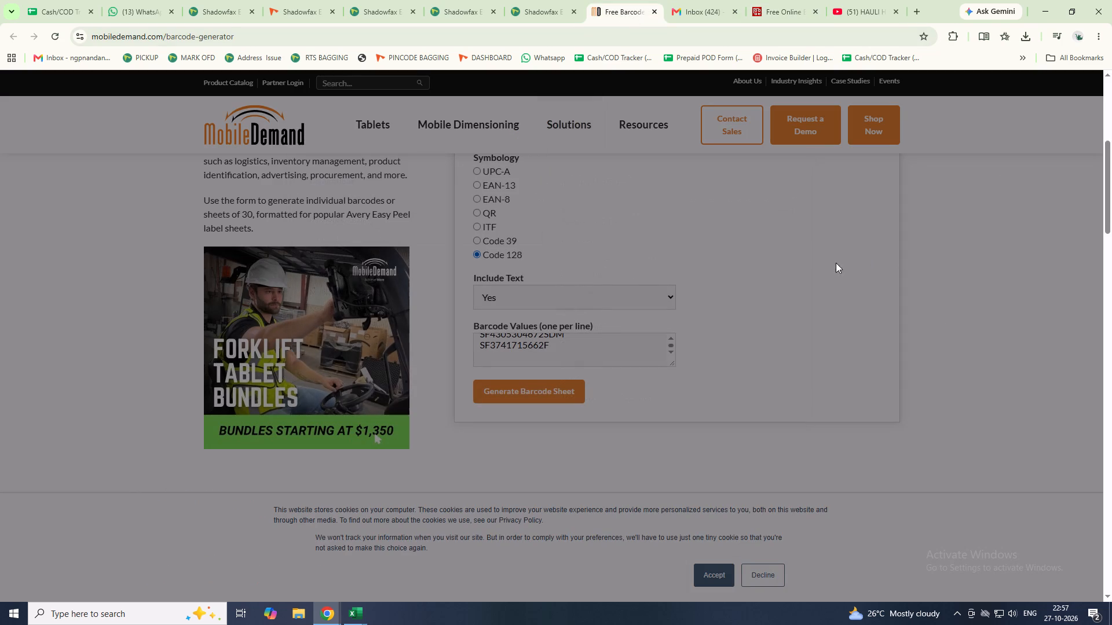
{"action": "left_click", "coordinate": [619, 357]}
{"action": "key", "text": "ctrl+a"}
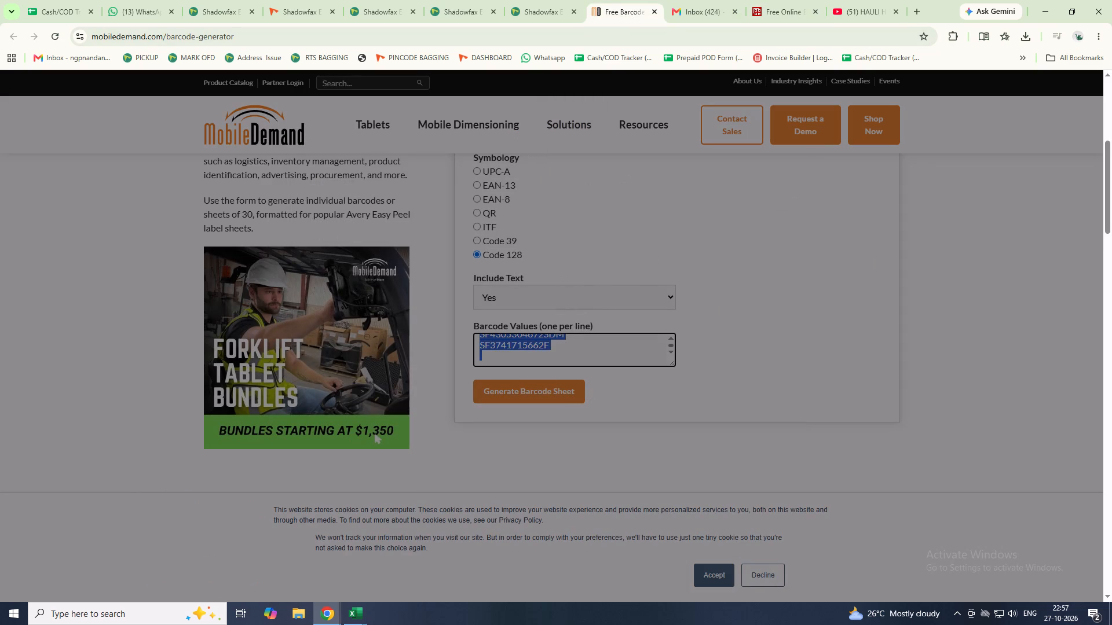
{"action": "key", "text": "Delete"}
{"action": "key", "text": "ctrl+v"}
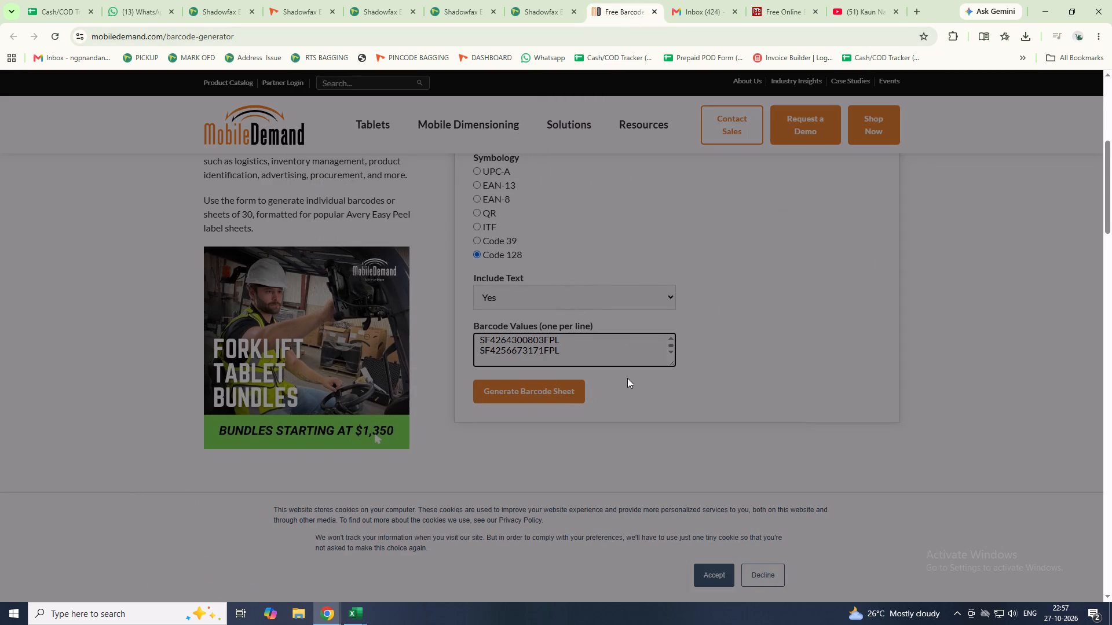
Generate the Code 128 barcode sheet and open the downloaded PDF.
{"action": "left_click", "coordinate": [564, 391]}
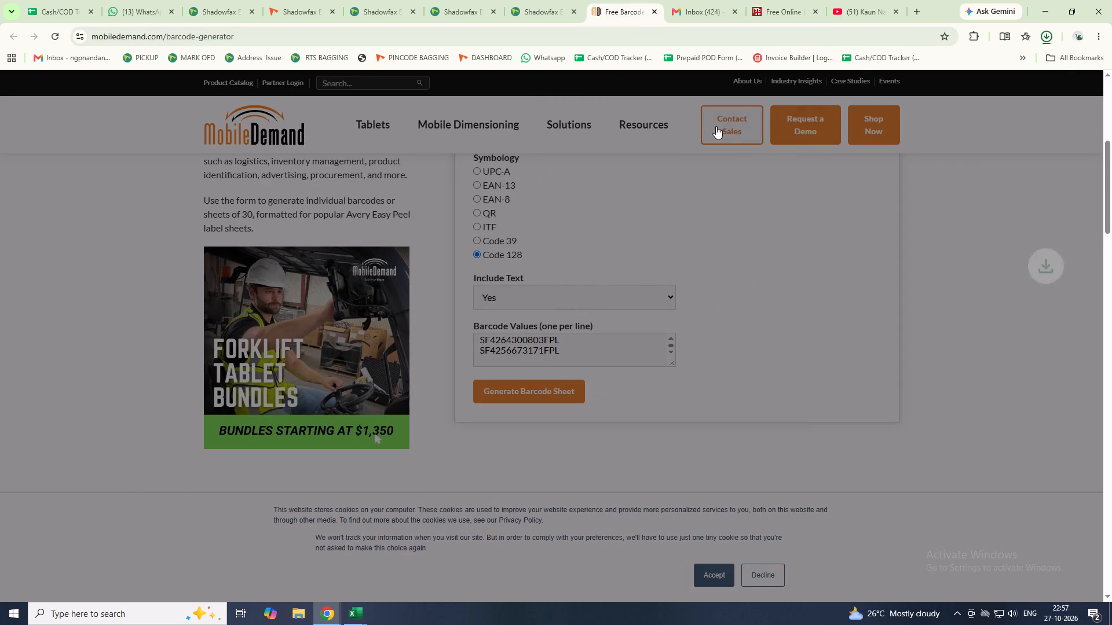
{"action": "left_click", "coordinate": [920, 72]}
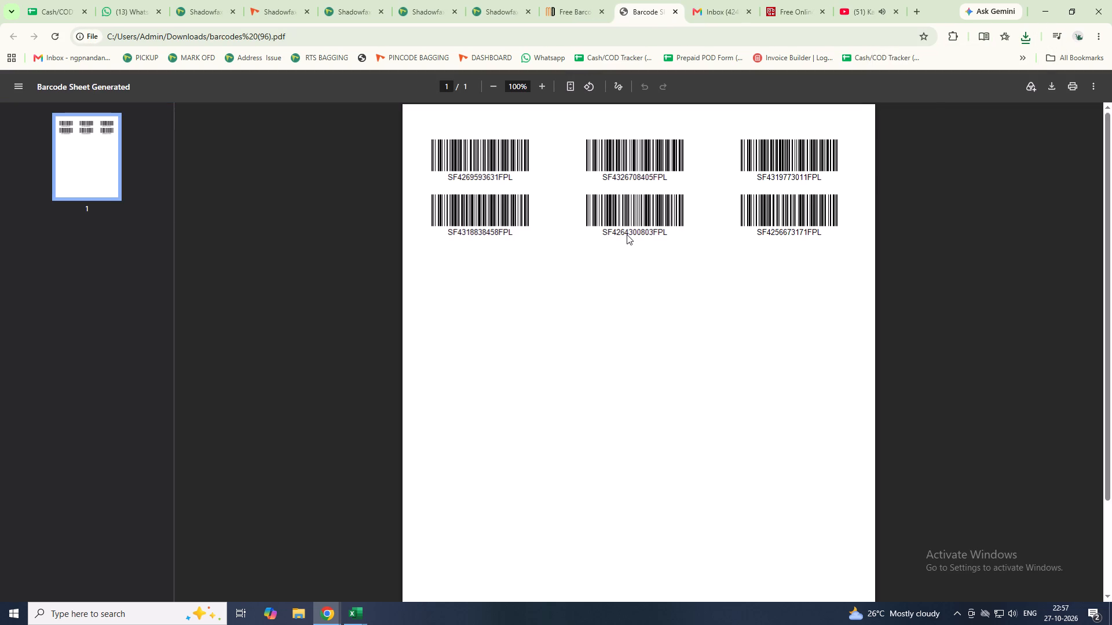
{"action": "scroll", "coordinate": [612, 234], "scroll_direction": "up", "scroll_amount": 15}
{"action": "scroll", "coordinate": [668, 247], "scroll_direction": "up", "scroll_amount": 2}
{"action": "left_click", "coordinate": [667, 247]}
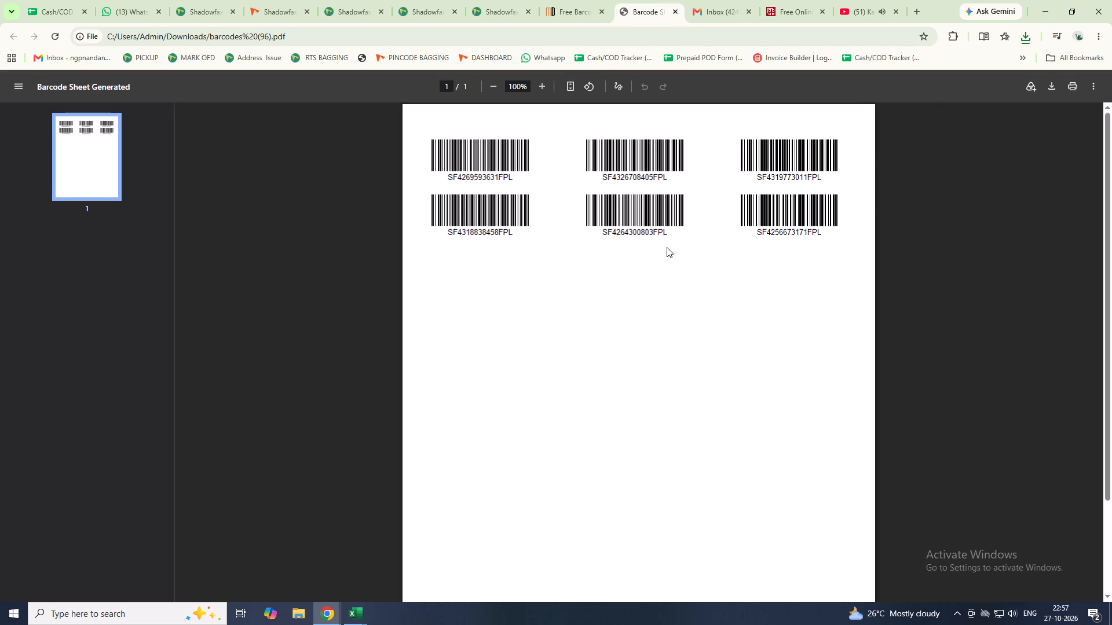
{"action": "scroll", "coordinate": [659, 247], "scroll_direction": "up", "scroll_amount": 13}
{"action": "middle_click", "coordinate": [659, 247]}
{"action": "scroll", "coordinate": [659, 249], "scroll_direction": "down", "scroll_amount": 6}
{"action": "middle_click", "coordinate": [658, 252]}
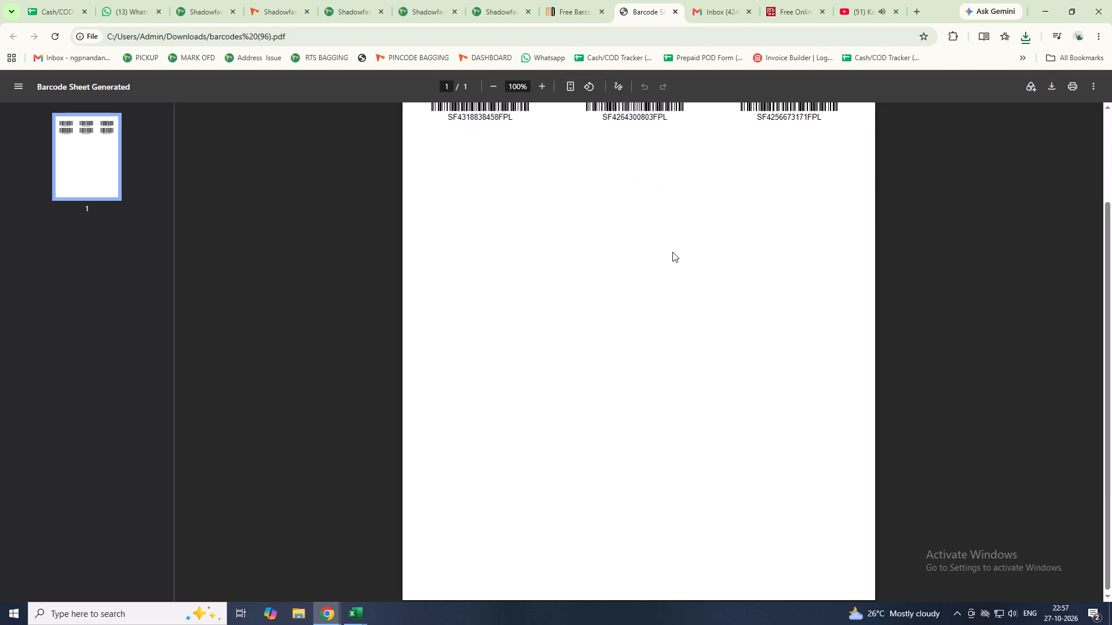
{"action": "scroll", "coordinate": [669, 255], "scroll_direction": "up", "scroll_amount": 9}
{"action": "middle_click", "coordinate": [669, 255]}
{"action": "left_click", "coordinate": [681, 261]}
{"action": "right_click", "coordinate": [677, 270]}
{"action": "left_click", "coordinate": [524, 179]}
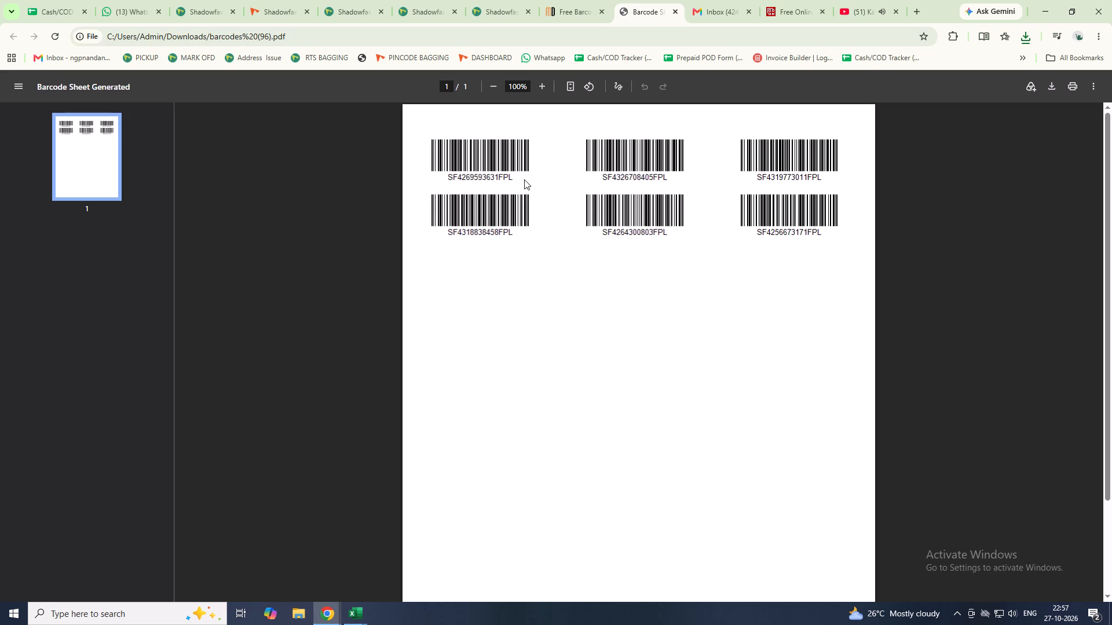
Enlarge the view of the barcode sheet to 300%.
{"action": "left_click", "coordinate": [542, 90]}
{"action": "triple_click", "coordinate": [542, 90]}
{"action": "left_click", "coordinate": [542, 89]}
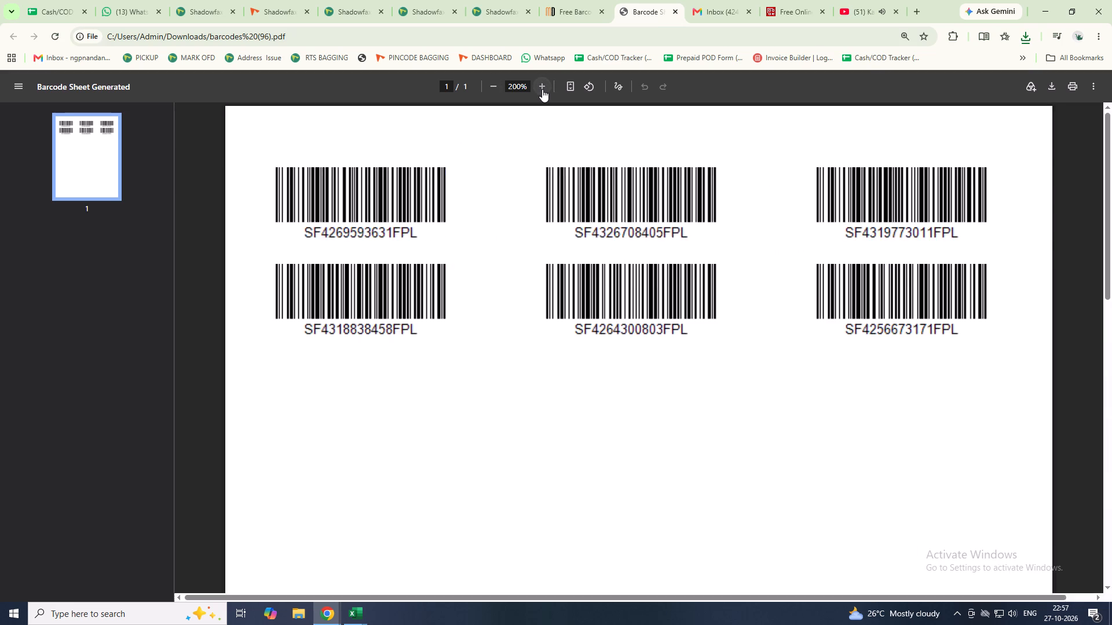
{"action": "left_click", "coordinate": [542, 89]}
{"action": "left_click", "coordinate": [542, 89]}
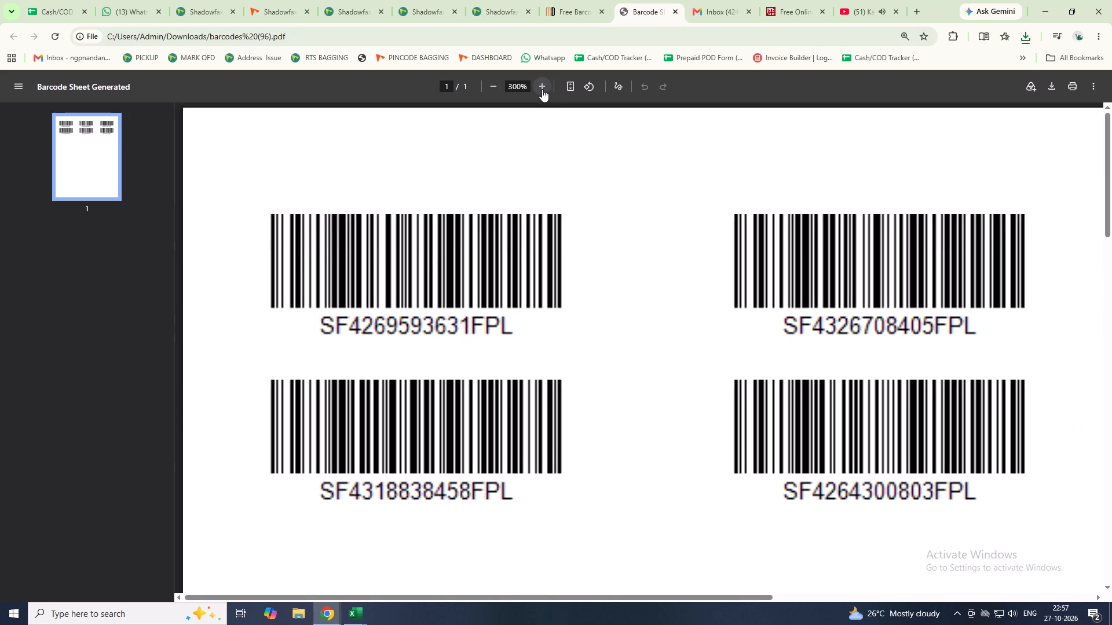
Enlarge the barcode sheet to 500% and look over the first column's barcodes.
{"action": "left_click", "coordinate": [542, 89]}
{"action": "left_click", "coordinate": [542, 89]}
{"action": "left_click", "coordinate": [542, 90]}
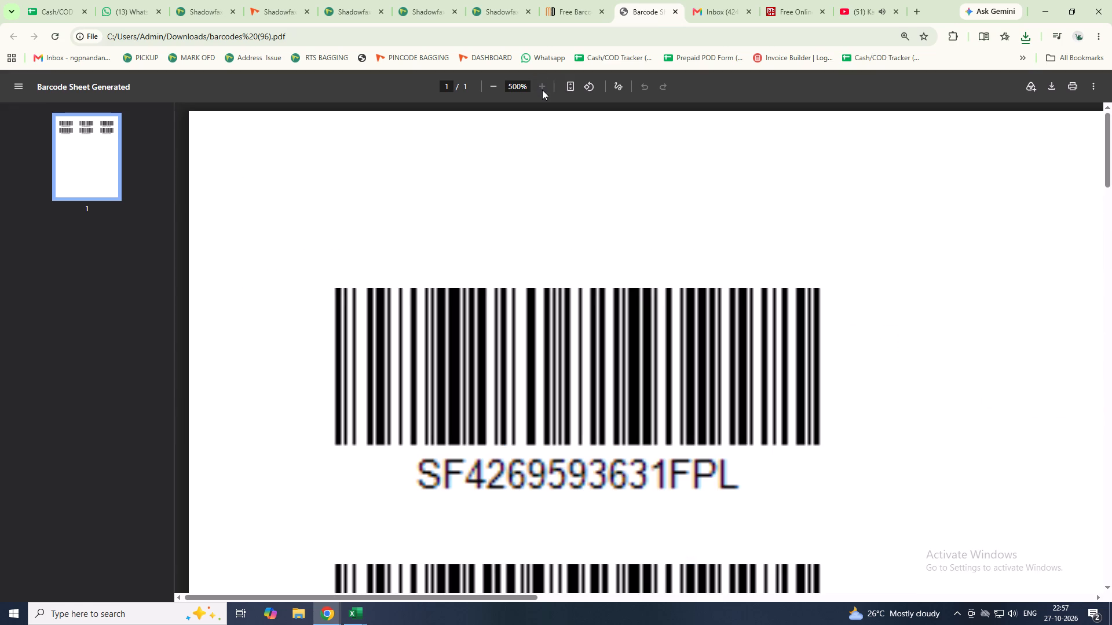
{"action": "left_click", "coordinate": [542, 90]}
{"action": "scroll", "coordinate": [609, 226], "scroll_direction": "down", "scroll_amount": 7}
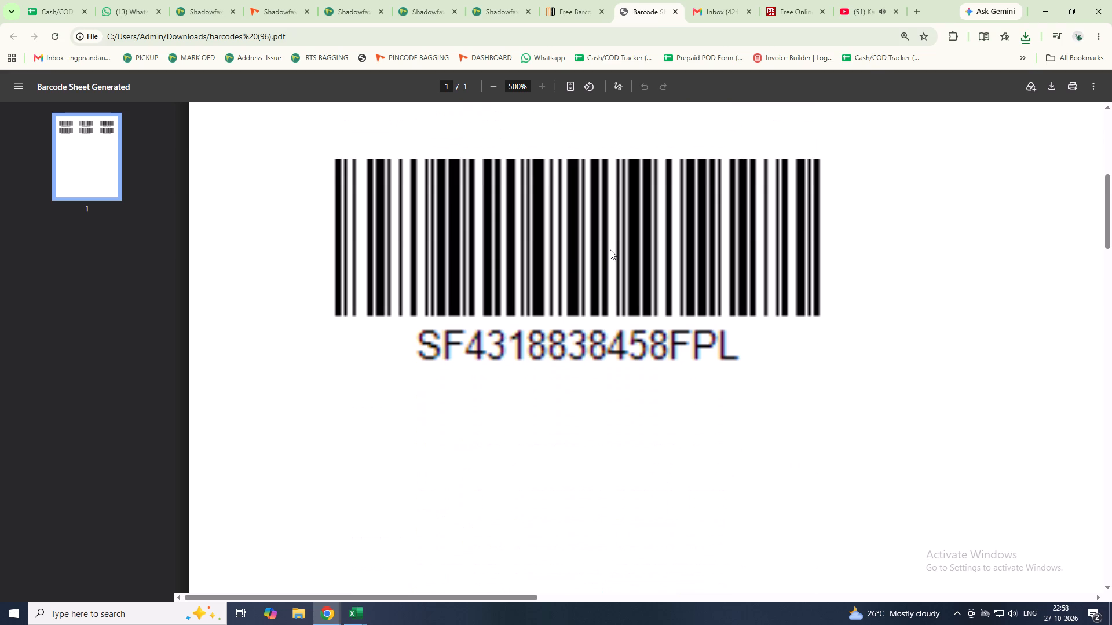
{"action": "scroll", "coordinate": [600, 312], "scroll_direction": "up", "scroll_amount": 7}
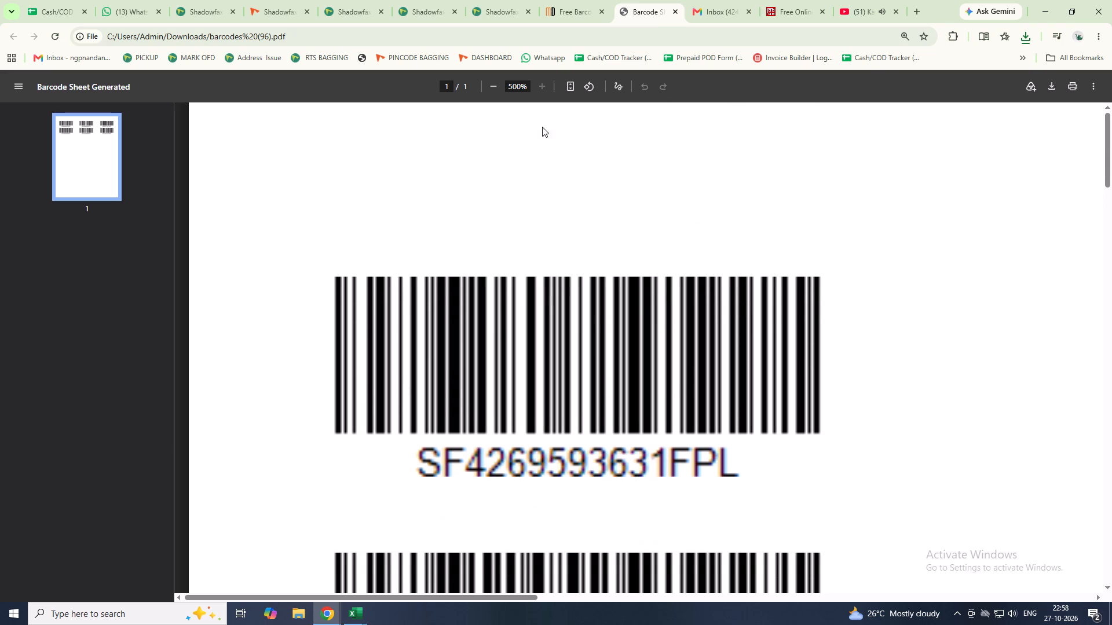
Reduce the barcode sheet view to 200% to show all six barcodes together.
{"action": "left_click", "coordinate": [499, 89]}
{"action": "left_click", "coordinate": [496, 89]}
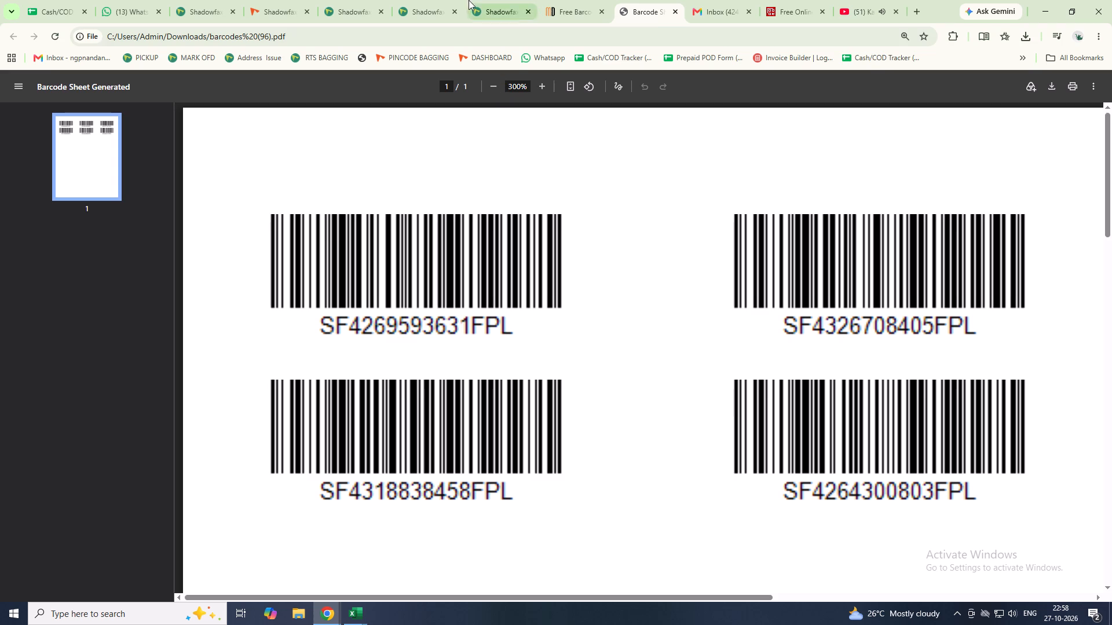
{"action": "left_click", "coordinate": [492, 87]}
{"action": "triple_click", "coordinate": [492, 87]}
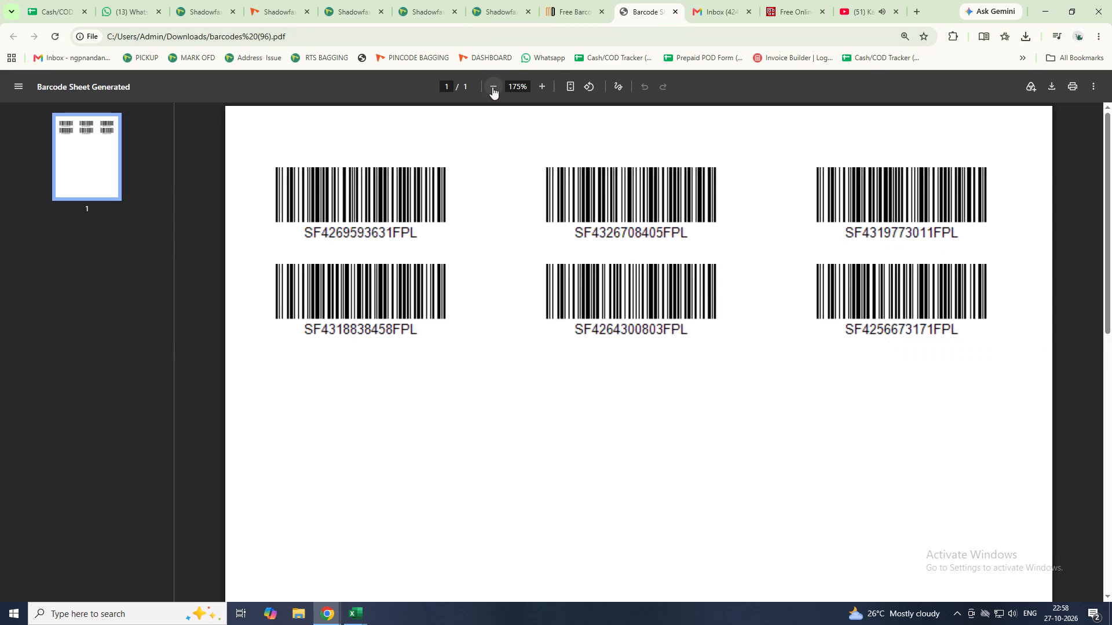
{"action": "left_click", "coordinate": [536, 91]}
{"action": "left_click", "coordinate": [536, 91]}
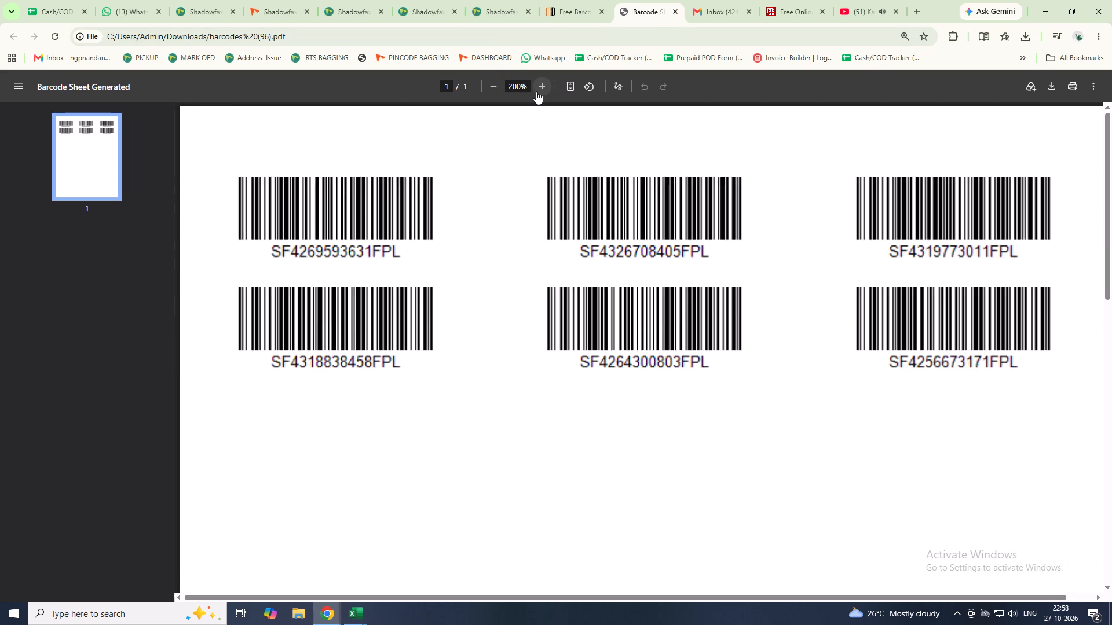
{"action": "left_click", "coordinate": [536, 91]}
{"action": "left_click", "coordinate": [494, 88]}
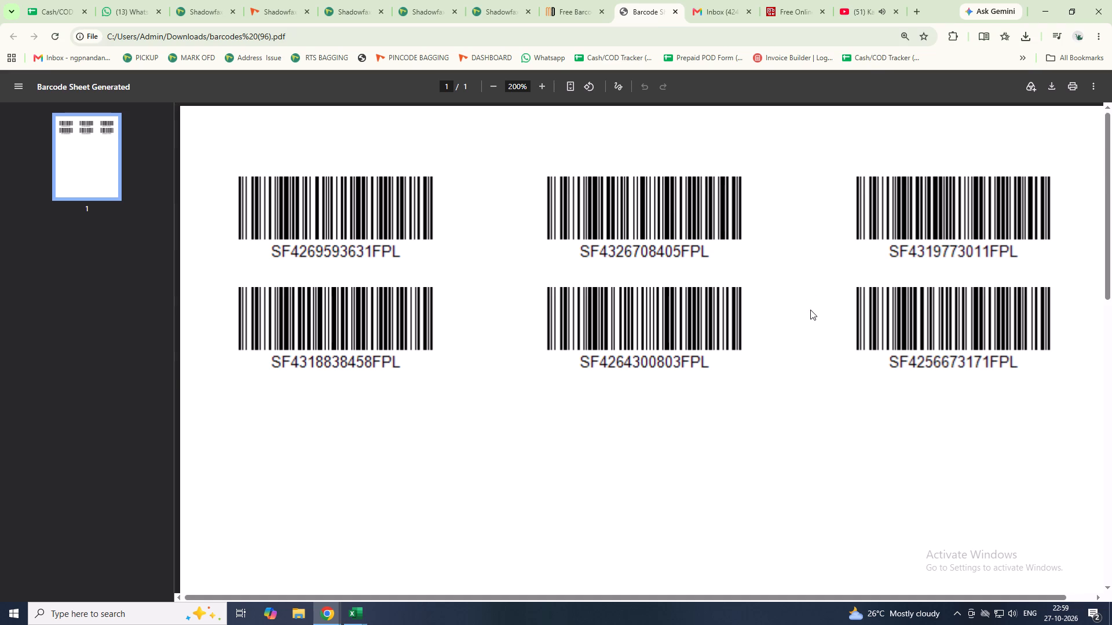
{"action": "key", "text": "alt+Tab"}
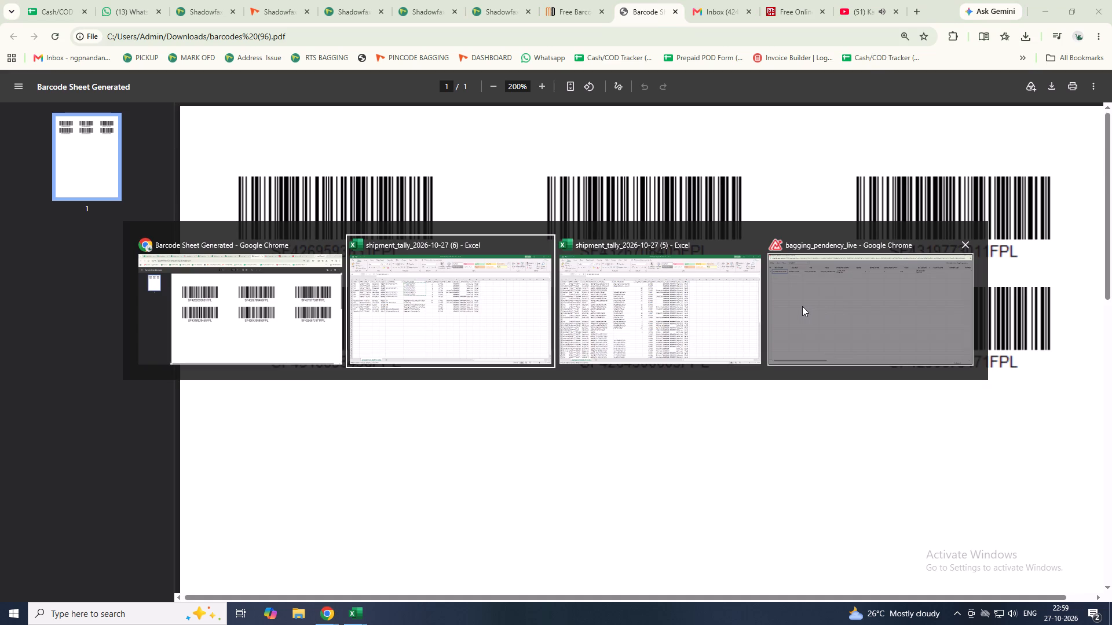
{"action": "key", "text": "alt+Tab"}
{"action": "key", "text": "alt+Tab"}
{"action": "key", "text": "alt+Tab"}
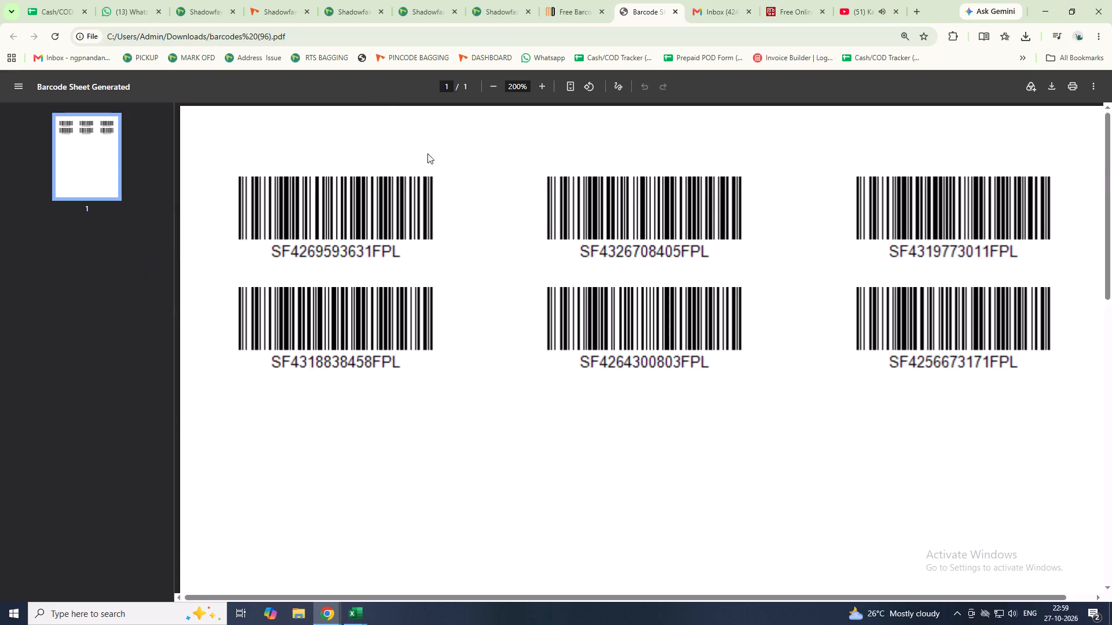
Leave the pending orders list on the Create Forward Runsheet page and refresh the counts on the Shadowfax dashboard.
{"action": "left_click", "coordinate": [207, 17]}
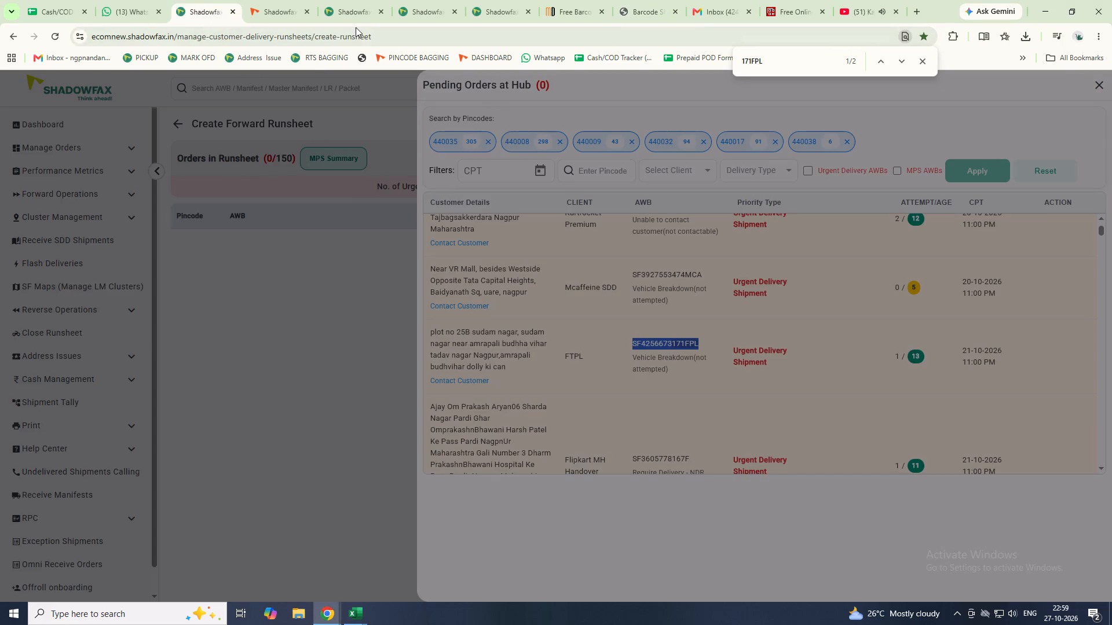
{"action": "left_click", "coordinate": [69, 130]}
{"action": "left_click", "coordinate": [73, 128]}
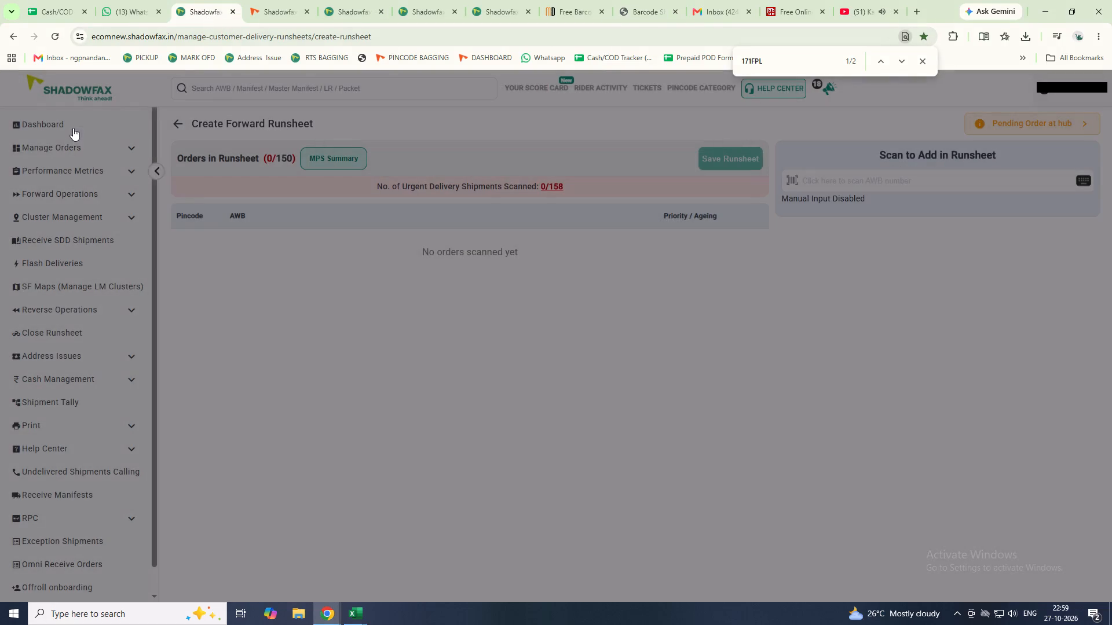
{"action": "left_click", "coordinate": [73, 128]}
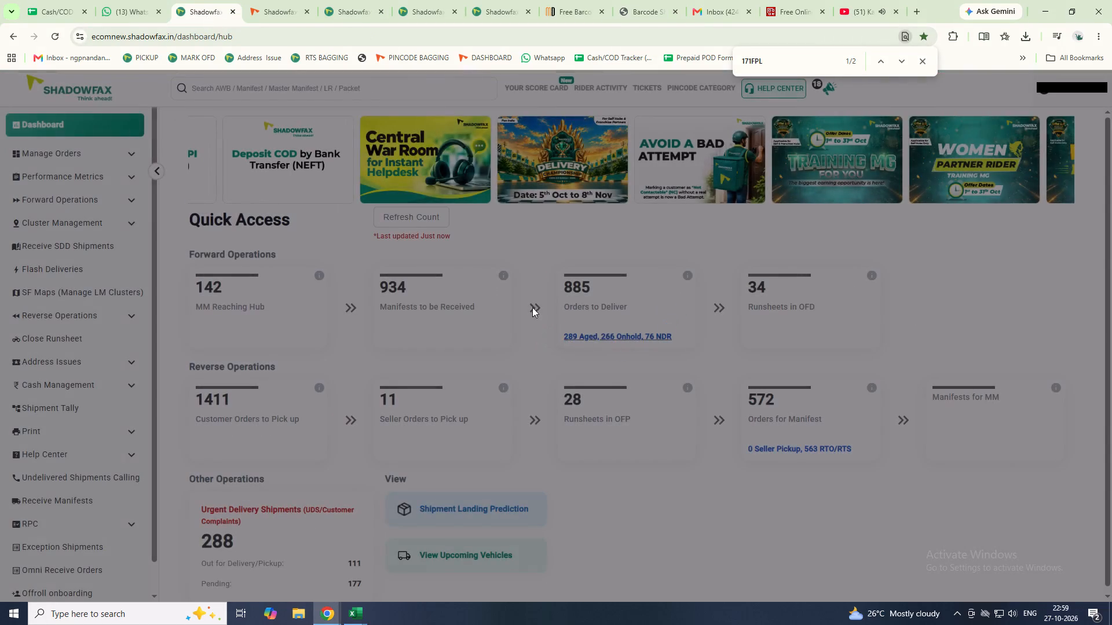
{"action": "left_click", "coordinate": [403, 222]}
Download the pending list from the forward operations Create Manifest page, open it in Excel, and widen the AWB Number column to fit.
{"action": "left_click", "coordinate": [67, 199]}
{"action": "left_click", "coordinate": [75, 214]}
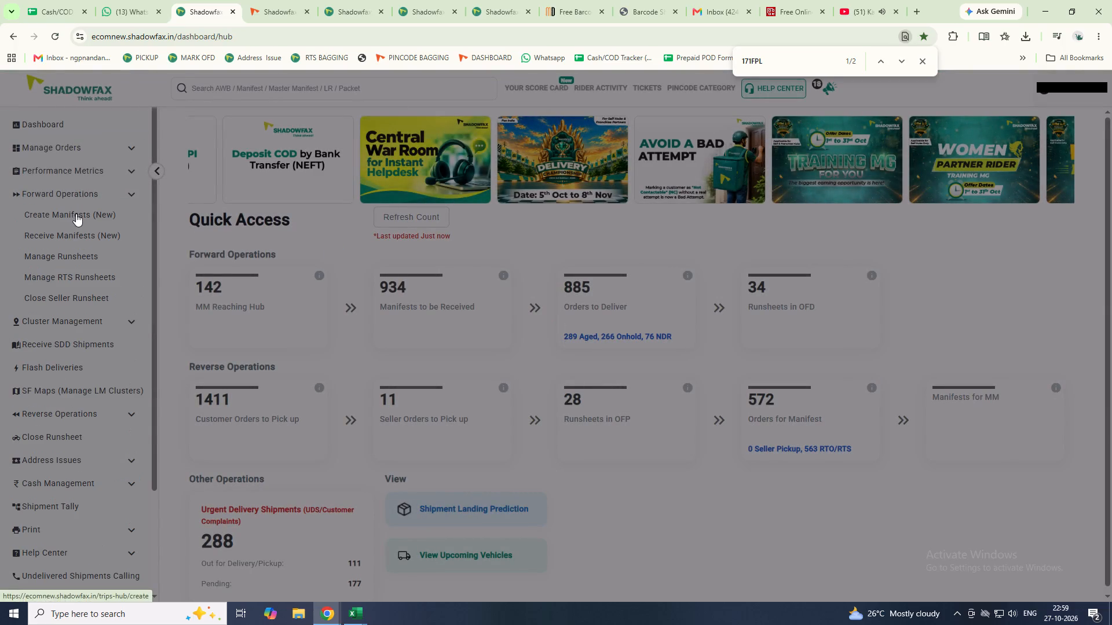
{"action": "left_click", "coordinate": [404, 178]}
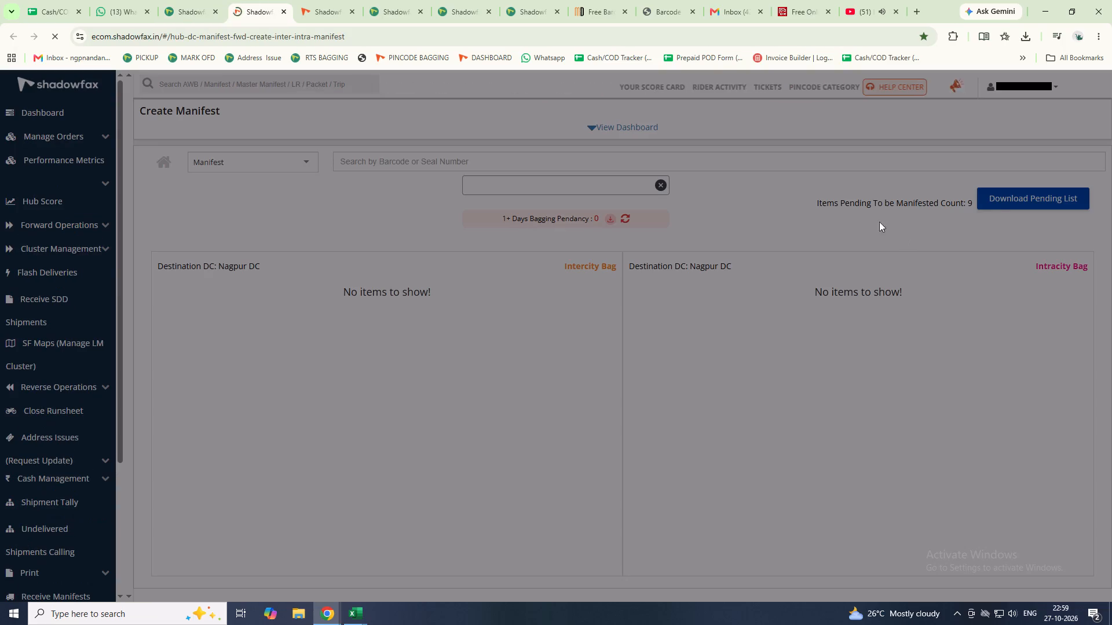
{"action": "left_click", "coordinate": [992, 197]}
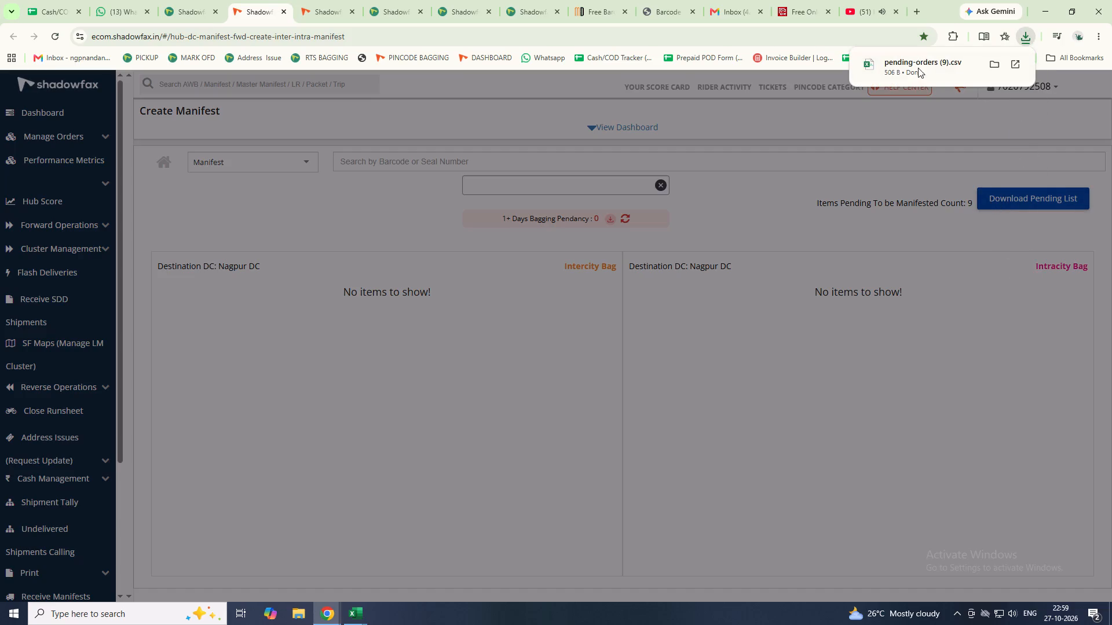
{"action": "left_click", "coordinate": [915, 65]}
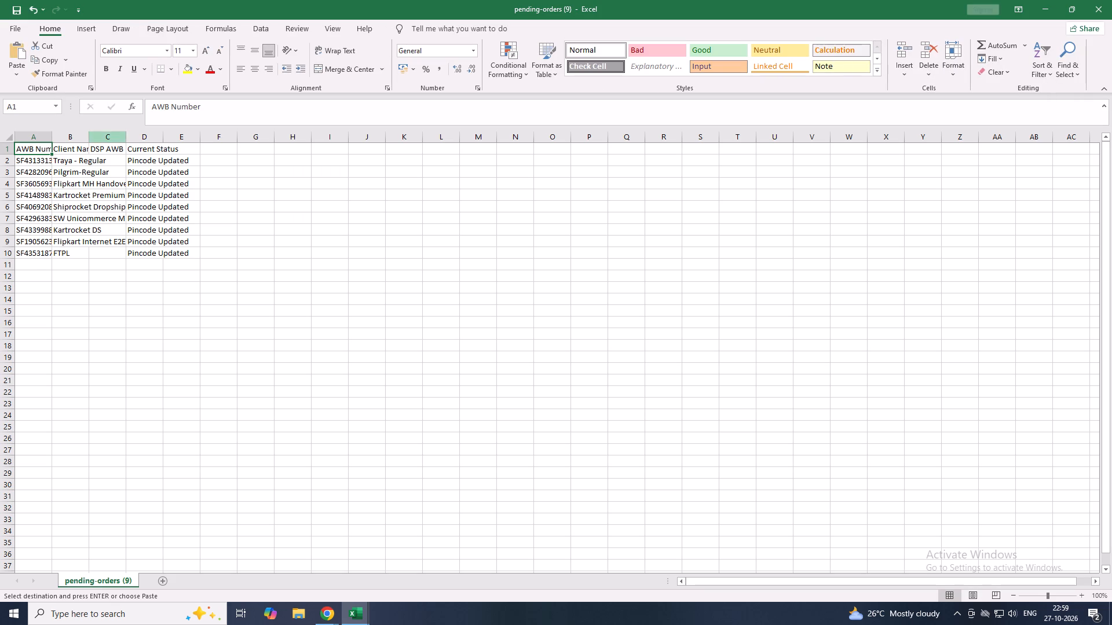
{"action": "double_click", "coordinate": [51, 139]}
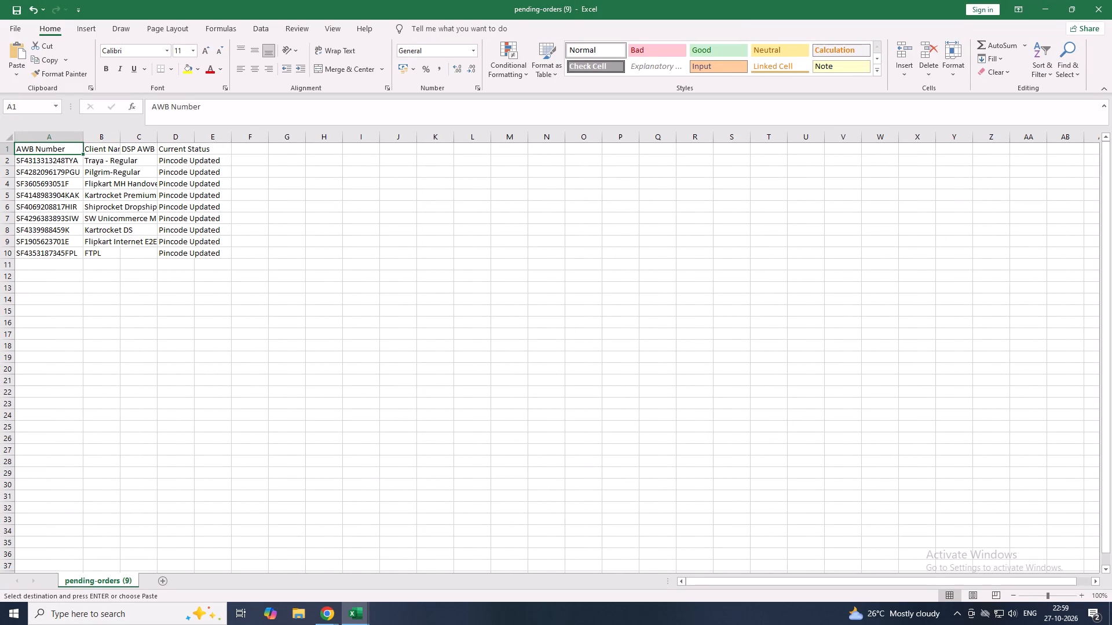
Search the pending-orders workbook for 606FPL, copied from row 14 of shipment_tally_2026-10-27 (6), and return to the tally workbook.
{"action": "key", "text": "alt+Tab"}
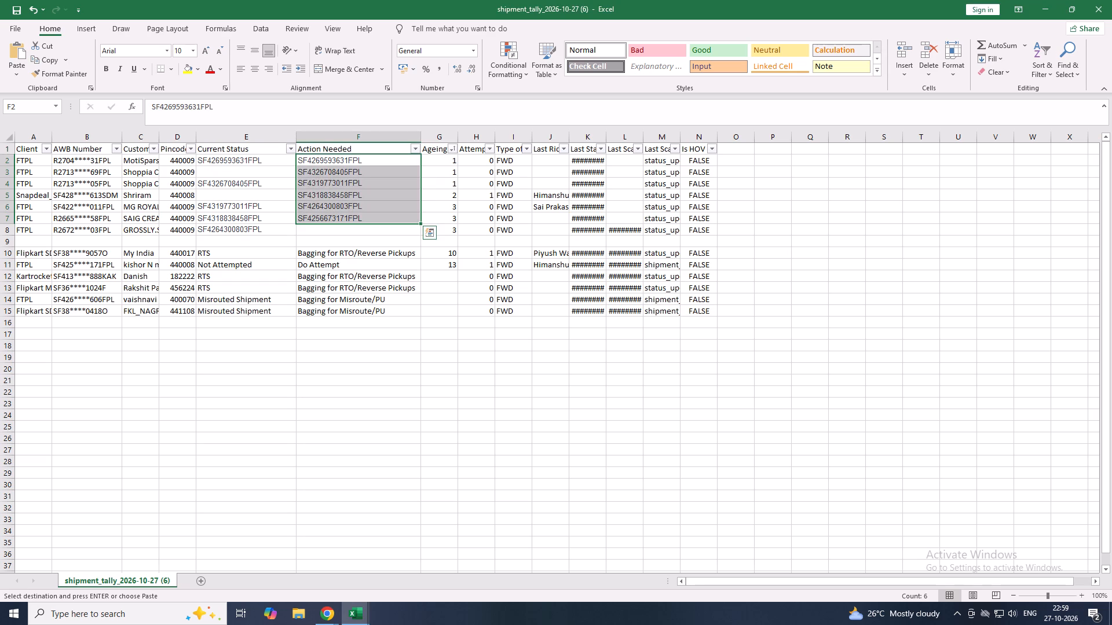
{"action": "triple_click", "coordinate": [106, 299]}
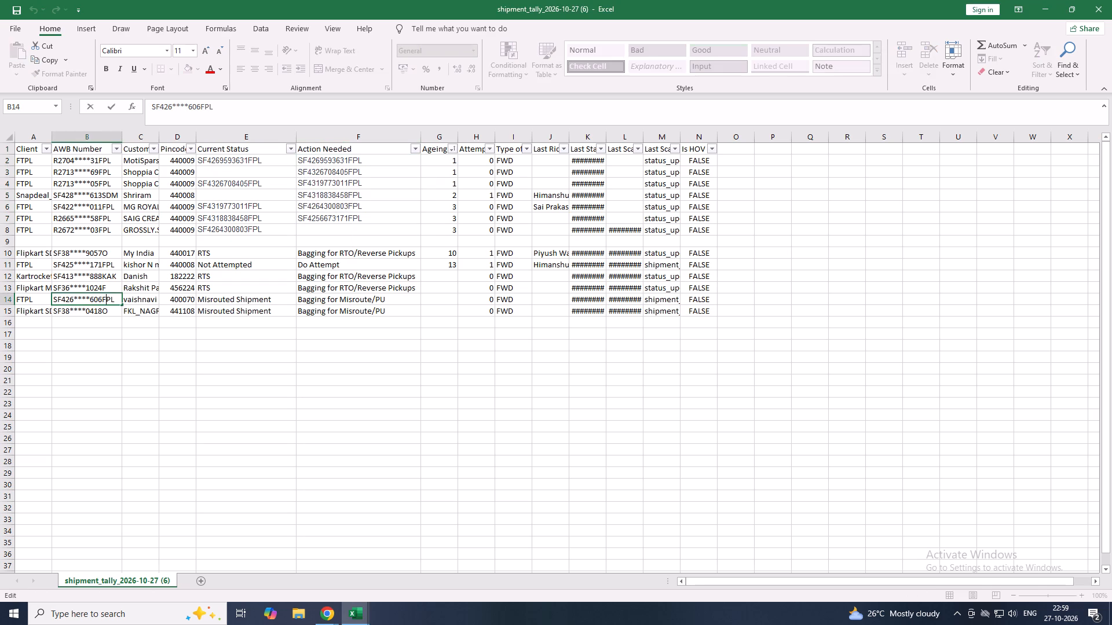
{"action": "left_click", "coordinate": [106, 298]}
{"action": "key", "text": "ctrl+c"}
{"action": "key", "text": "alt+Tab"}
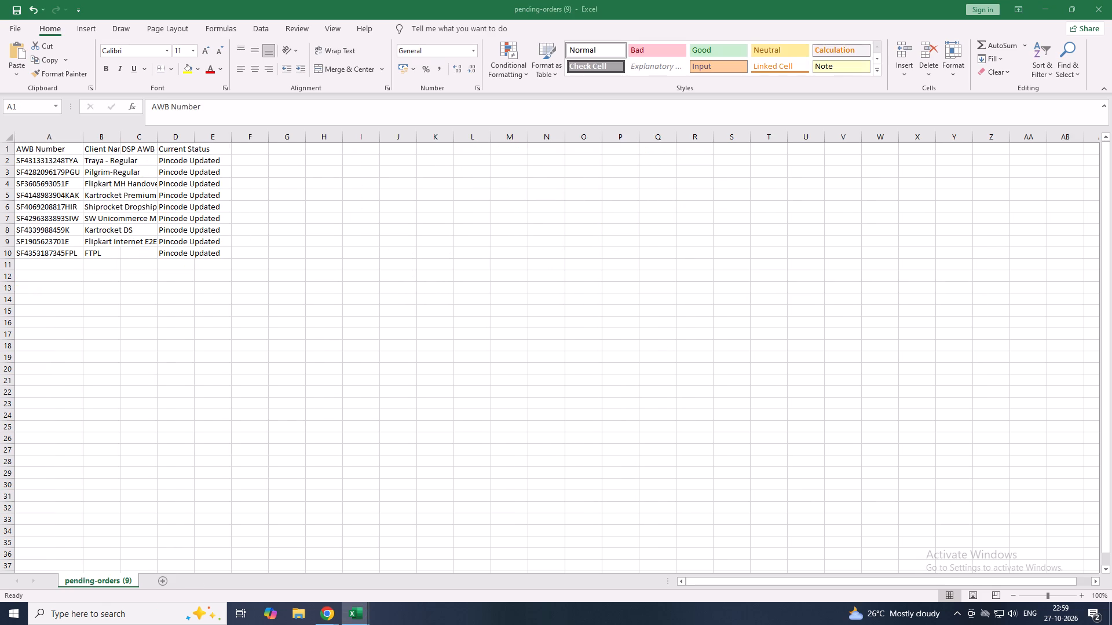
{"action": "key", "text": "ctrl+f"}
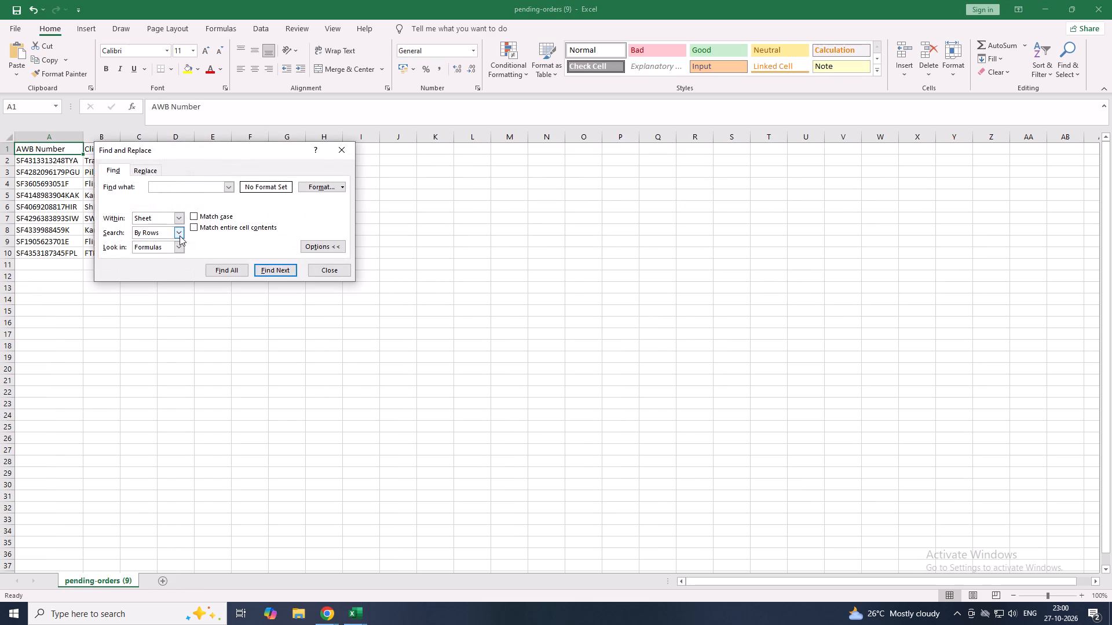
{"action": "key", "text": "ctrl+v"}
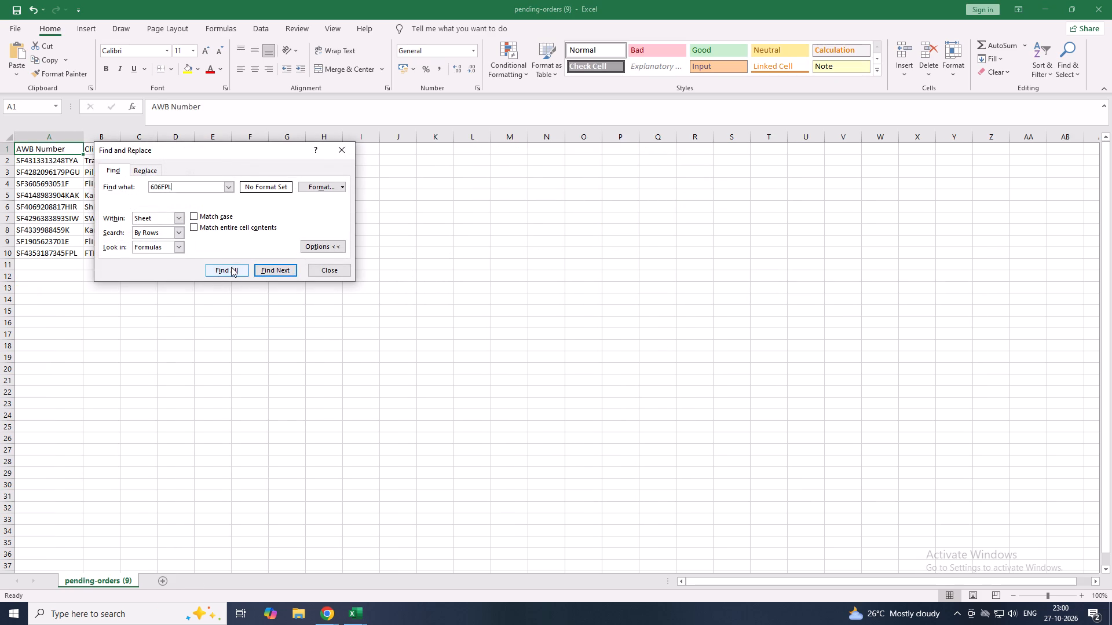
{"action": "left_click", "coordinate": [229, 267]}
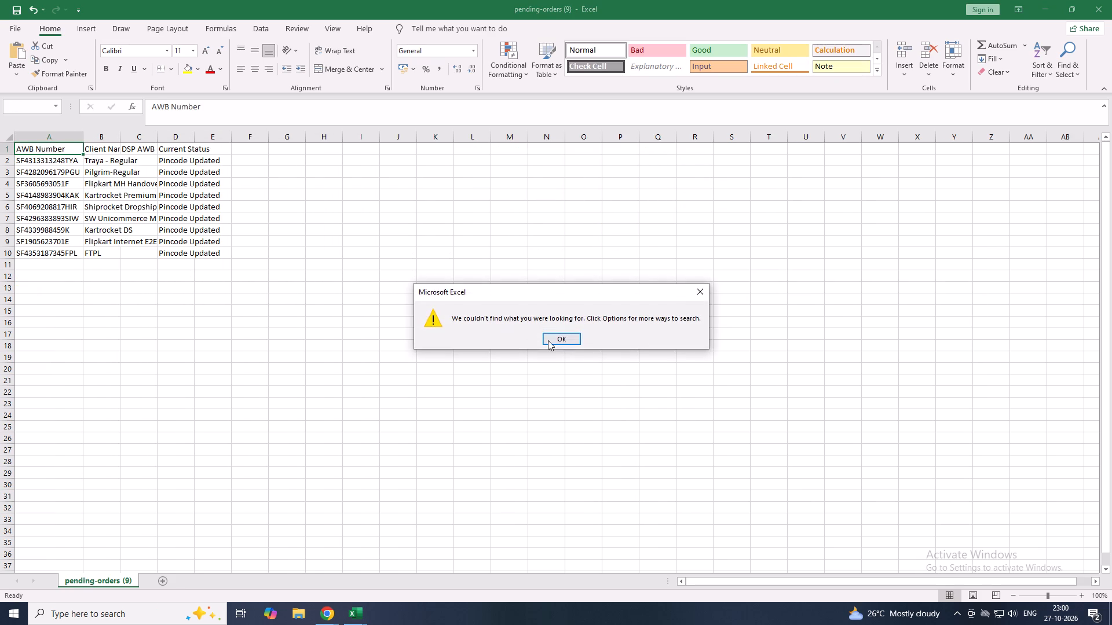
{"action": "left_click", "coordinate": [550, 341]}
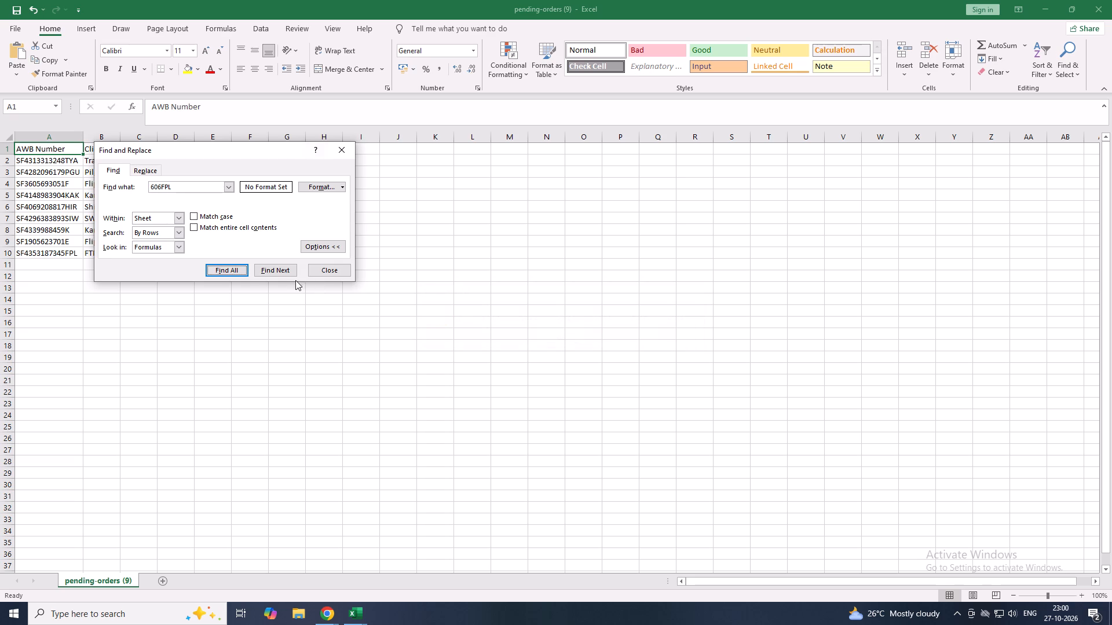
{"action": "left_click", "coordinate": [279, 271]}
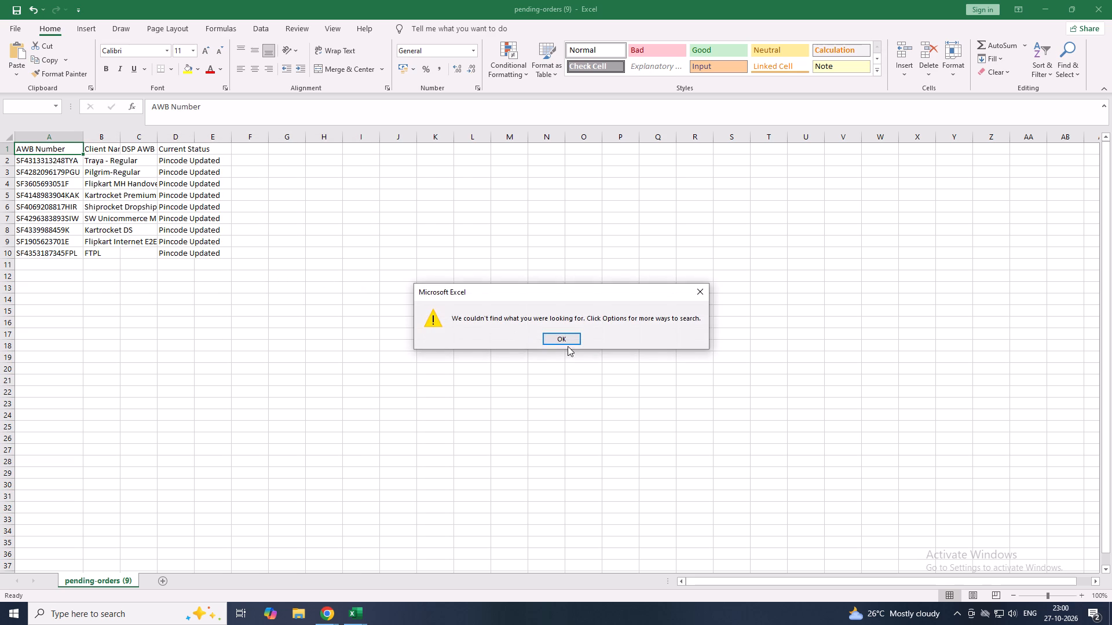
{"action": "left_click", "coordinate": [535, 334]}
{"action": "key", "text": "alt+Tab"}
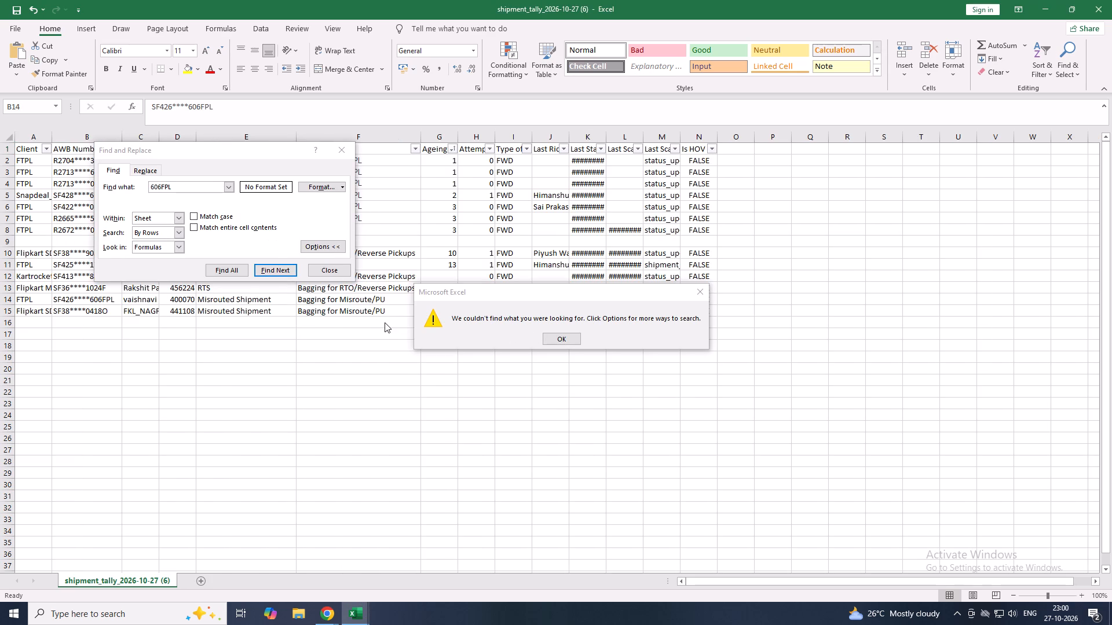
{"action": "key", "text": "alt+Tab"}
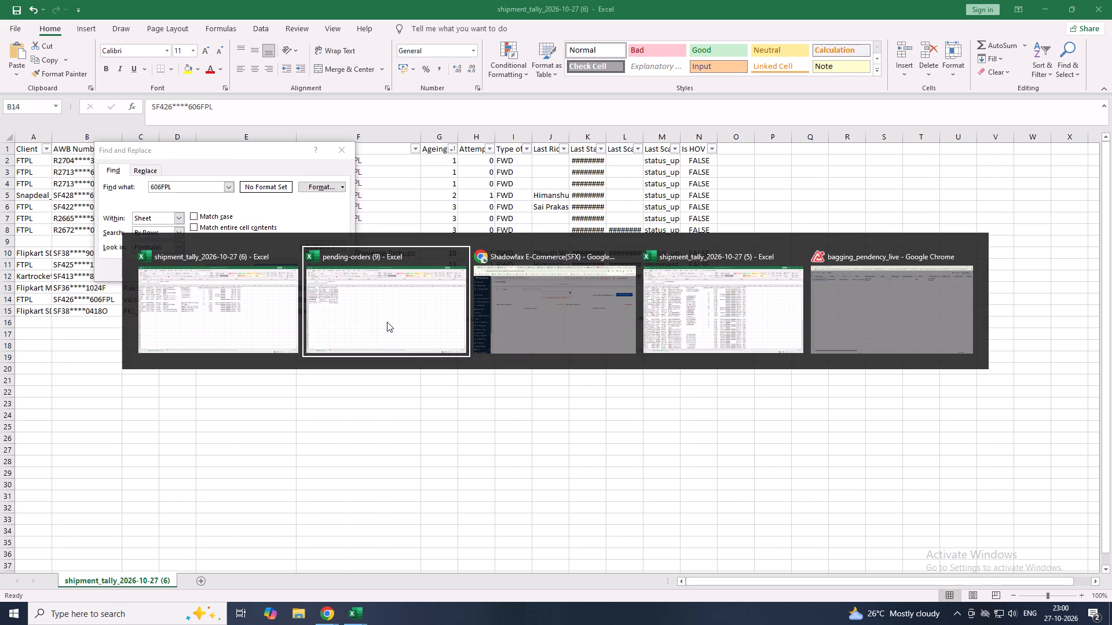
{"action": "left_click", "coordinate": [568, 334]}
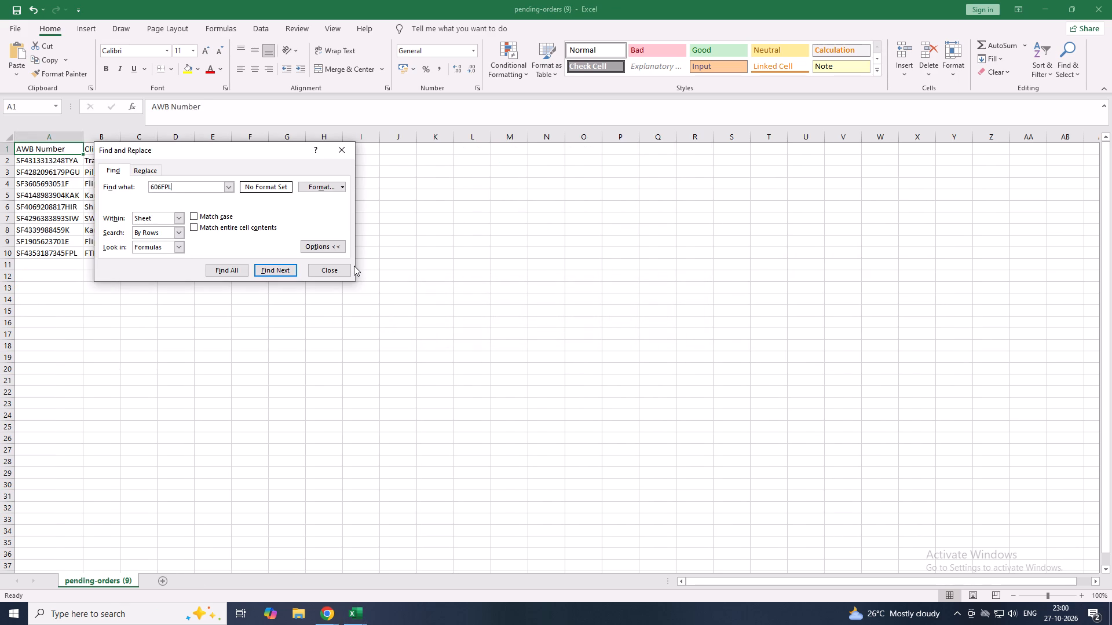
{"action": "key", "text": "alt+Tab"}
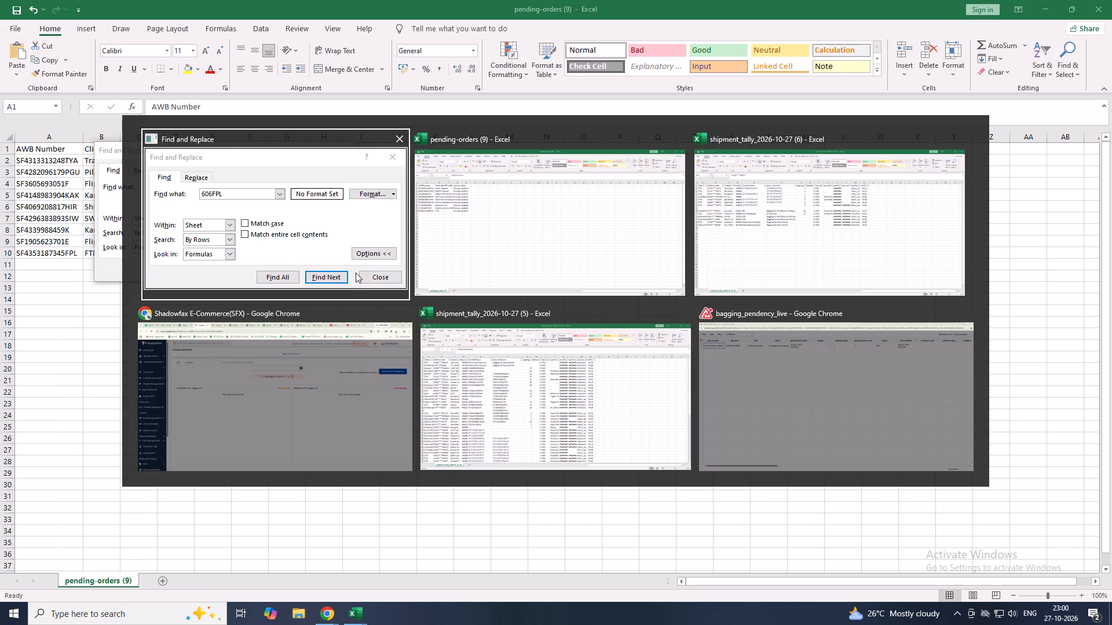
{"action": "key", "text": "alt+Tab"}
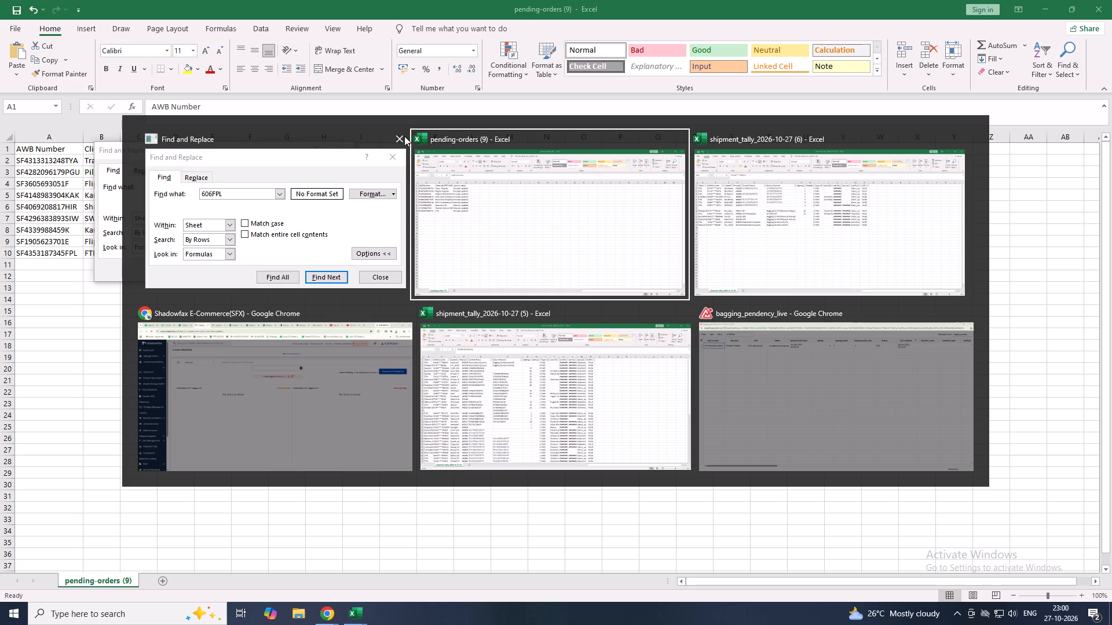
{"action": "left_click", "coordinate": [402, 138], "text": "alt"}
{"action": "key", "text": "alt+Tab"}
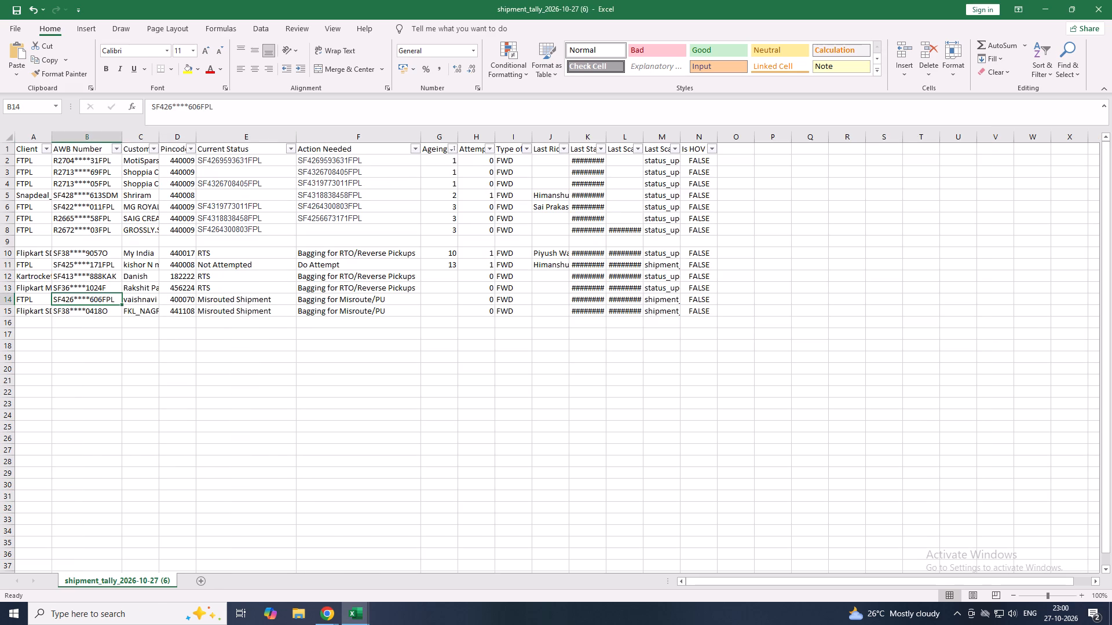
Copy 0418O from the AWB number in row 15 of the tally workbook and search the pending-orders workbook for it.
{"action": "left_click", "coordinate": [105, 311]}
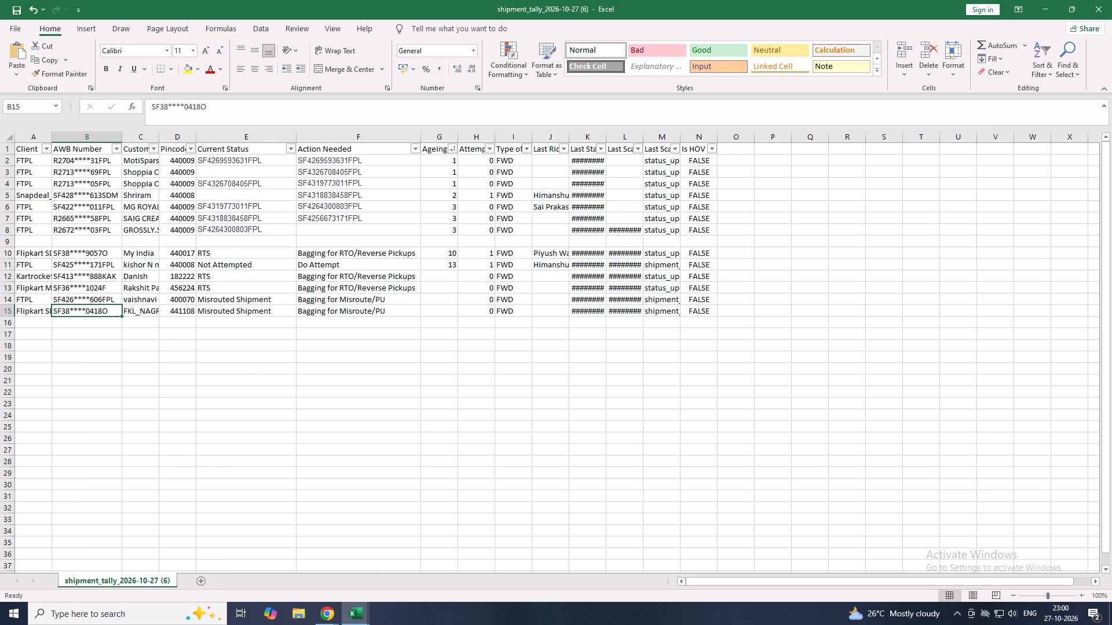
{"action": "left_click", "coordinate": [104, 311]}
{"action": "double_click", "coordinate": [104, 311]}
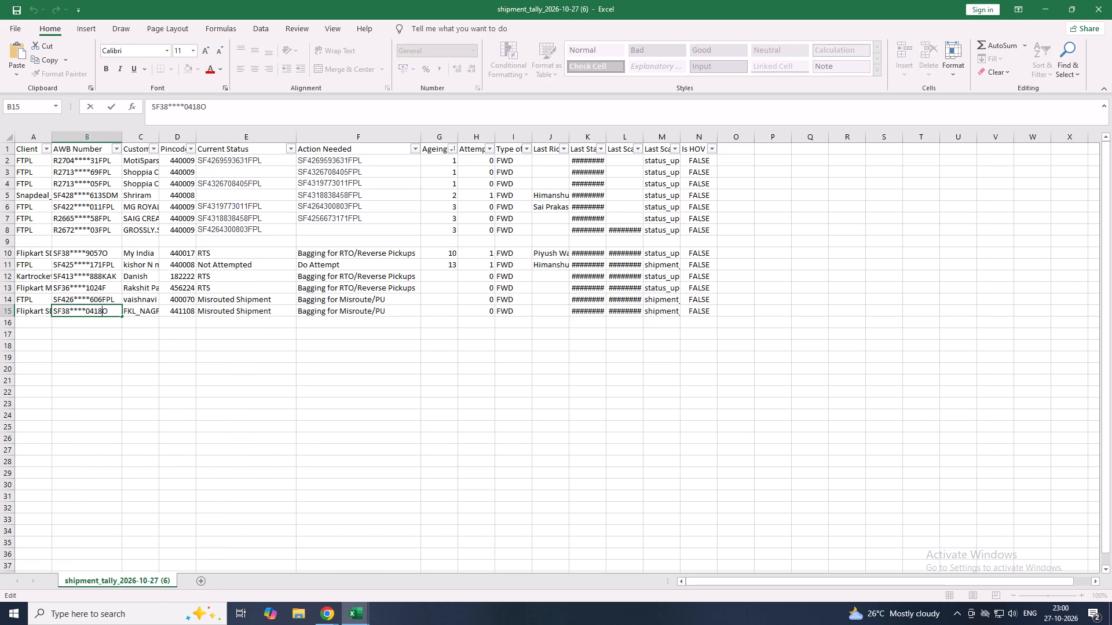
{"action": "left_click", "coordinate": [103, 311]}
{"action": "key", "text": "ctrl+c"}
{"action": "key", "text": "alt+Tab"}
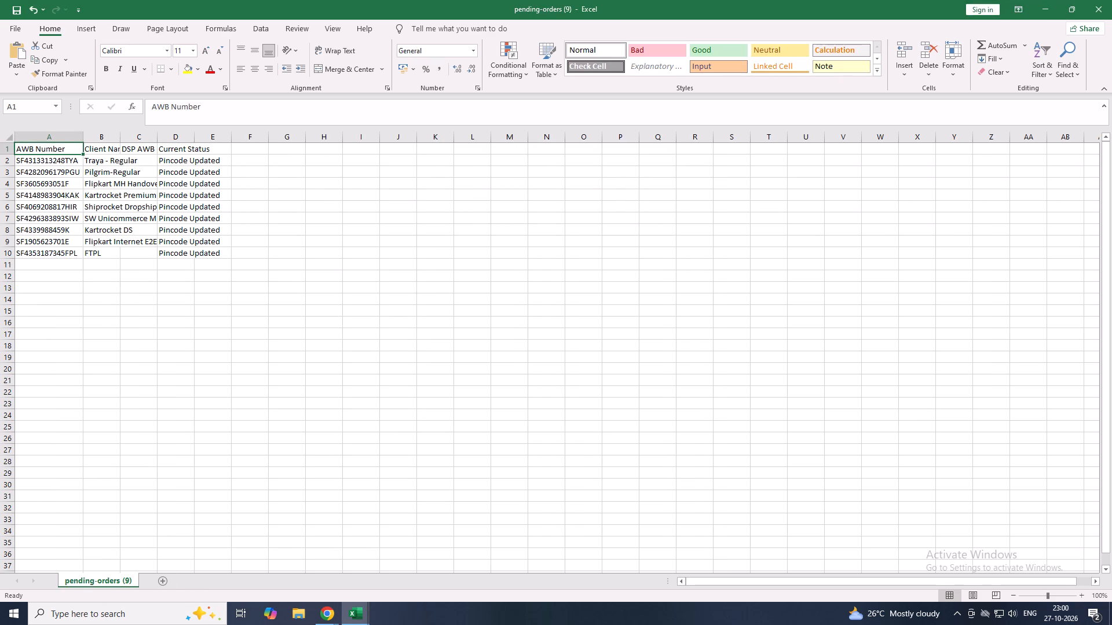
{"action": "key", "text": "ctrl+f"}
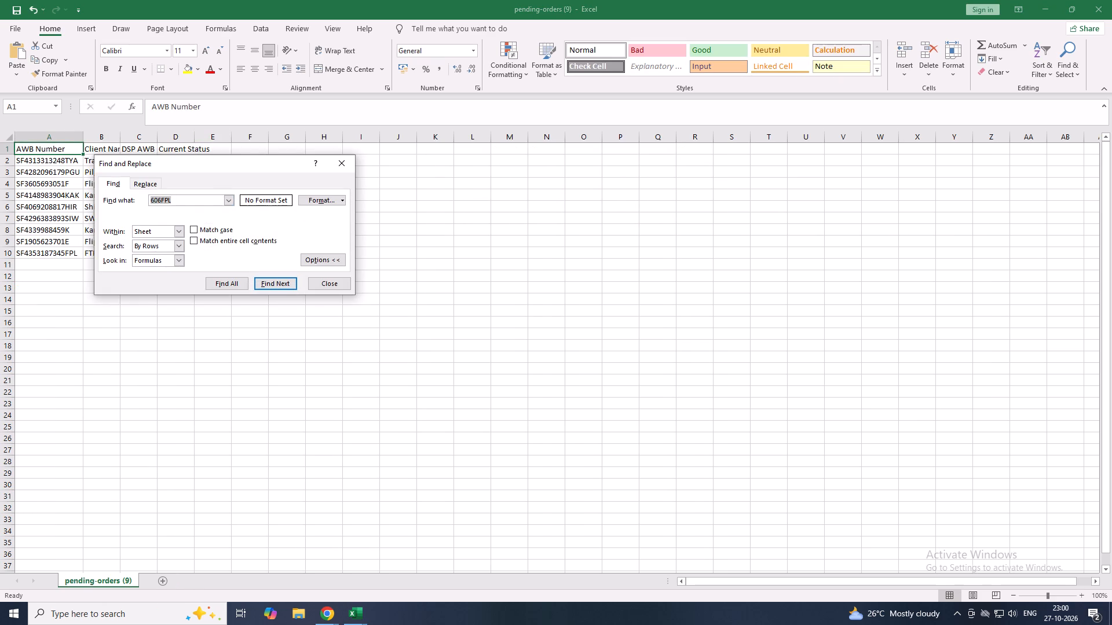
{"action": "key", "text": "ctrl+v"}
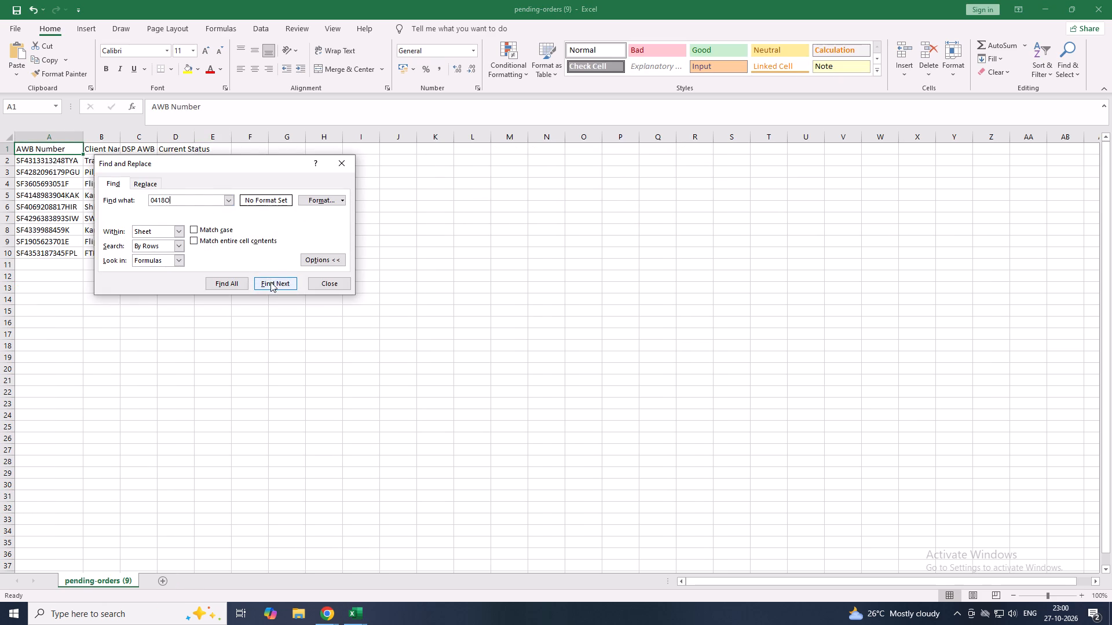
{"action": "left_click", "coordinate": [271, 282]}
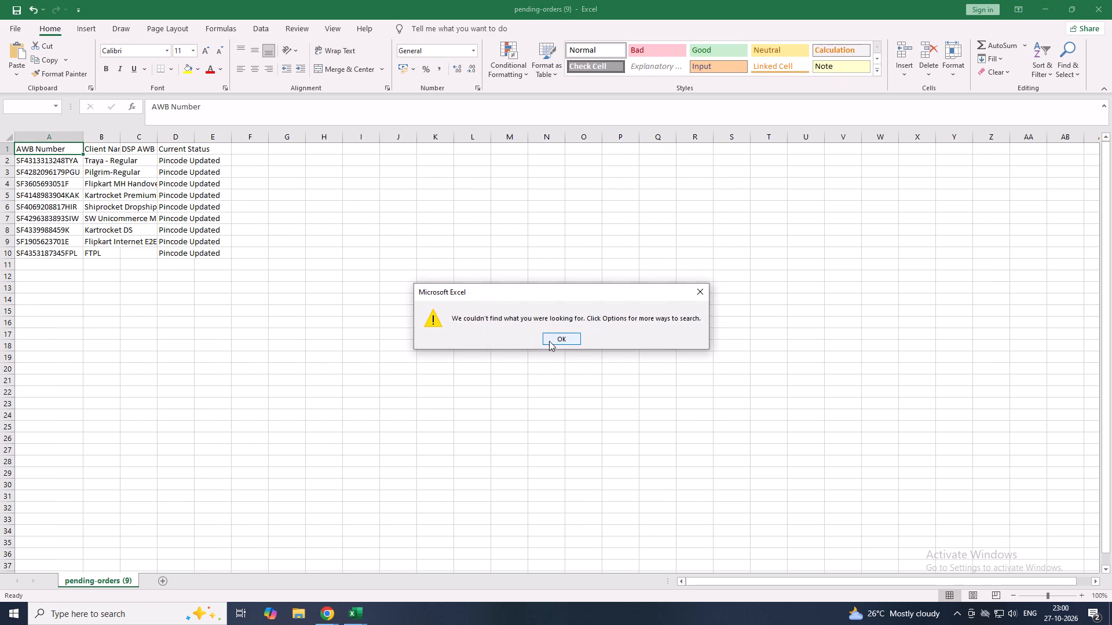
{"action": "left_click", "coordinate": [550, 340]}
{"action": "key", "text": "alt+Tab"}
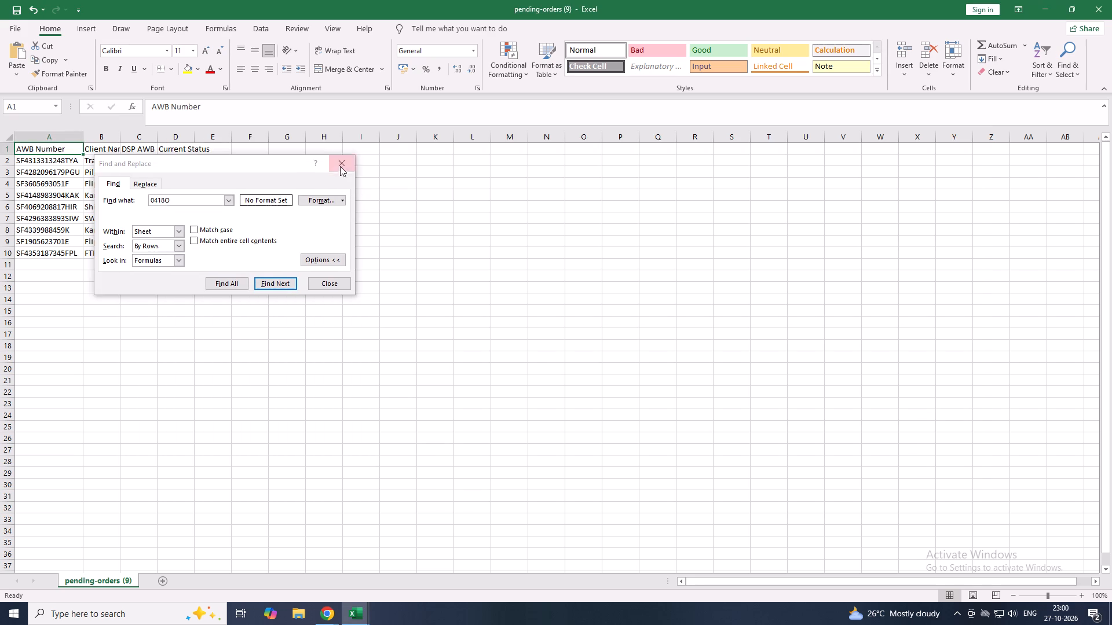
{"action": "left_click", "coordinate": [341, 164]}
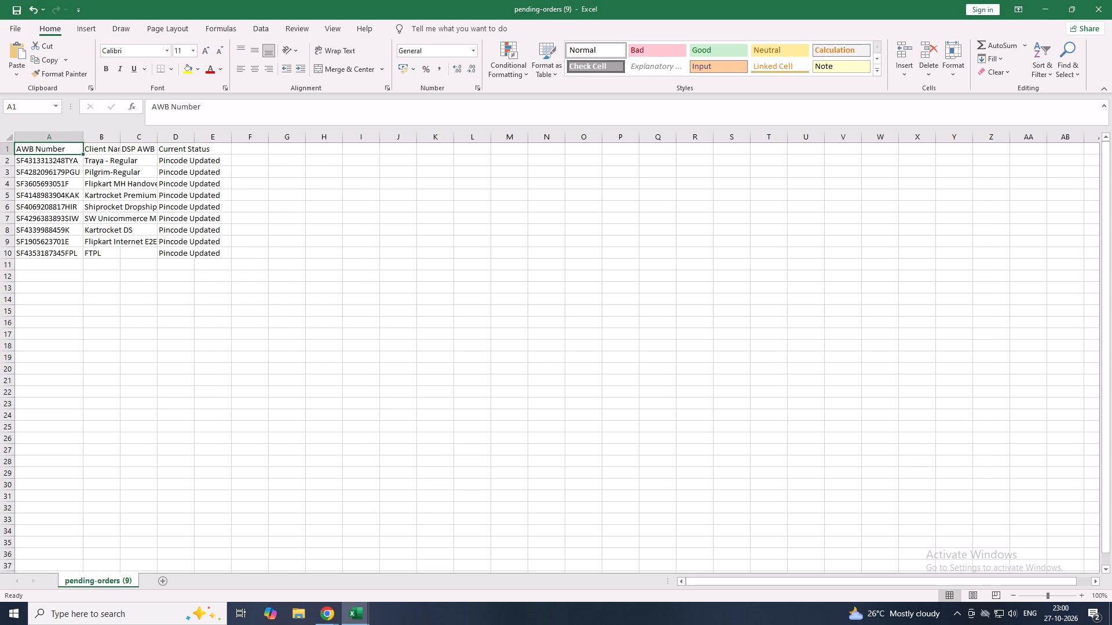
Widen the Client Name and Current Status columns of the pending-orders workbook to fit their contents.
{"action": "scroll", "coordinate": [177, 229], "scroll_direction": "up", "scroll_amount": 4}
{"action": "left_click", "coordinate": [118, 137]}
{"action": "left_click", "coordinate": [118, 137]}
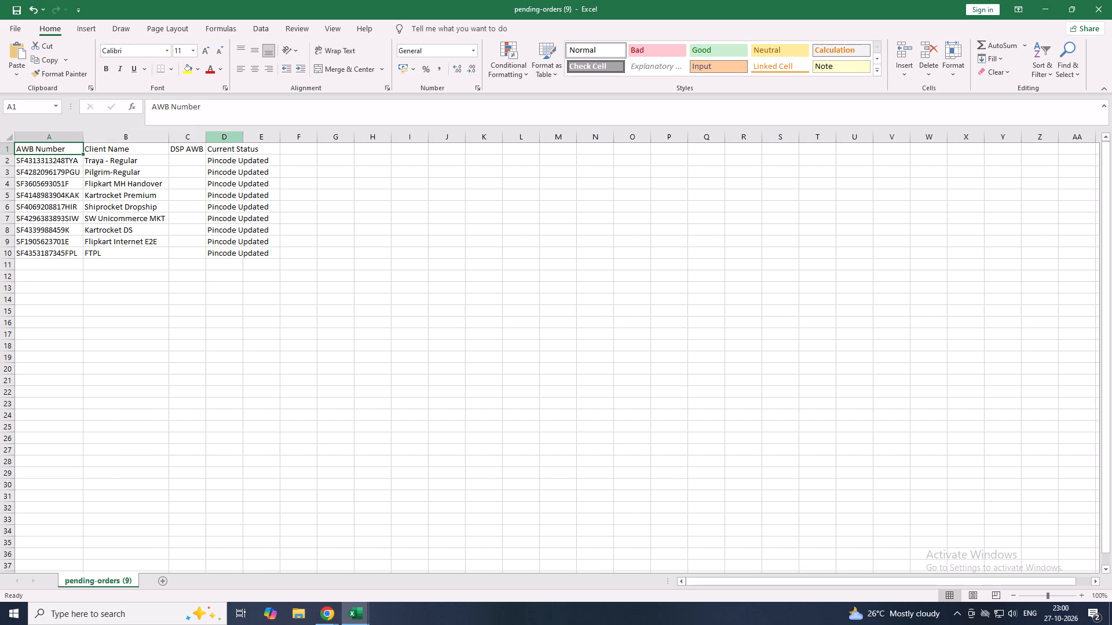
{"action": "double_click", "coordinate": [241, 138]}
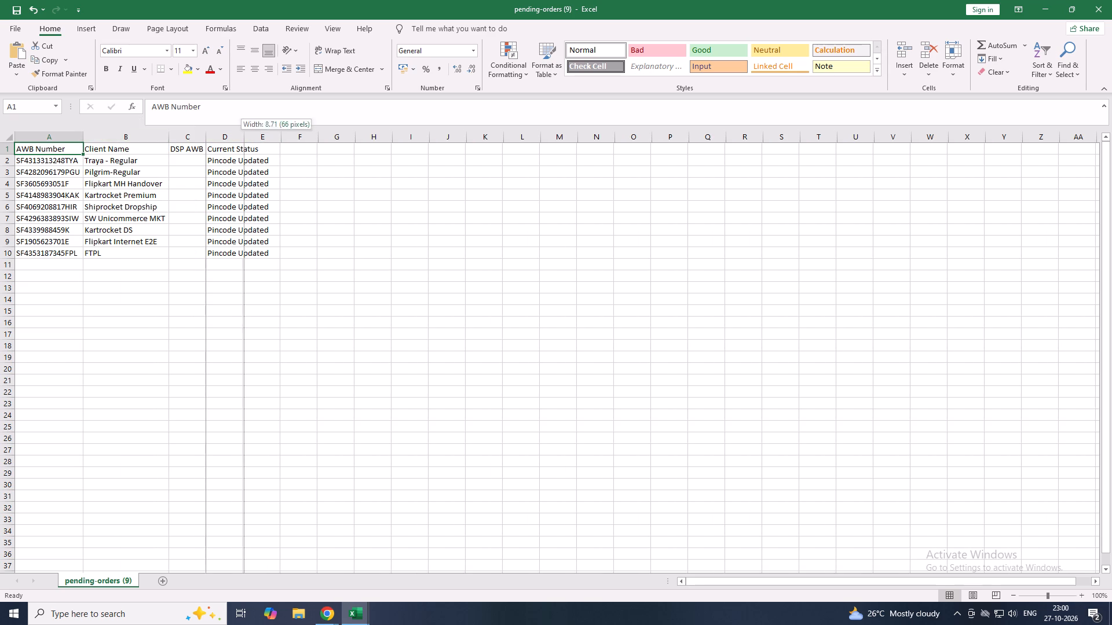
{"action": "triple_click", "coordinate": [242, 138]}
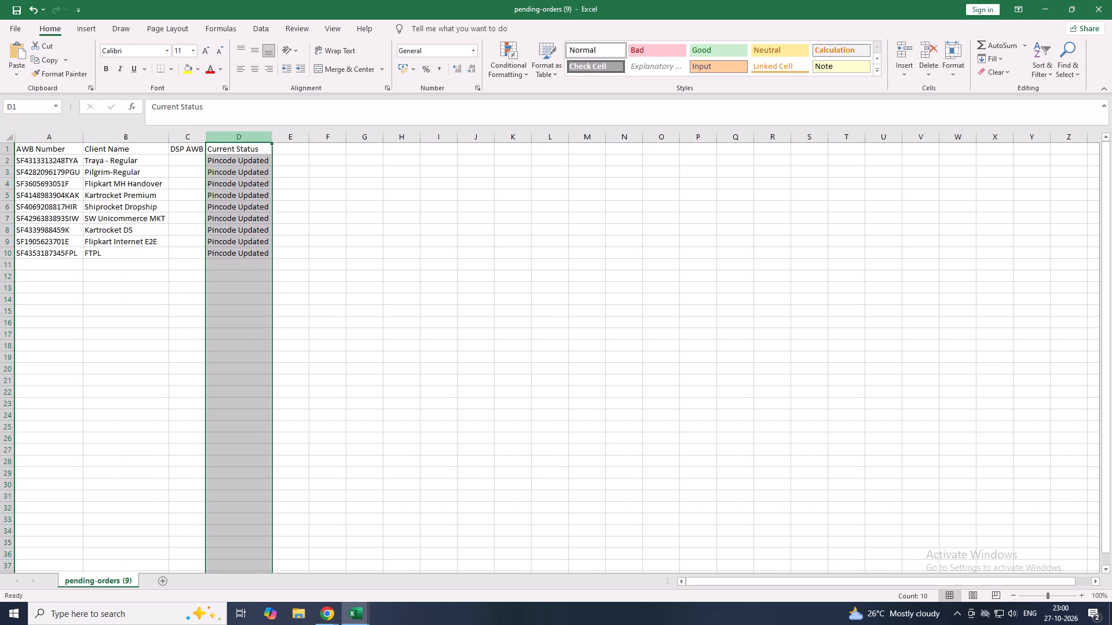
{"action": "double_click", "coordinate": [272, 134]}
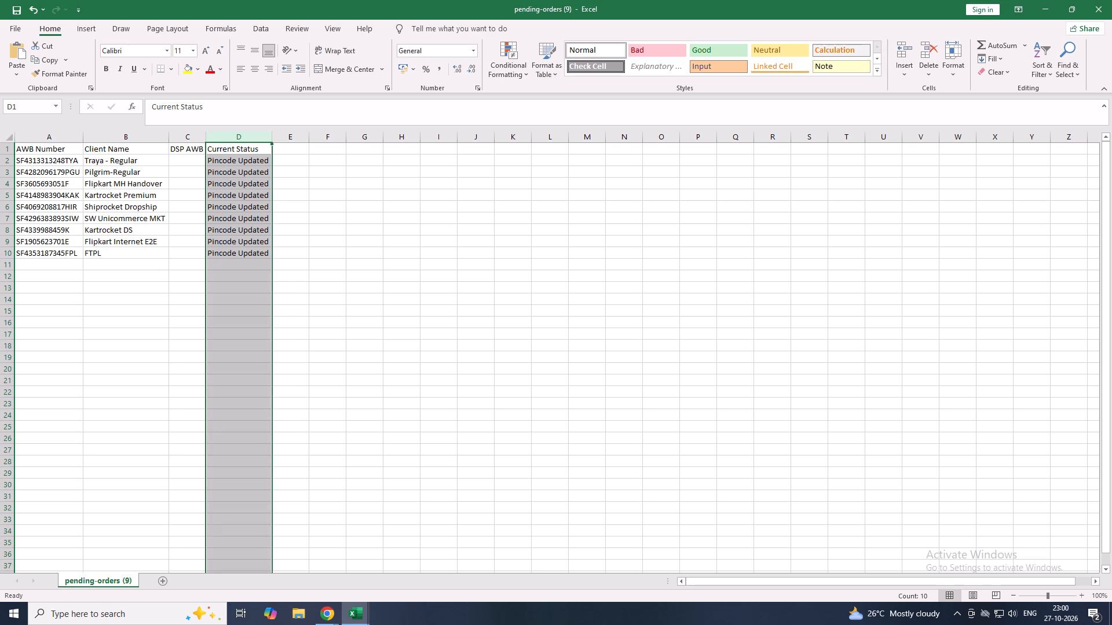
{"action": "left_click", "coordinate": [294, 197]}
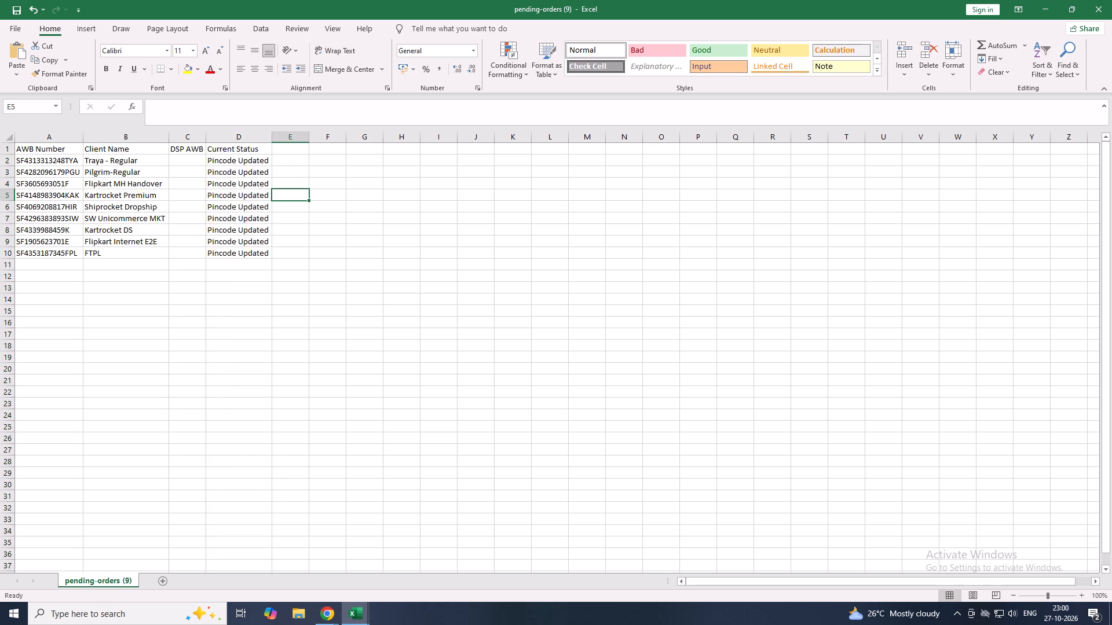
Close the shipment_tally_2026-10-27 (6) and pending-orders (9) workbooks without saving their changes.
{"action": "key", "text": "alt+Tab"}
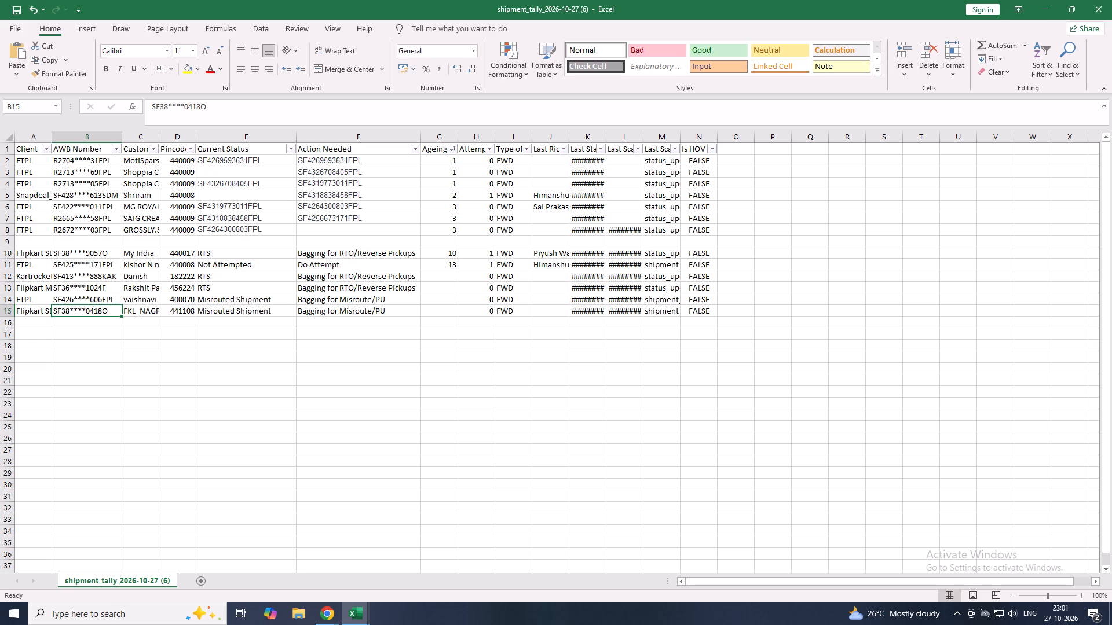
{"action": "key", "text": "alt+Tab"}
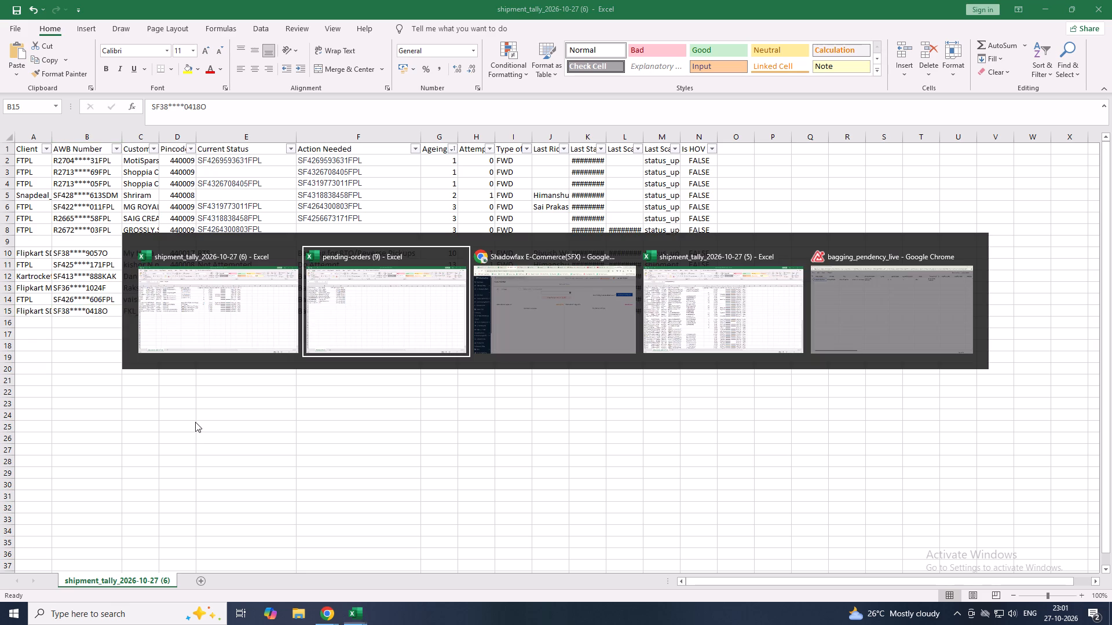
{"action": "left_click", "coordinate": [288, 258], "text": "alt"}
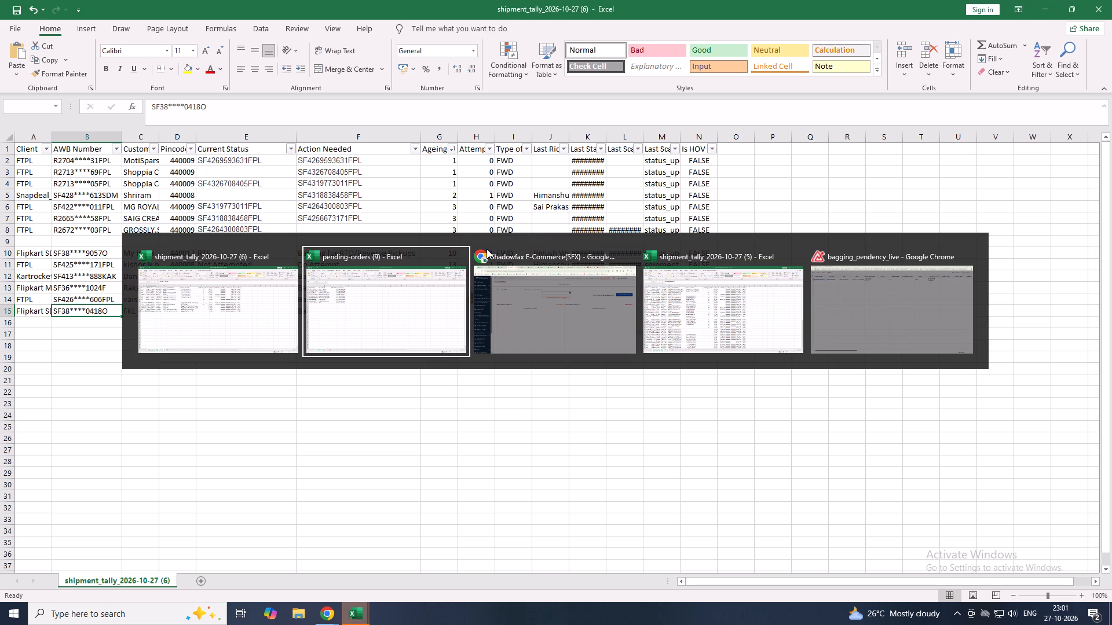
{"action": "left_click", "coordinate": [464, 253], "text": "alt"}
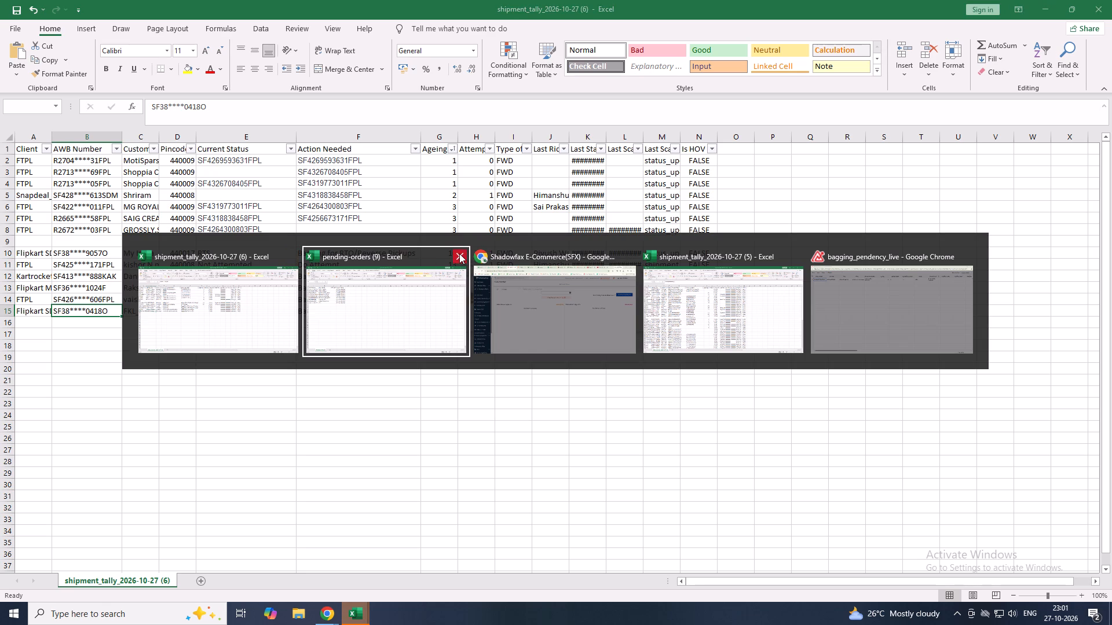
{"action": "left_click", "coordinate": [459, 253], "text": "alt"}
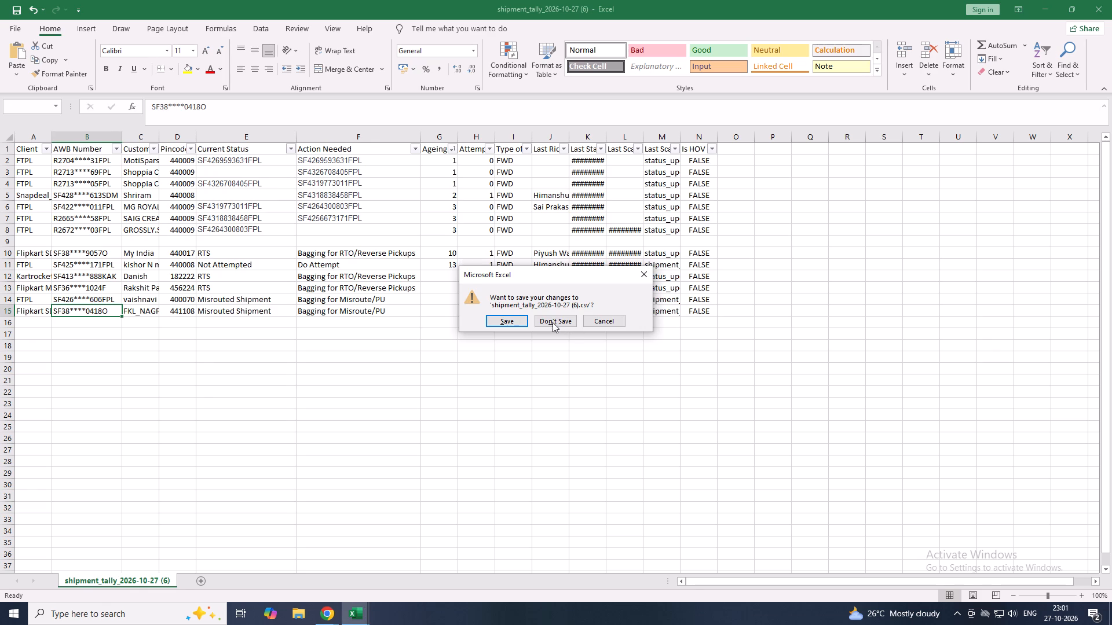
{"action": "left_click", "coordinate": [546, 322]}
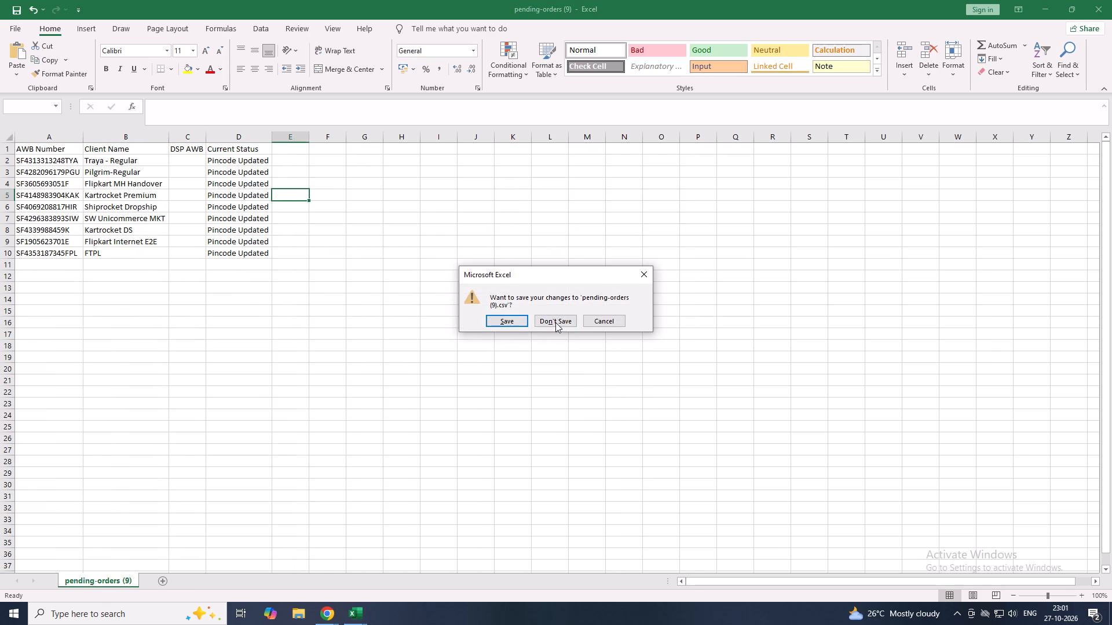
{"action": "left_click", "coordinate": [556, 322]}
Switch to Chrome, refresh the pending-to-scan count on the Shadowfax Shipment Tally page, then download the pending list and open it in Excel.
{"action": "key", "text": "alt+Tab"}
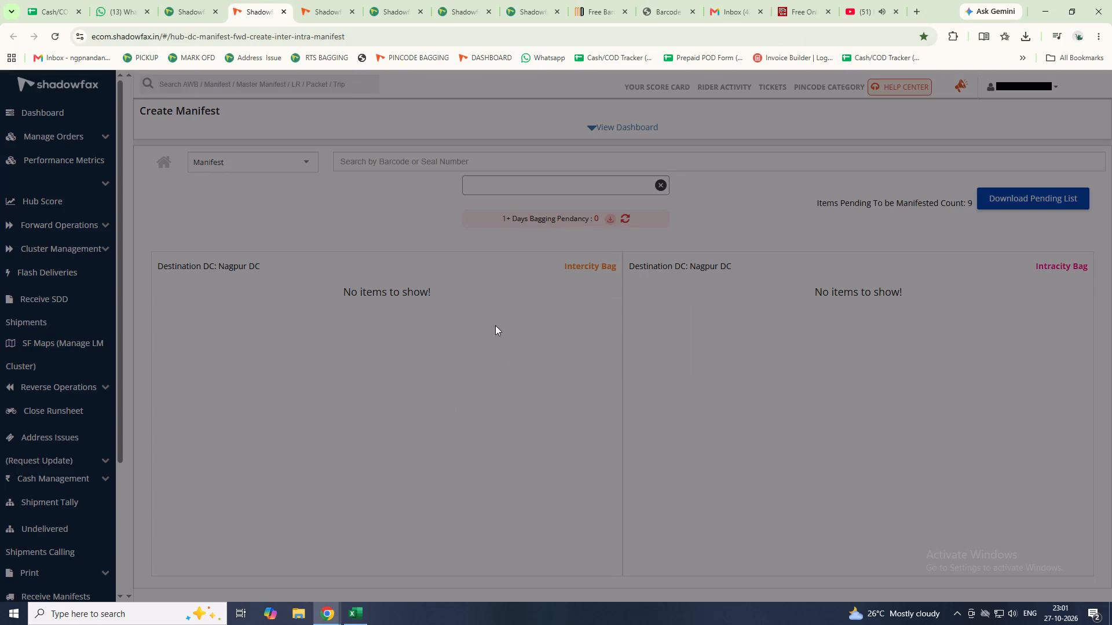
{"action": "left_click", "coordinate": [193, 9]}
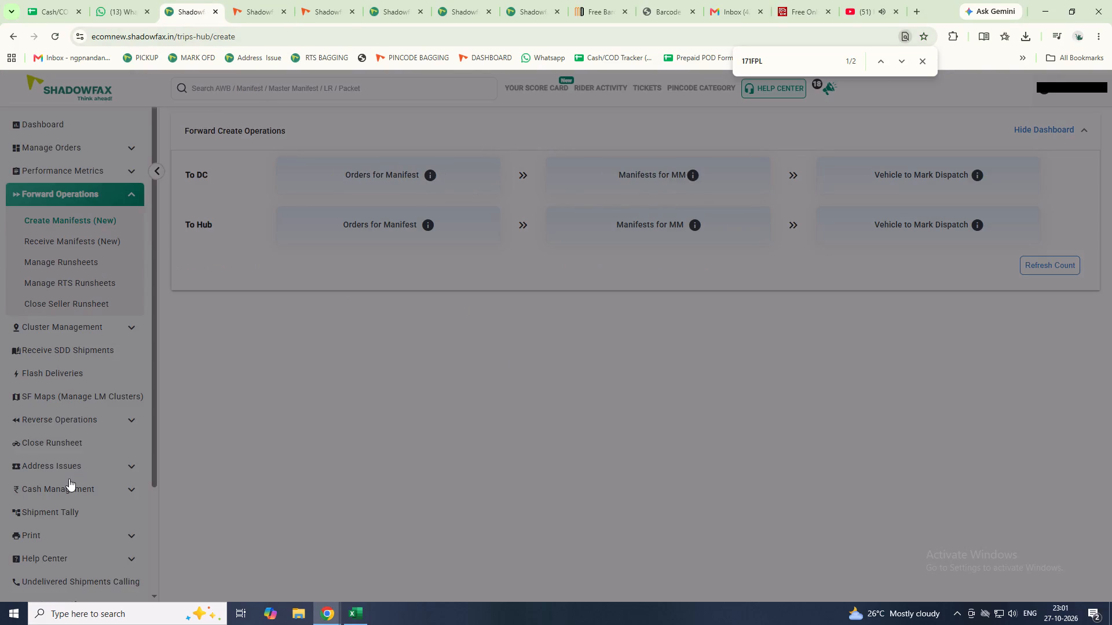
{"action": "left_click", "coordinate": [55, 506]}
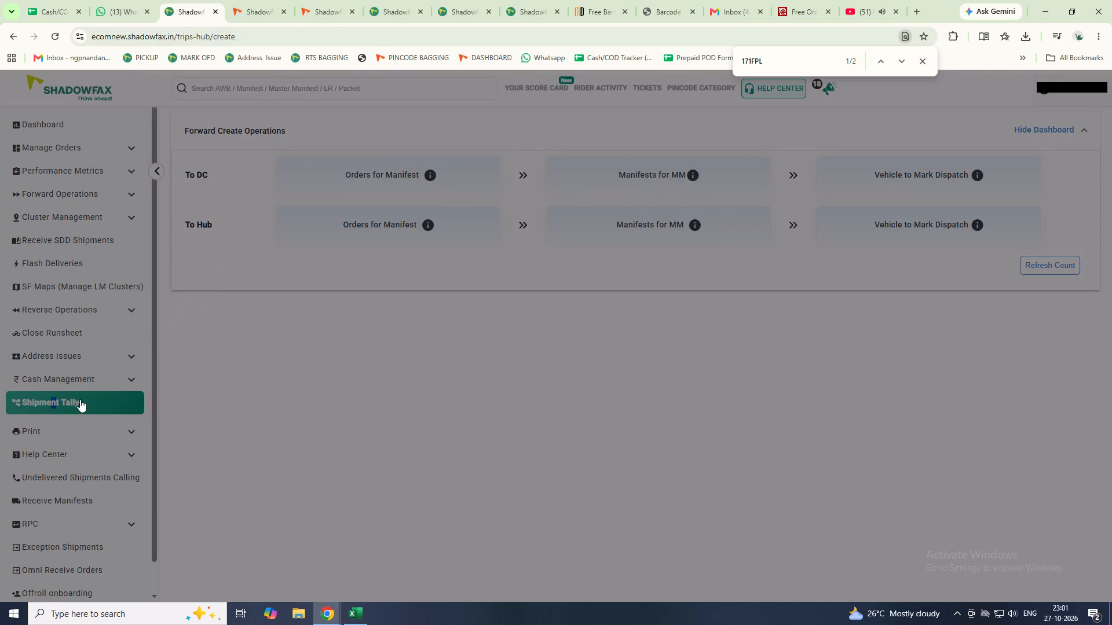
{"action": "left_click", "coordinate": [77, 403]}
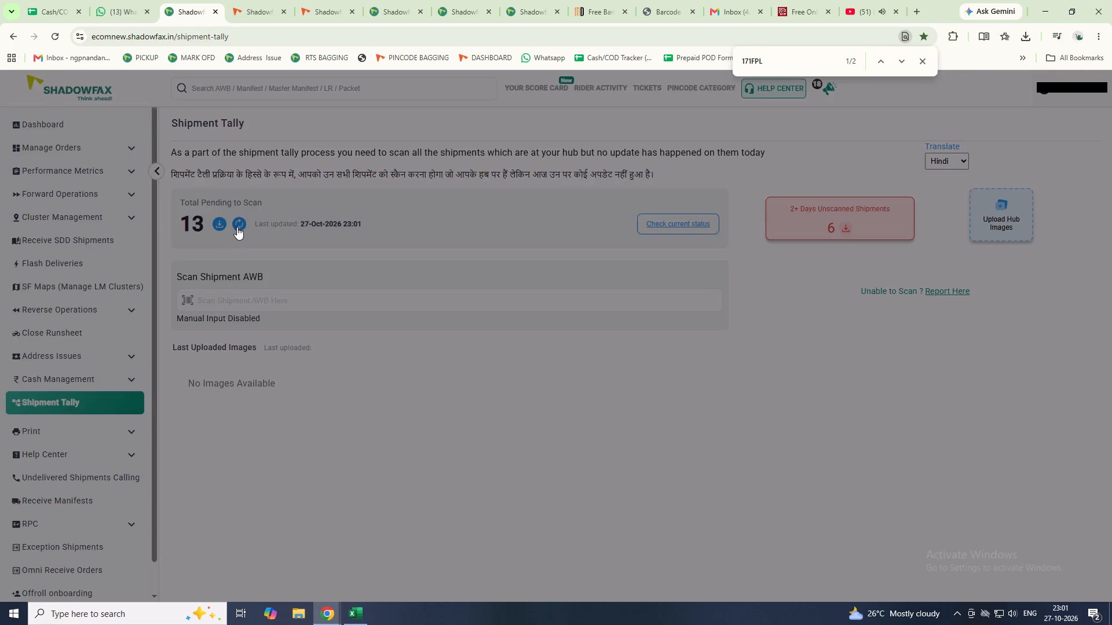
{"action": "double_click", "coordinate": [237, 227]}
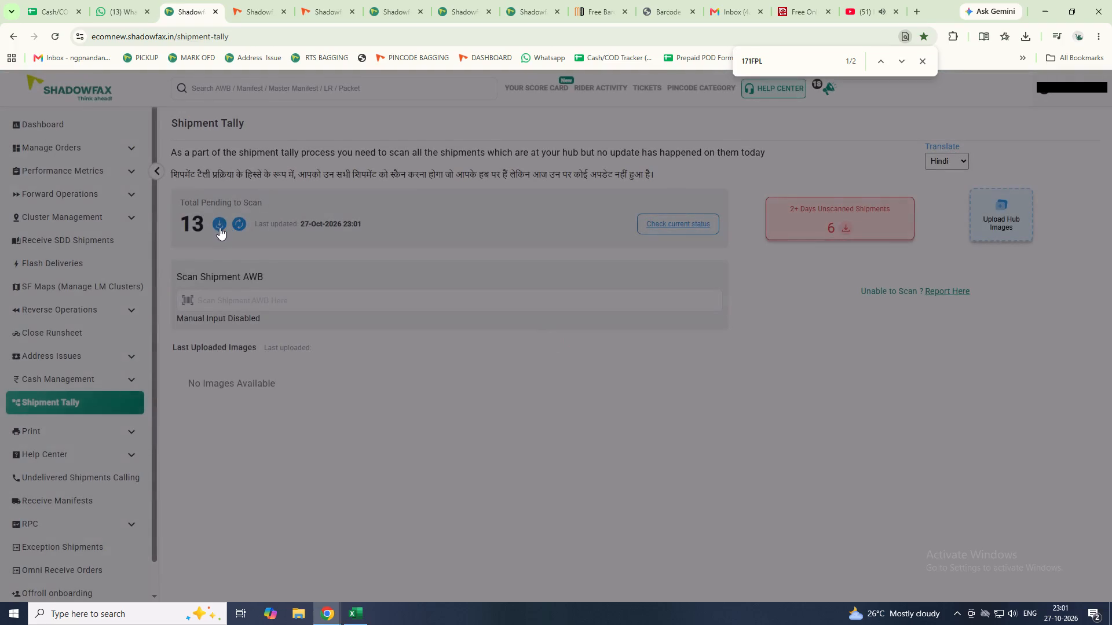
{"action": "left_click", "coordinate": [218, 226]}
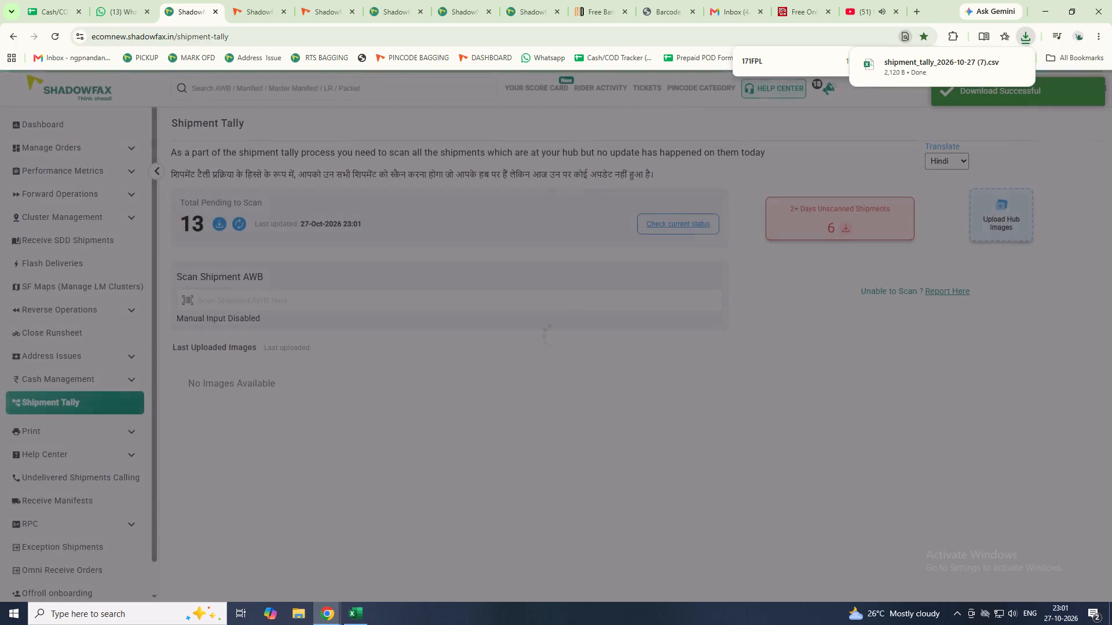
{"action": "left_click", "coordinate": [874, 75]}
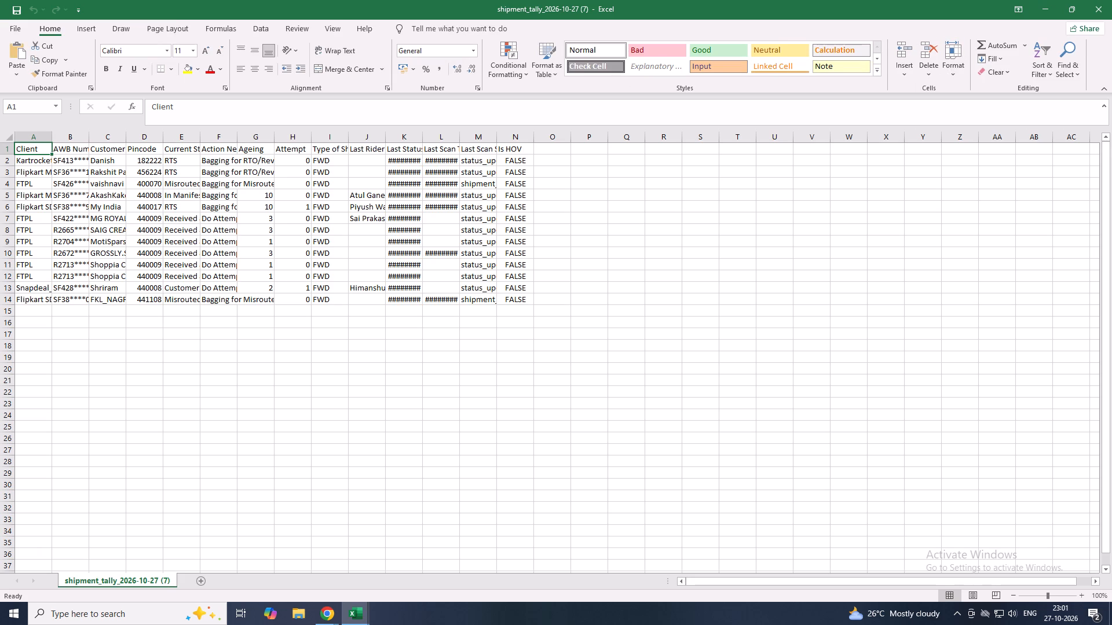
Widen the Current Status, AWB Number and Action Needed columns of the new tally workbook to fit their contents.
{"action": "double_click", "coordinate": [200, 139]}
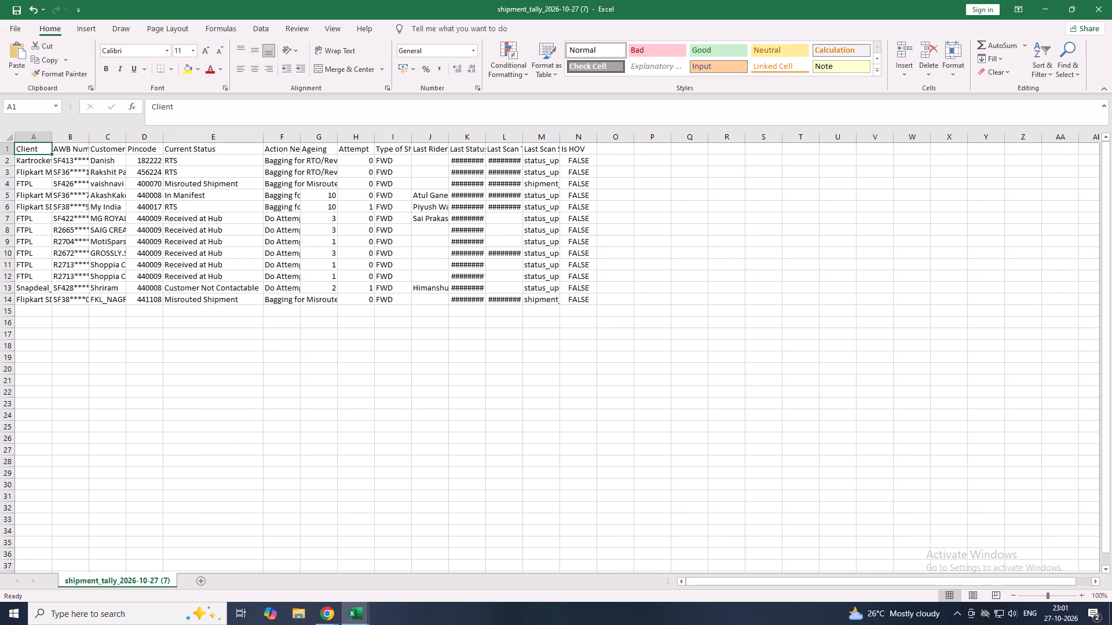
{"action": "double_click", "coordinate": [87, 141]}
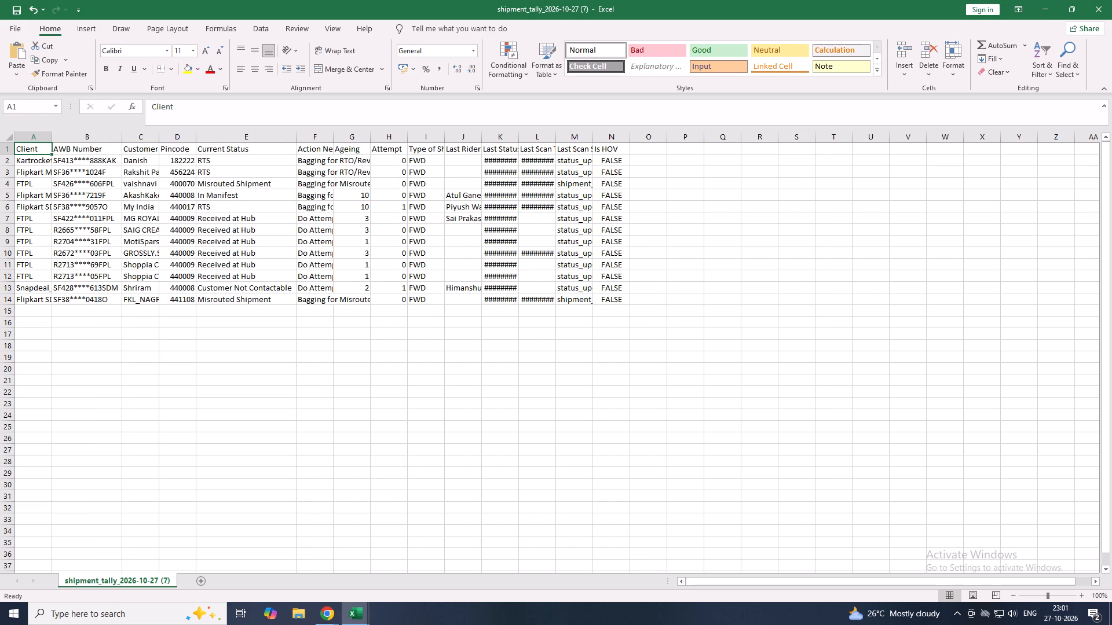
{"action": "double_click", "coordinate": [331, 138]}
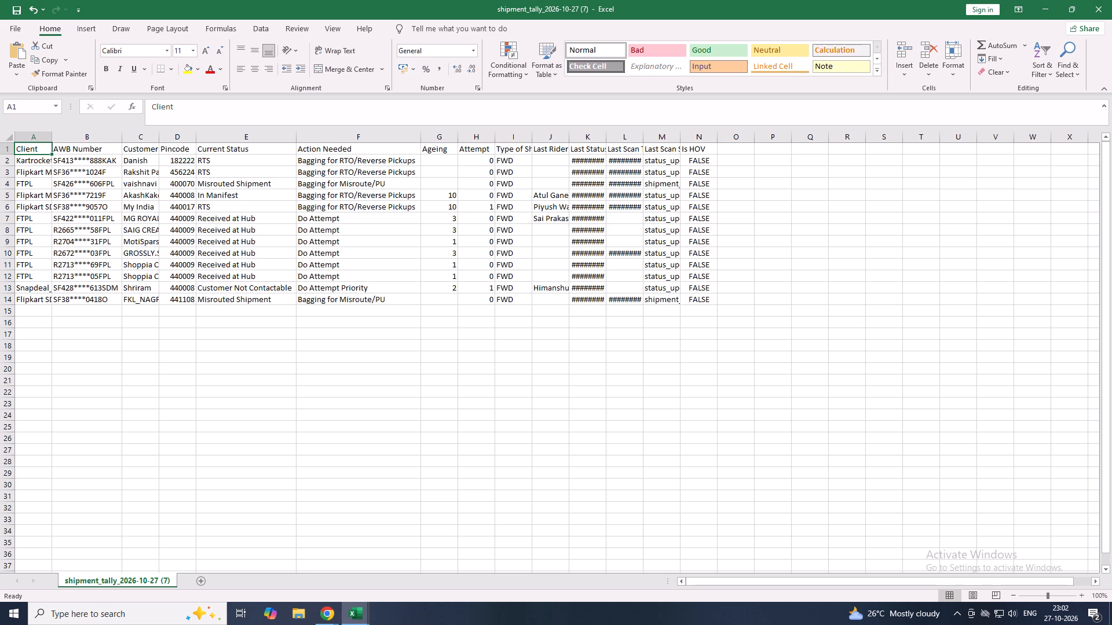
Capture a screenshot of the new shipment tally list.
{"action": "key", "text": "Print"}
{"action": "key", "text": "Print"}
{"action": "key", "text": "Print"}
{"action": "key", "text": "Print"}
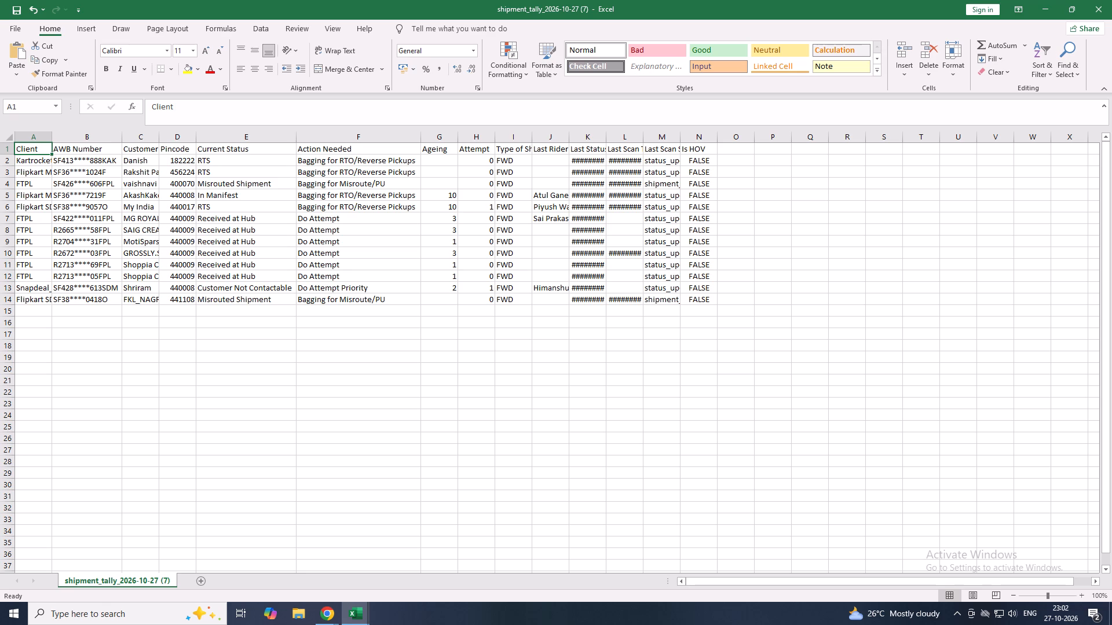